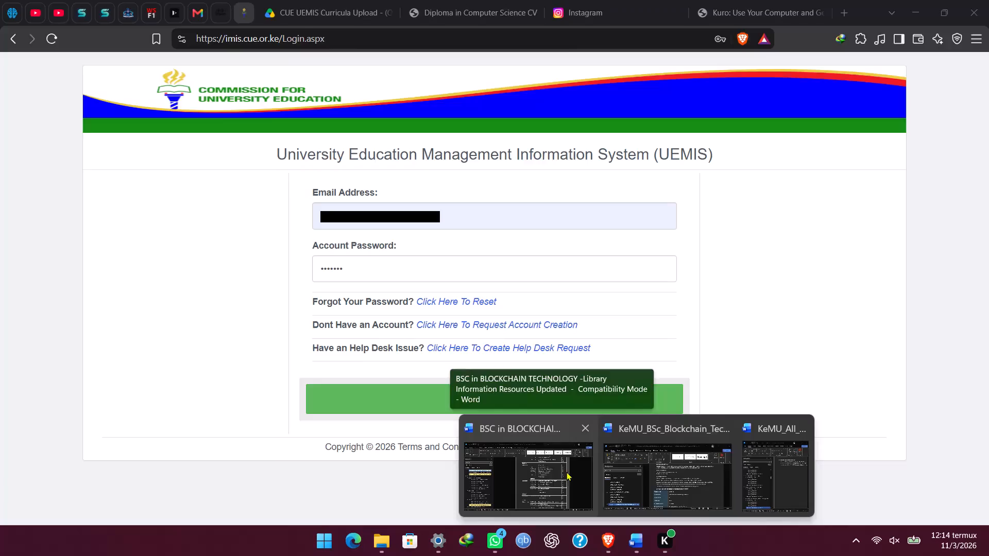
Switch to the BSC in BLOCKCHAIN TECHNOLOGY library resources document in Word and examine its trimester course tables for Years 2 and 3.
click(563, 471)
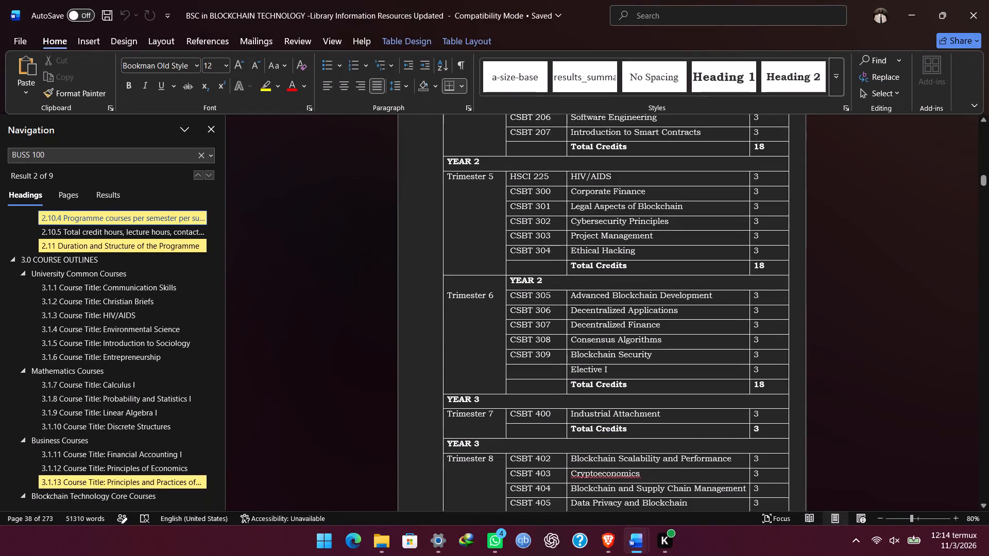
scroll(330, 257, up, 1)
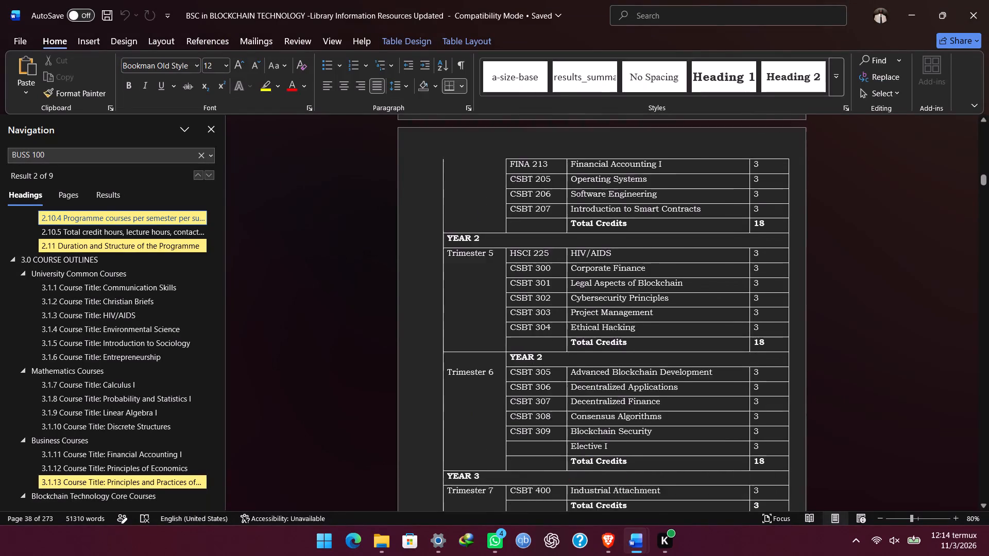
scroll(330, 257, up, 2)
scroll(330, 257, down, 1)
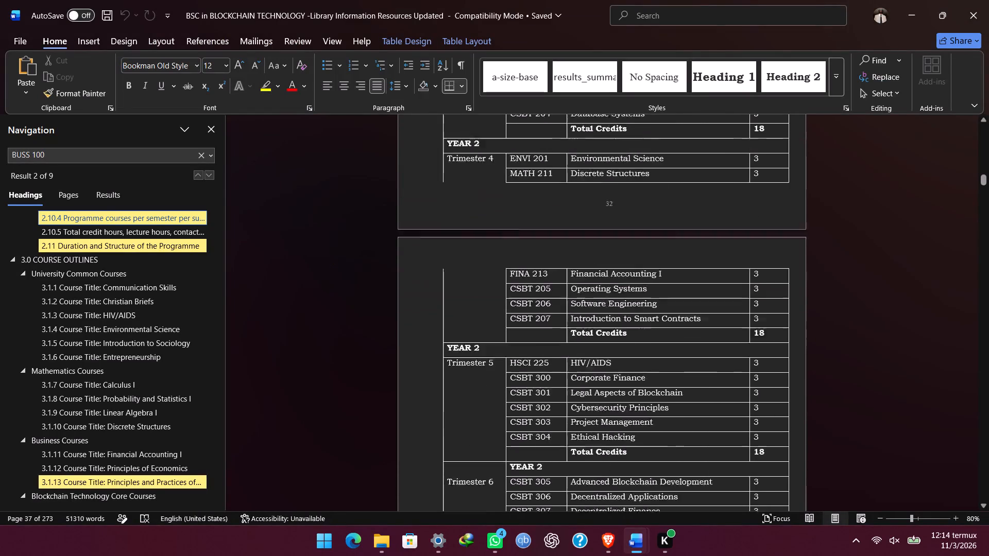
Examine the Business Courses outlines 3.1.12 Principles of Economics and 3.1.13 Principles and Practices of Management, including their course codes.
scroll(330, 257, down, 1)
scroll(84, 294, down, 1)
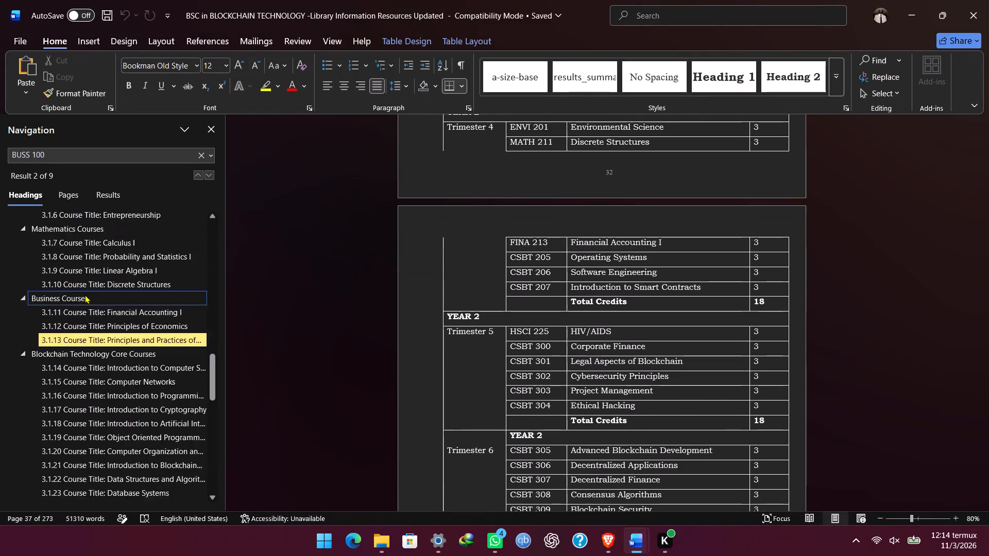
scroll(84, 294, down, 1)
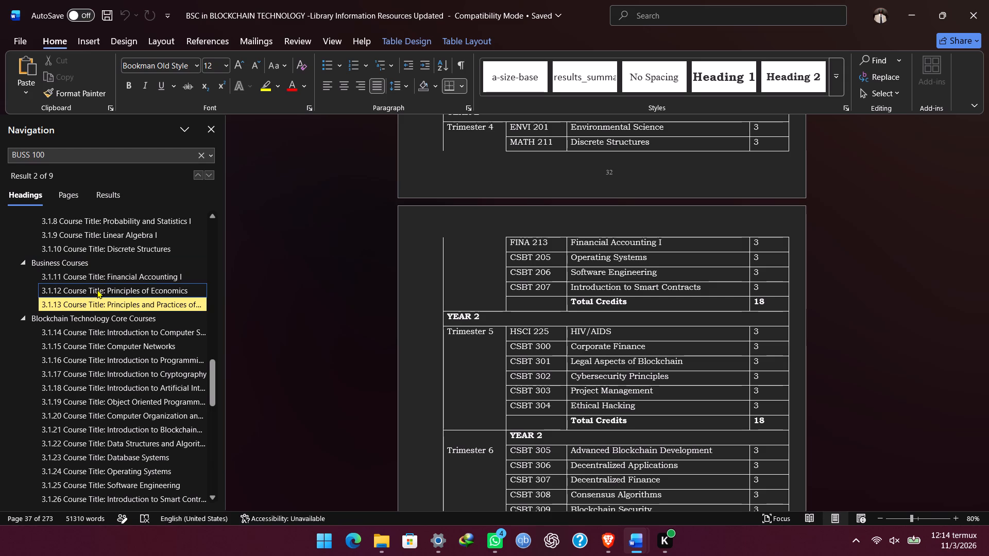
click(97, 289)
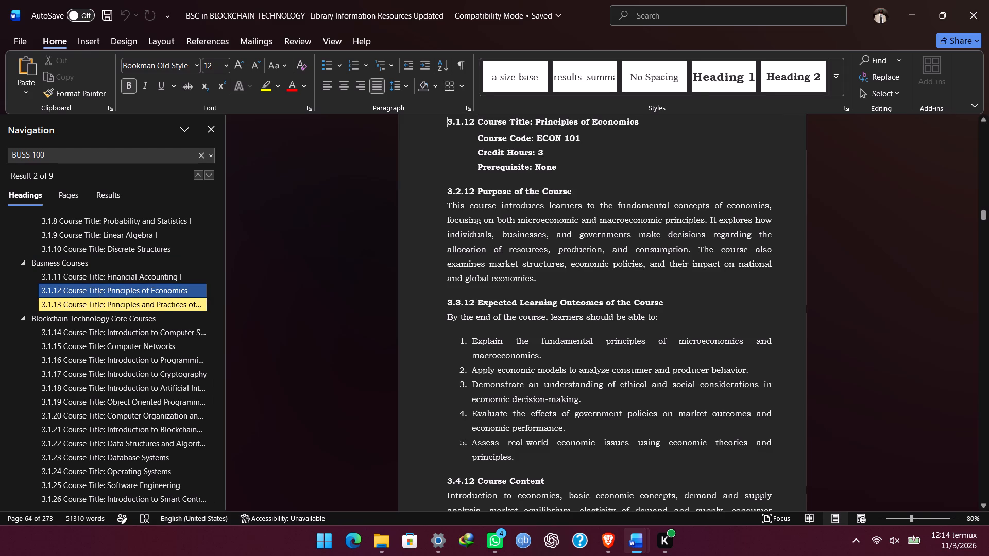
scroll(324, 295, up, 1)
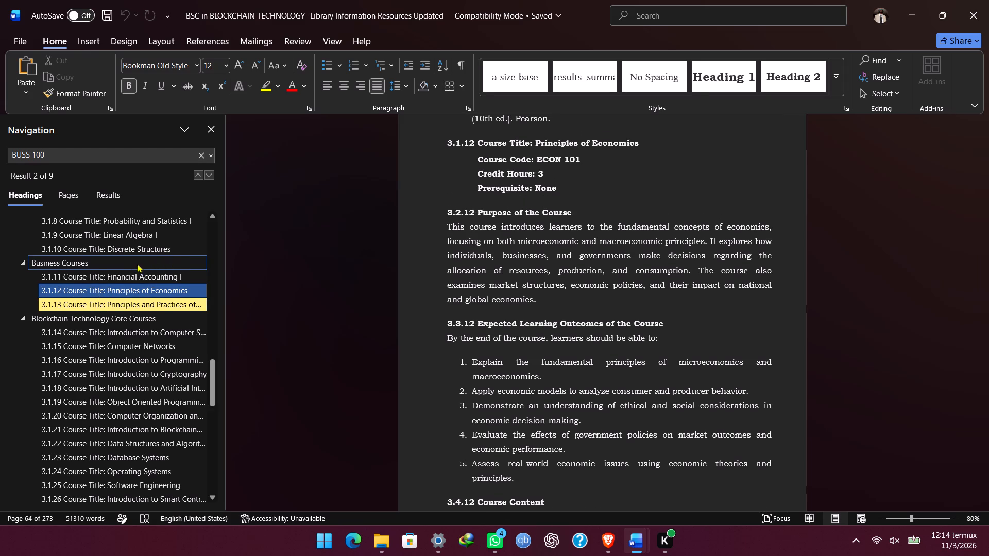
click(115, 302)
scroll(328, 384, up, 1)
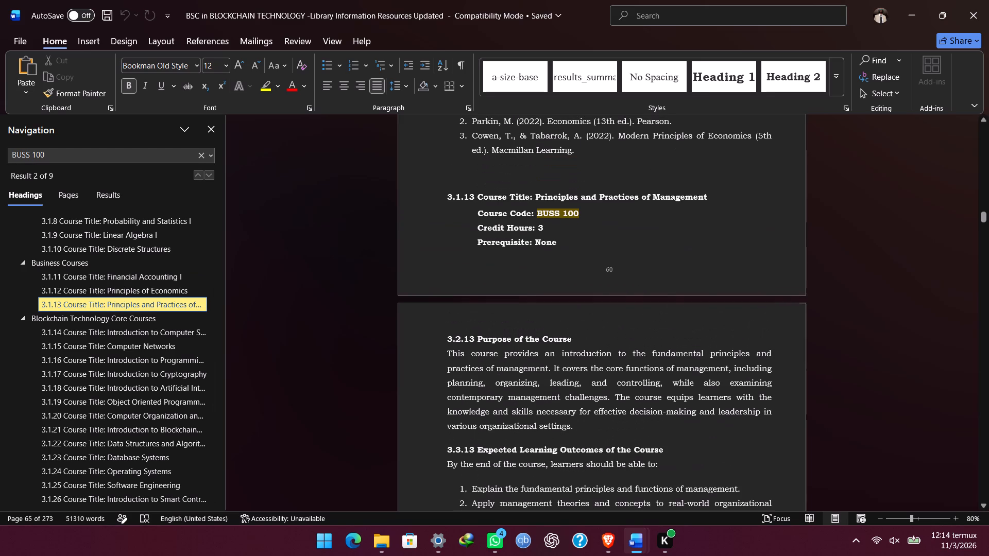
scroll(328, 384, up, 1)
scroll(131, 297, up, 1)
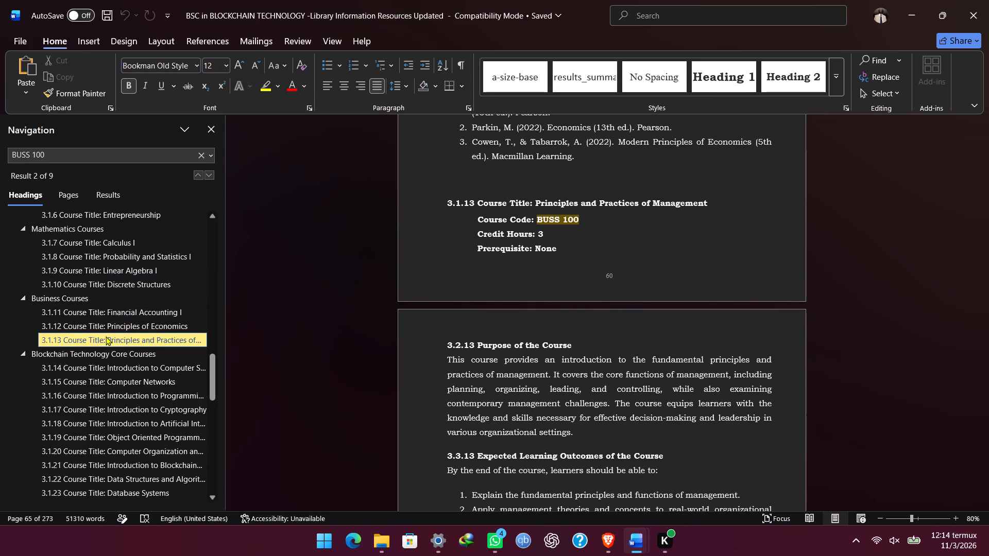
Search the document for BUSS 114 and examine the matching outline 3.1.6 Entrepreneurship.
click(91, 156)
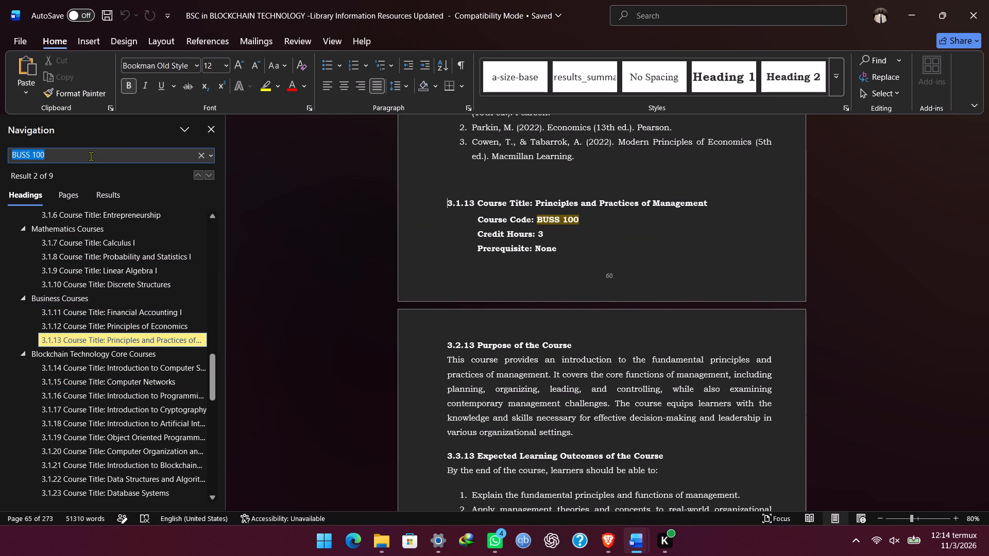
click(91, 156)
key(BackSpace)
key(BackSpace)
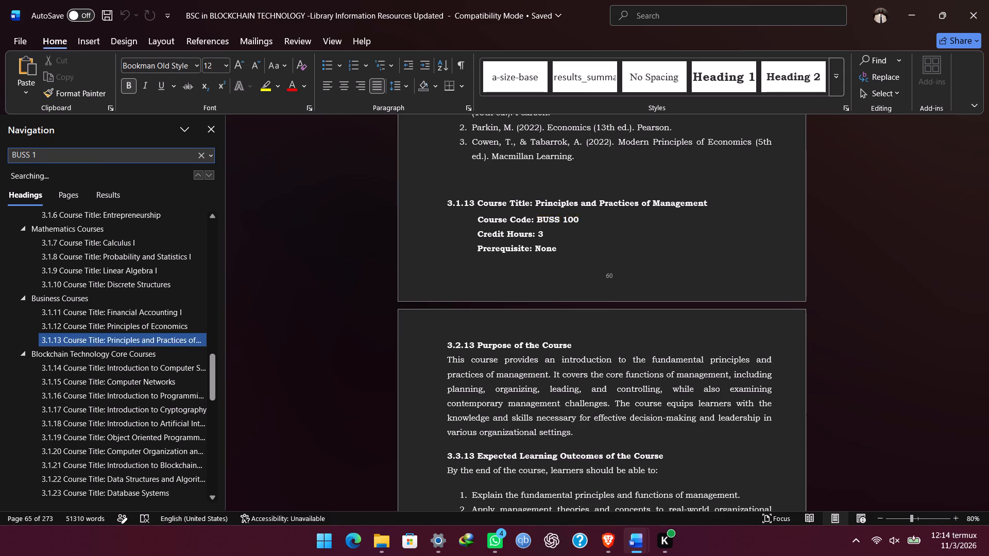
text(14)
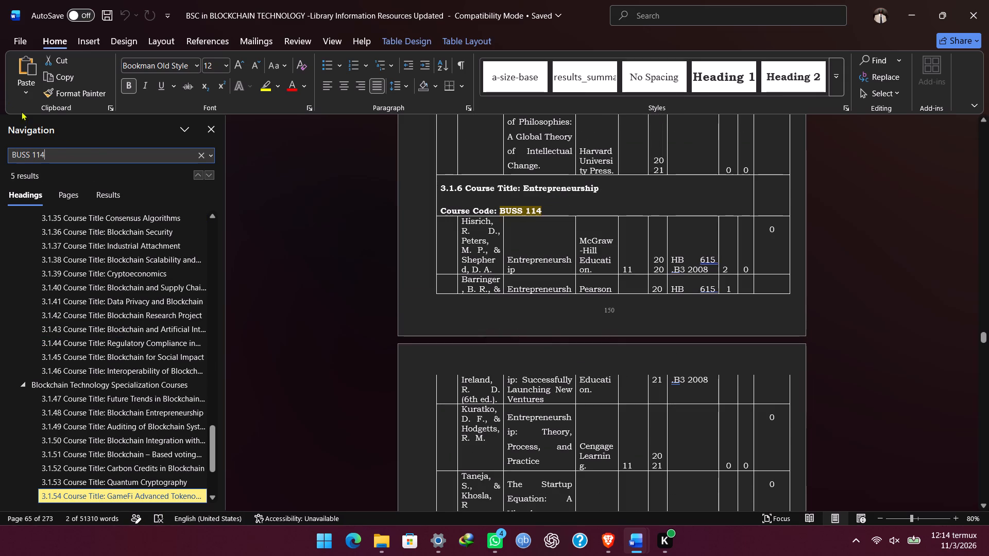
scroll(142, 412, up, 4)
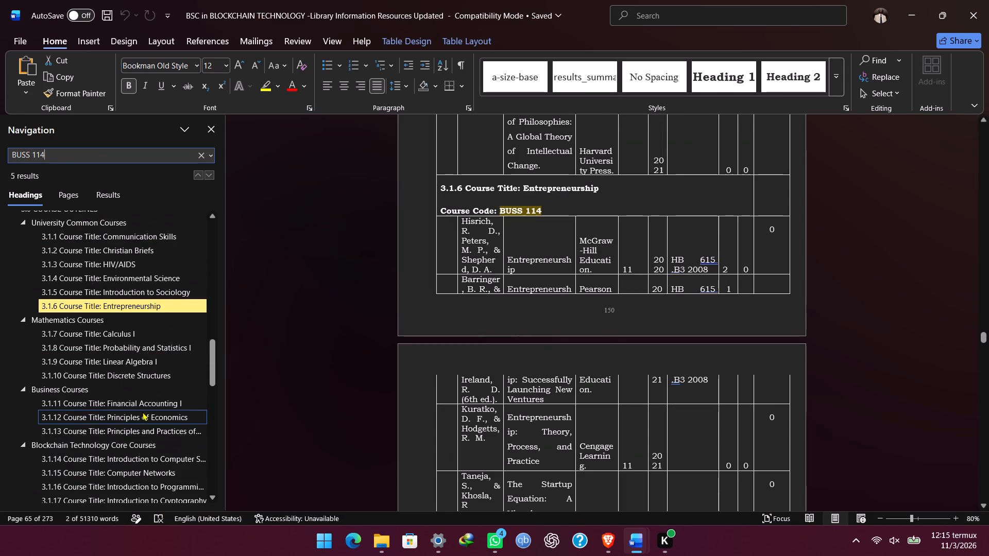
click(126, 305)
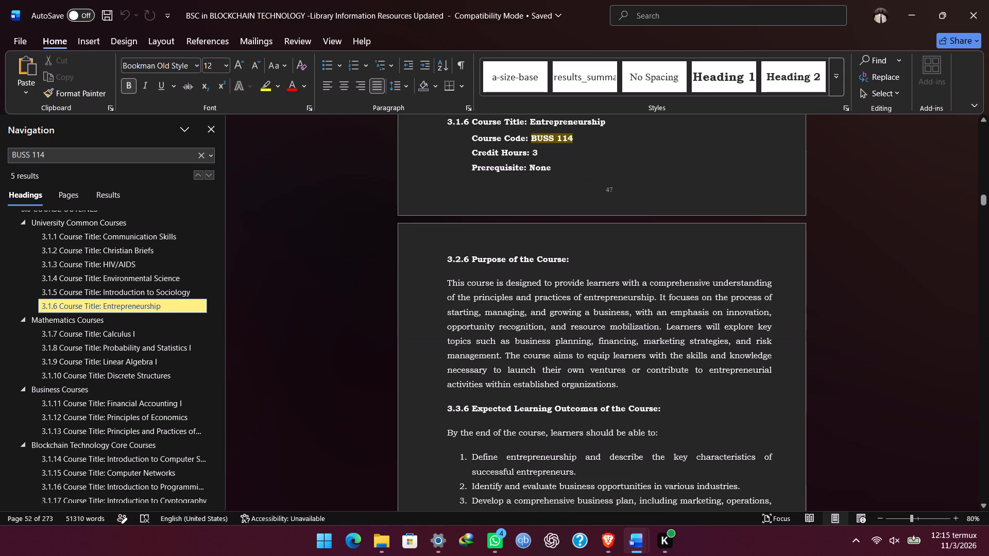
scroll(294, 289, up, 1)
scroll(294, 289, down, 1)
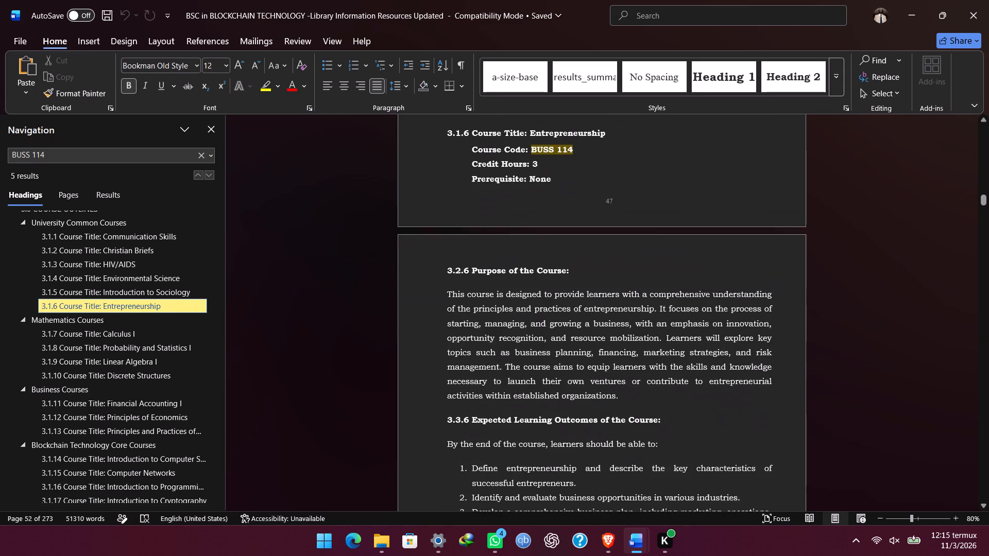
scroll(294, 289, down, 1)
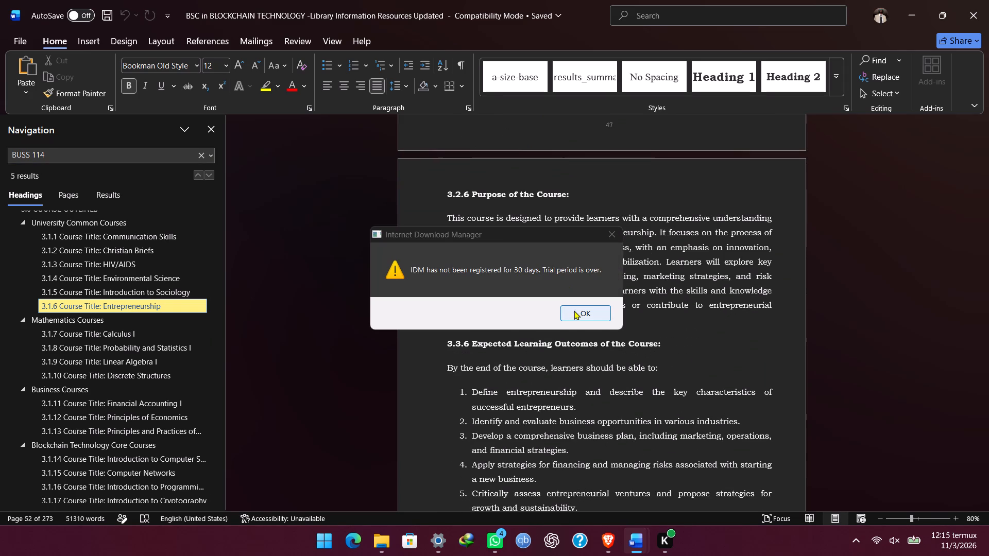
Dismiss the Internet Download Manager trial notice and cancel its registration form.
click(574, 311)
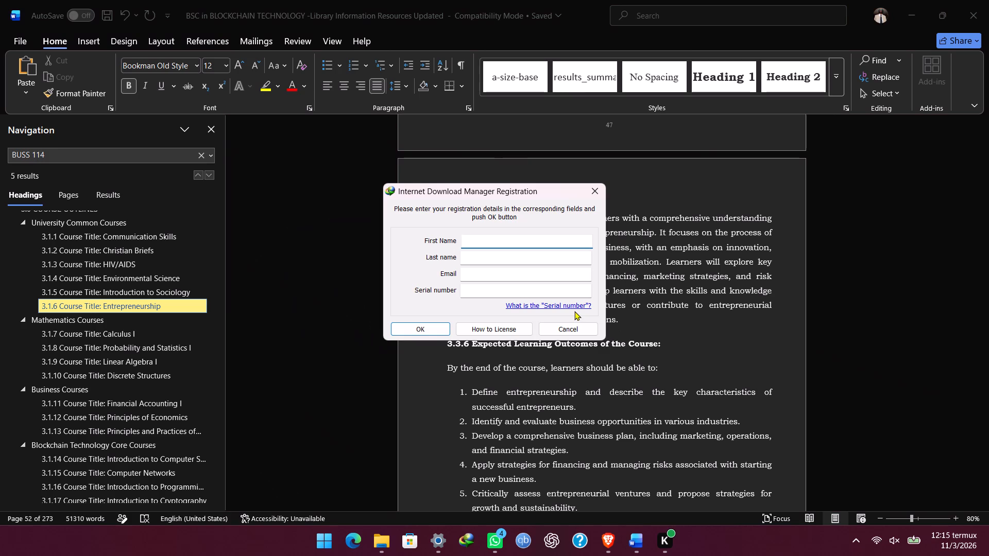
click(574, 332)
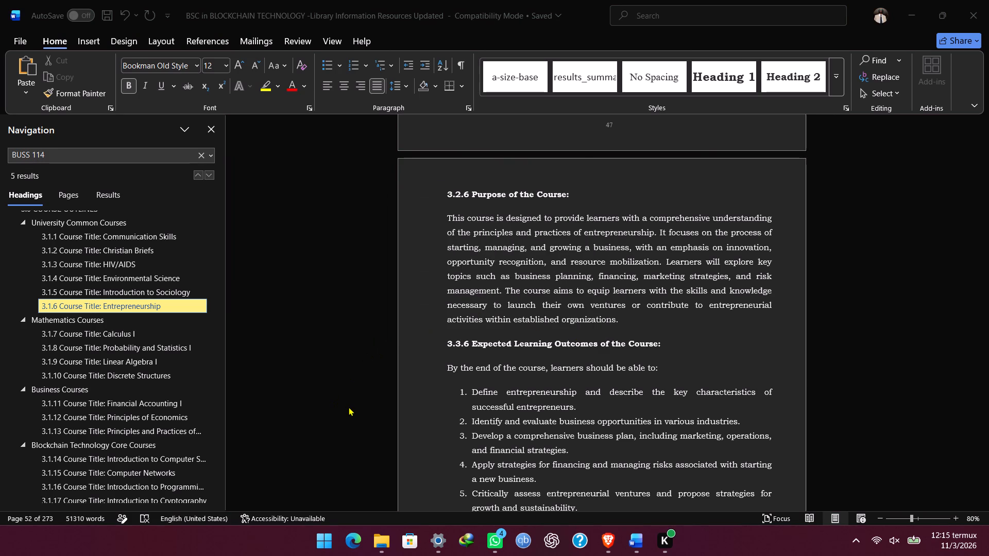
Delete the whole 3.1.13 Principles and Practices of Management outline, from its title through its recommended reference materials, keeping the Blockchain Technology Core Courses heading.
scroll(348, 407, up, 1)
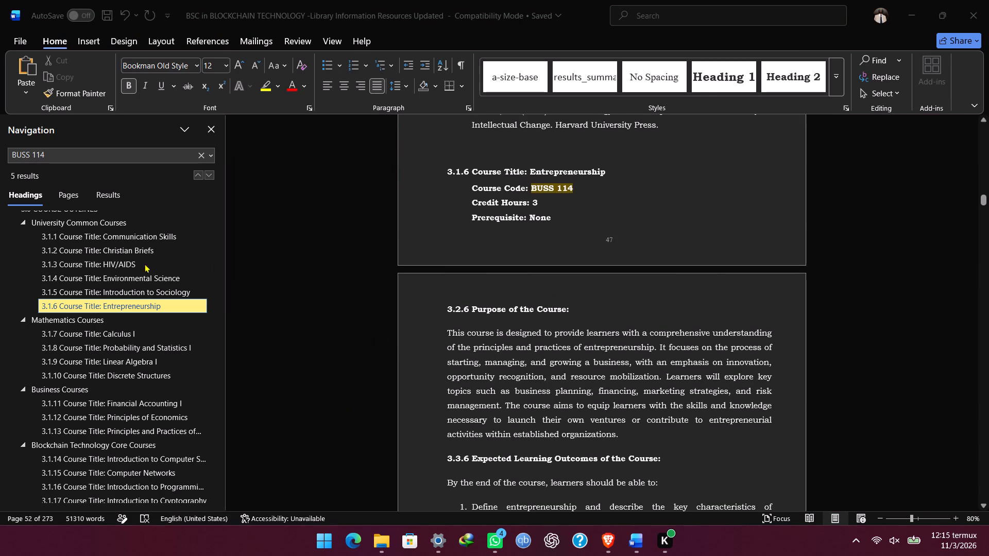
click(117, 426)
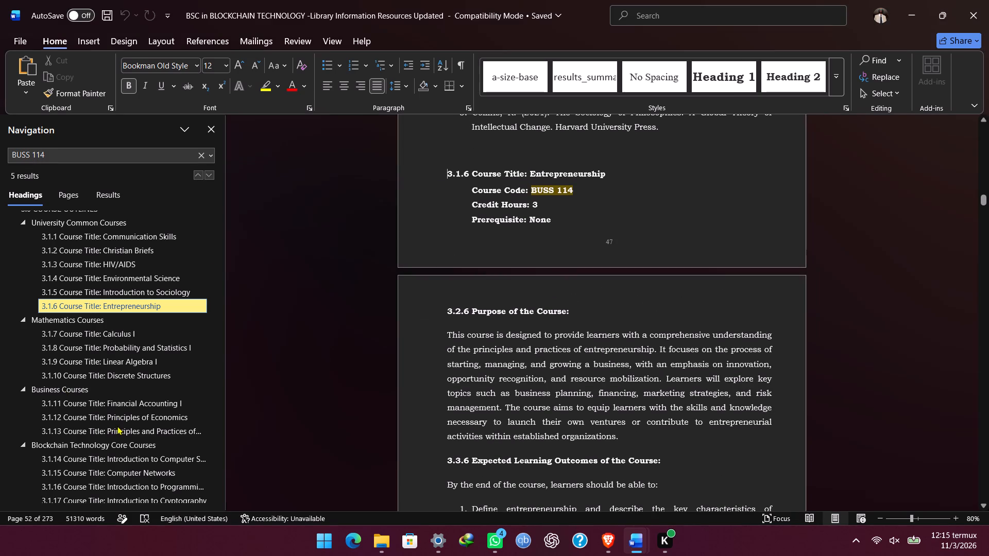
click(117, 426)
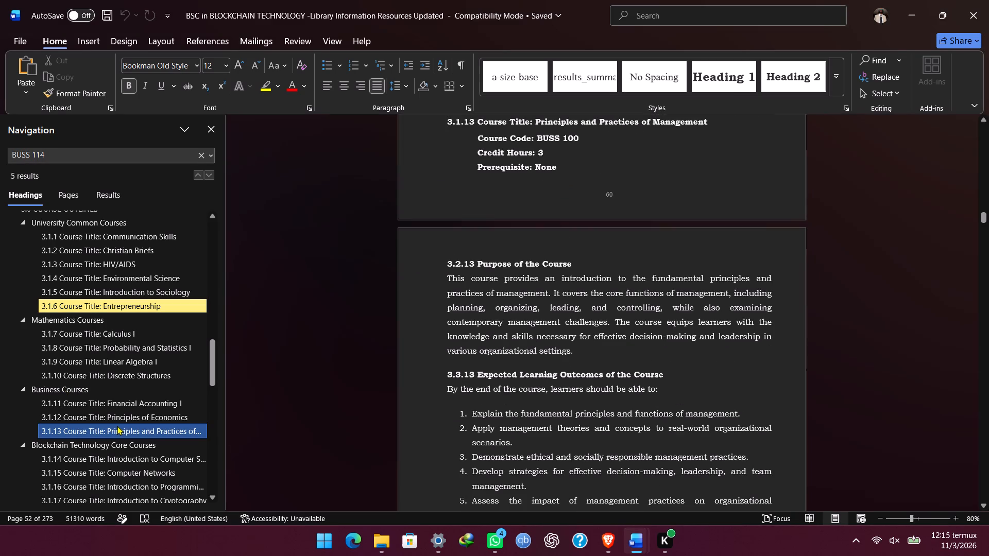
scroll(325, 363, up, 1)
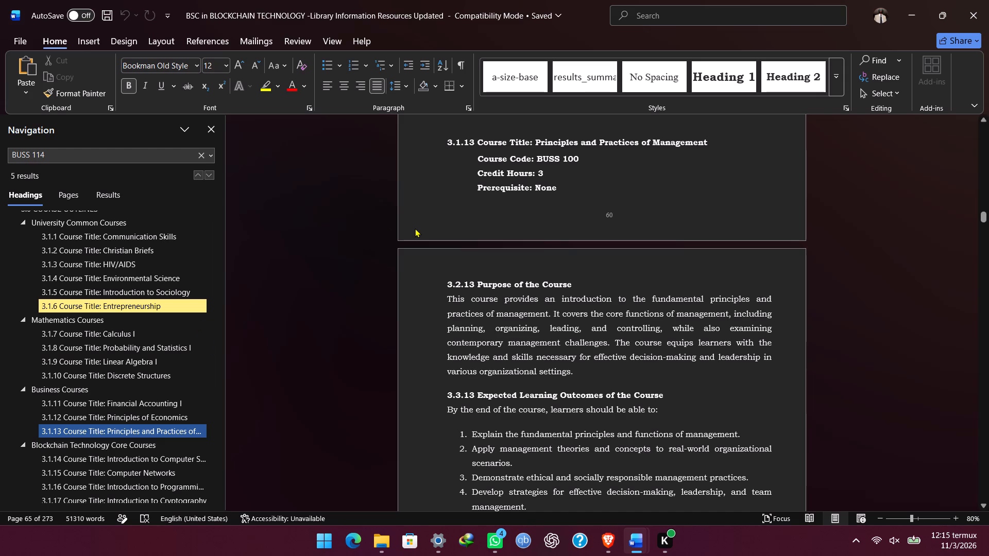
drag(445, 139, 510, 154)
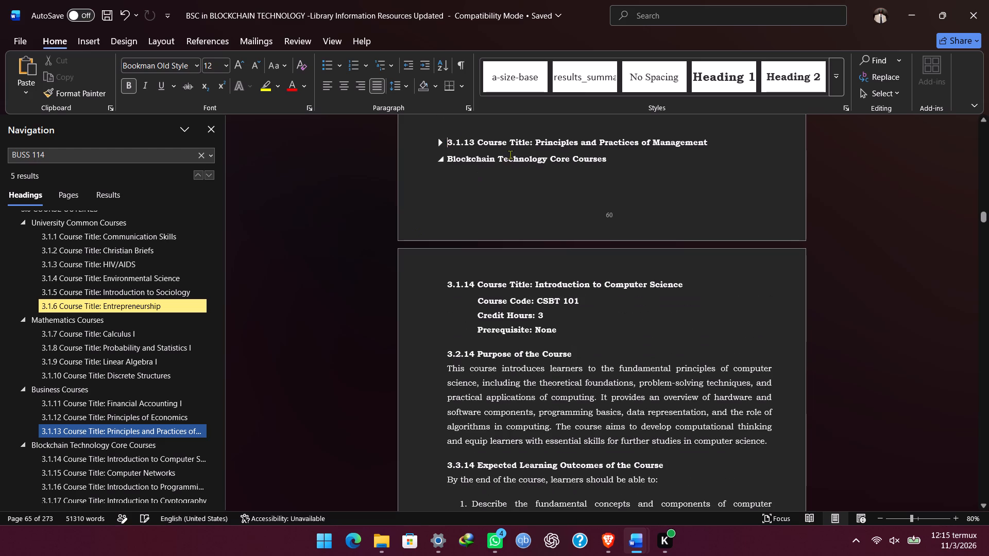
drag(510, 154, 509, 155)
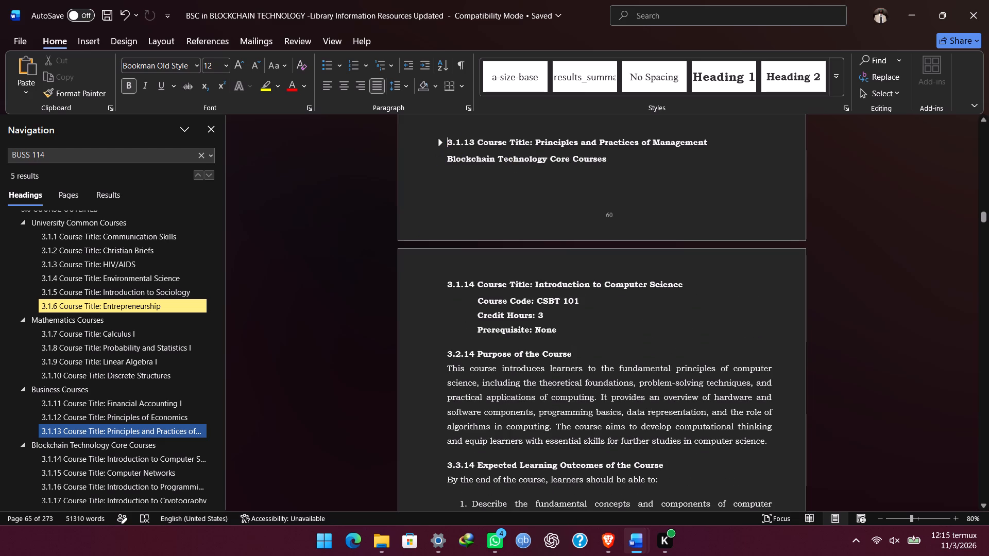
click(437, 144)
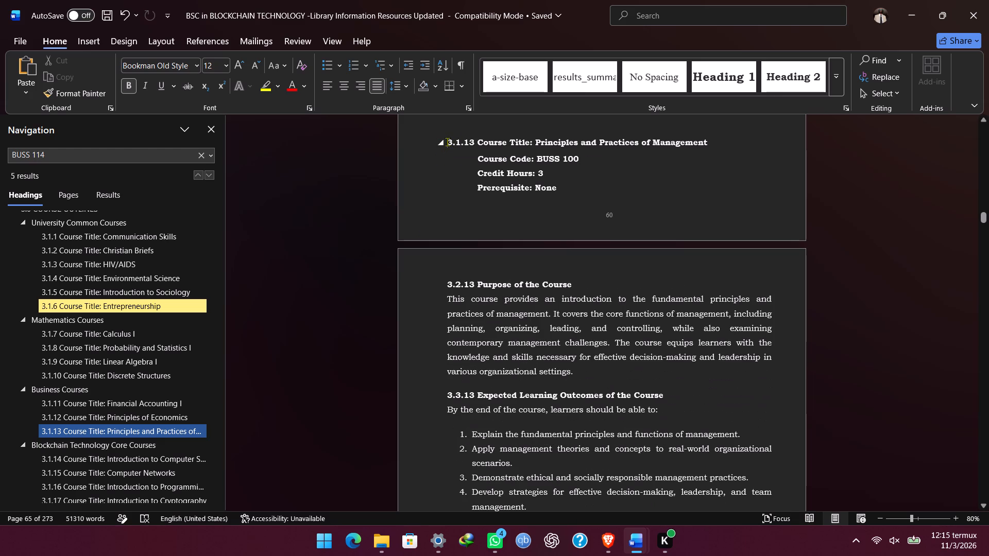
drag(447, 142, 626, 350)
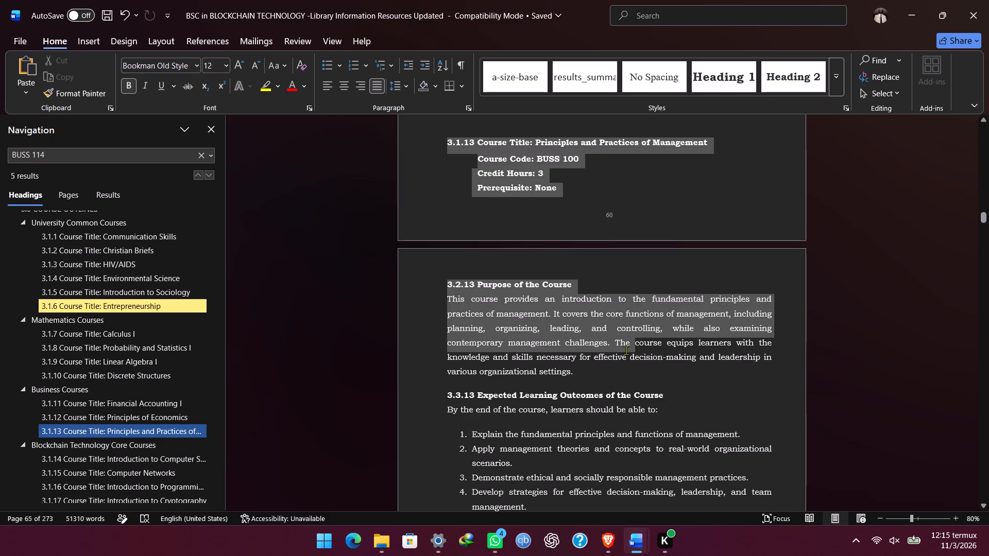
drag(626, 350, 645, 514)
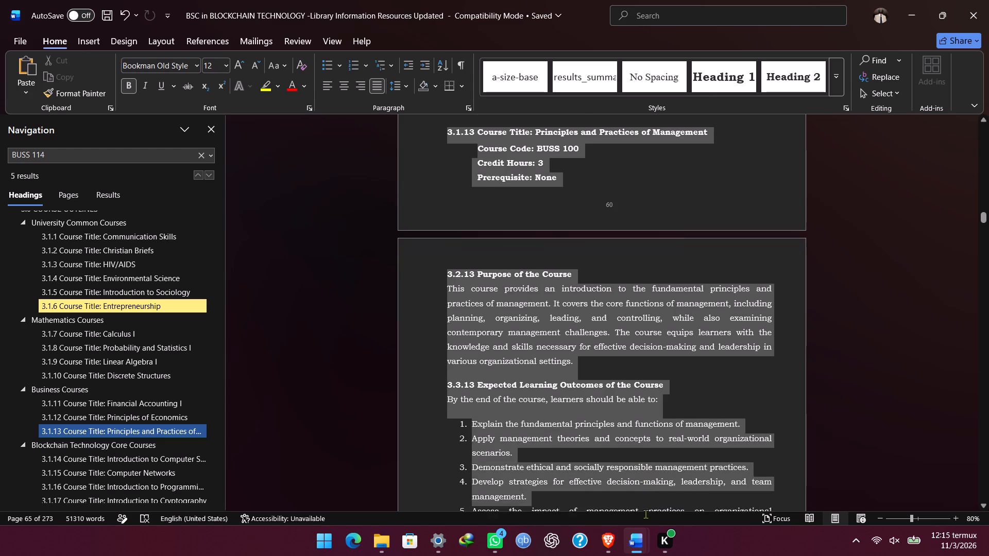
drag(645, 514, 634, 528)
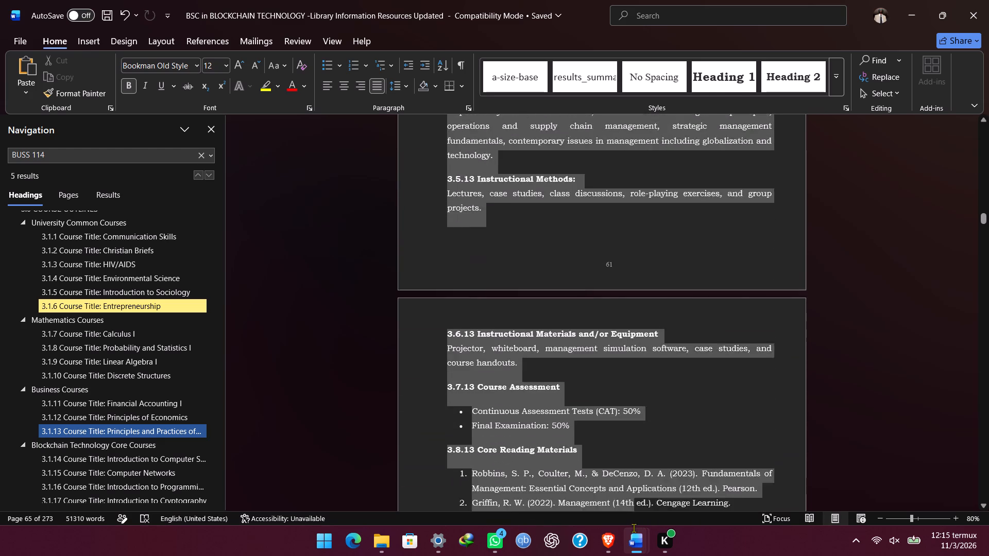
drag(634, 528, 637, 511)
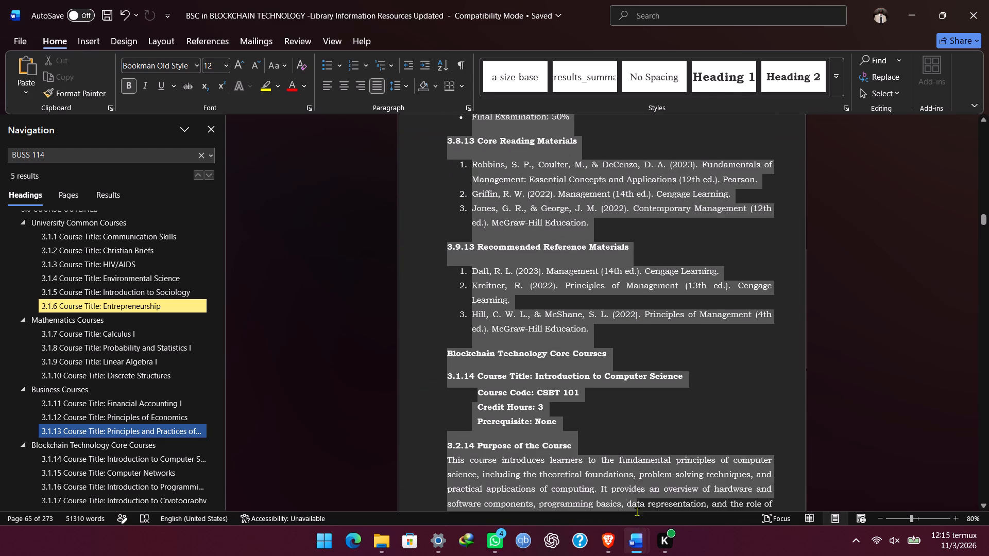
drag(637, 511, 647, 297)
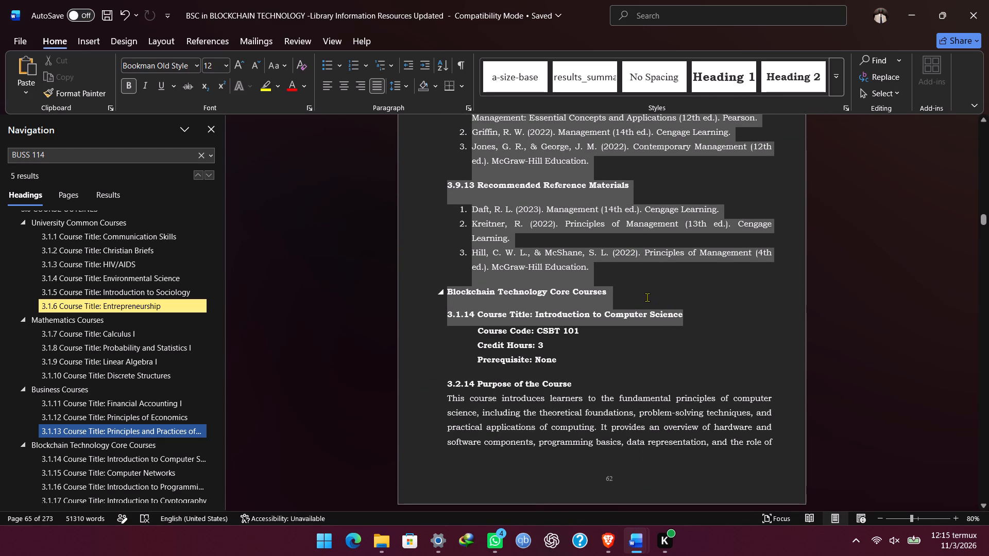
drag(647, 297, 646, 264)
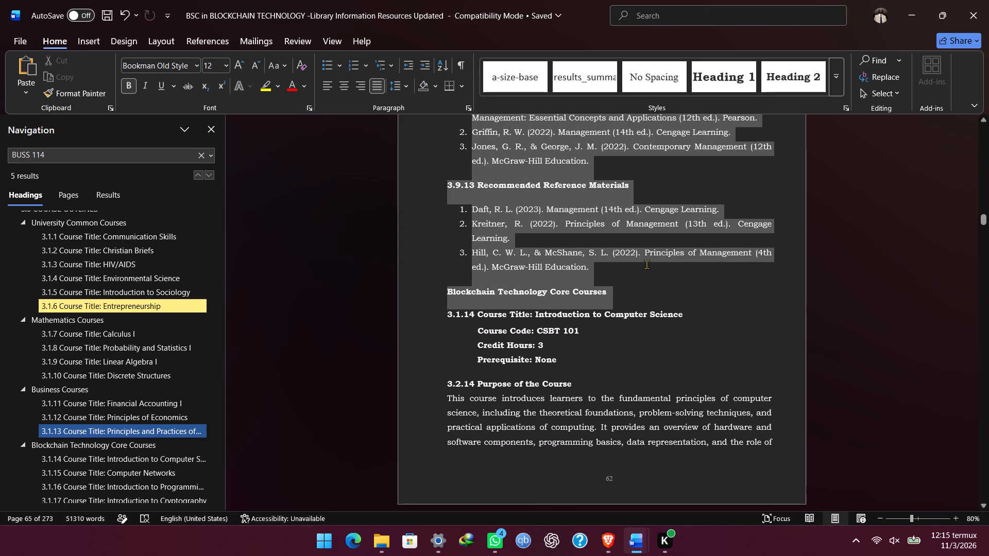
drag(646, 264, 646, 263)
key(Delete)
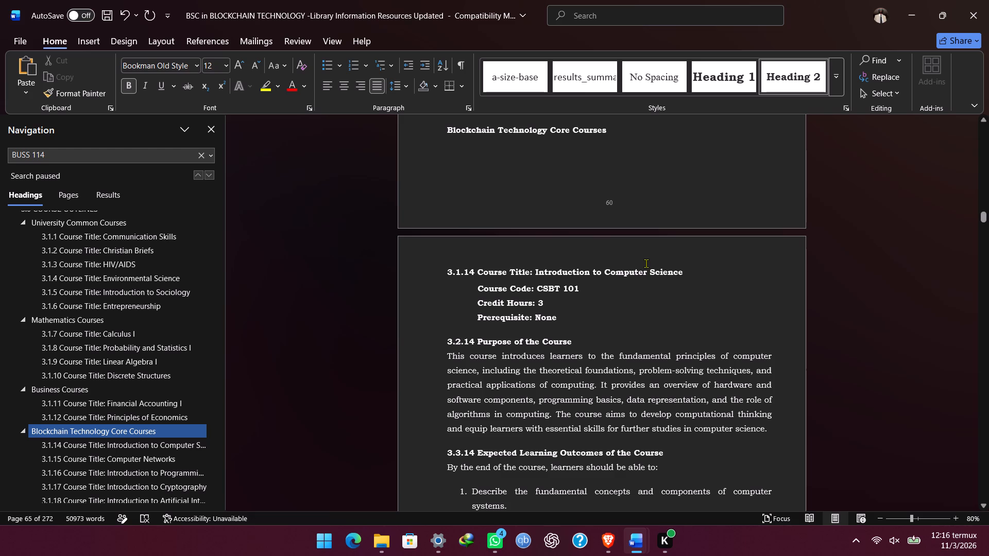
Review the end of the 3.1.12 Principles of Economics outline, just above the Blockchain Technology Core Courses heading.
scroll(646, 263, up, 3)
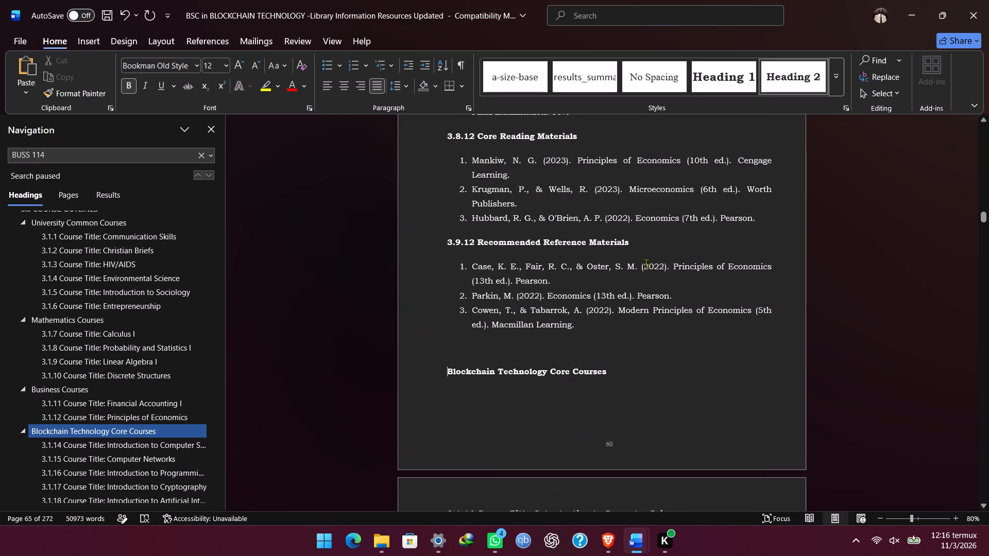
scroll(587, 254, up, 2)
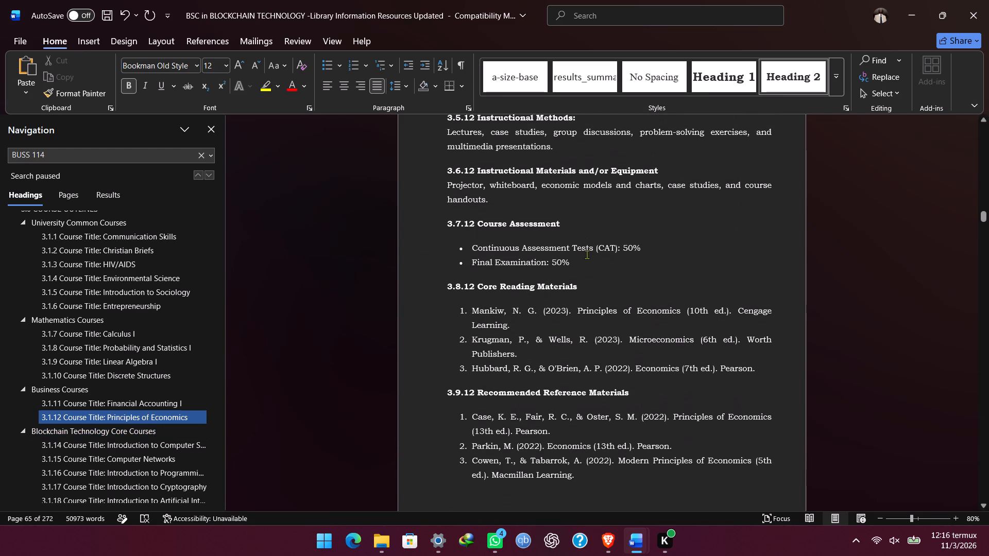
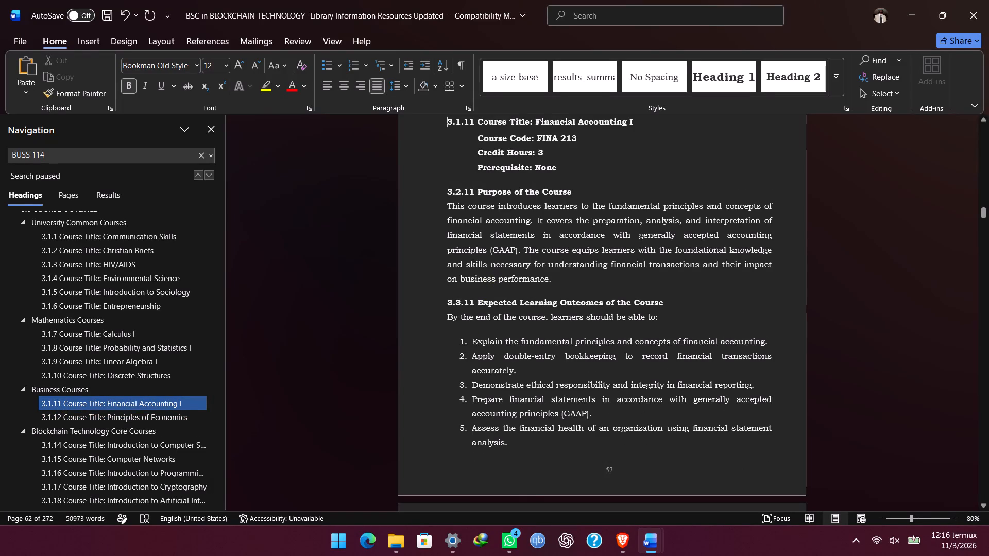
Renumber the Introduction to Computer Science course title heading as 3.1.13.
click(54, 445)
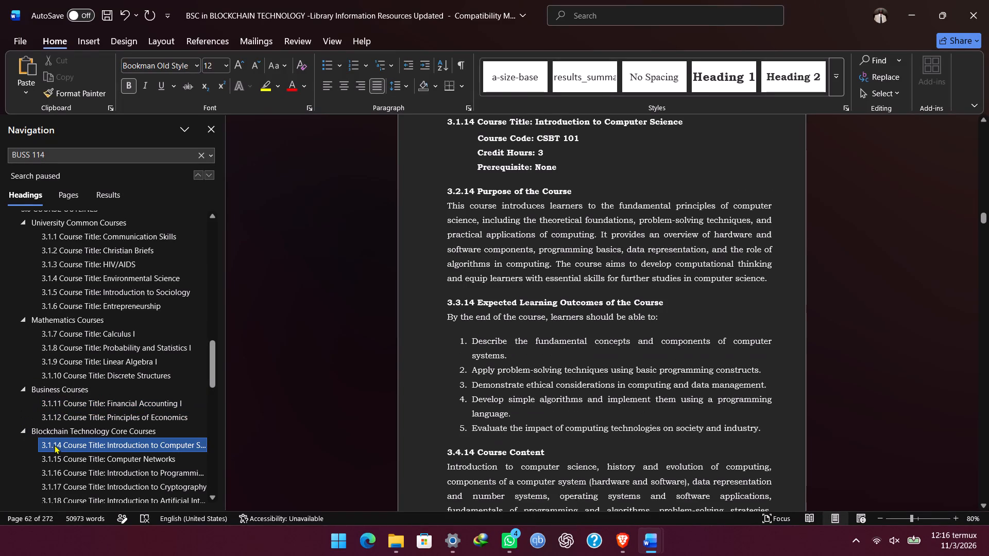
click(475, 125)
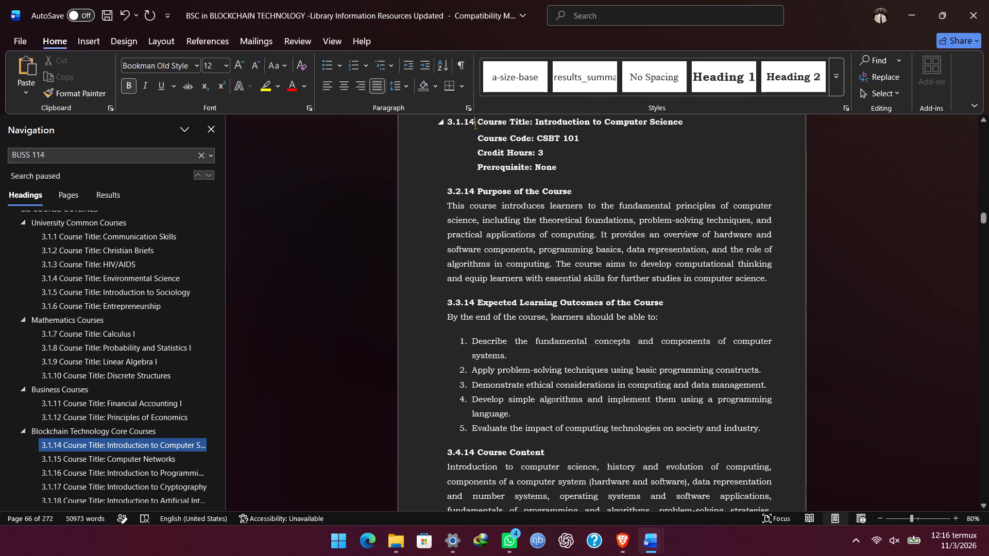
key(BackSpace)
key(3)
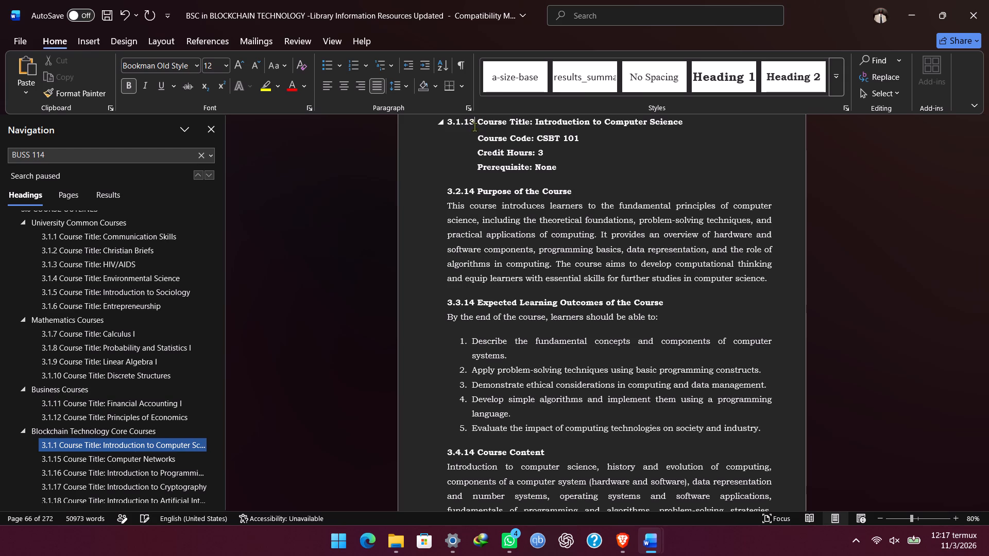
Renumber the Computer Networks course title heading as 3.1.14.
click(77, 459)
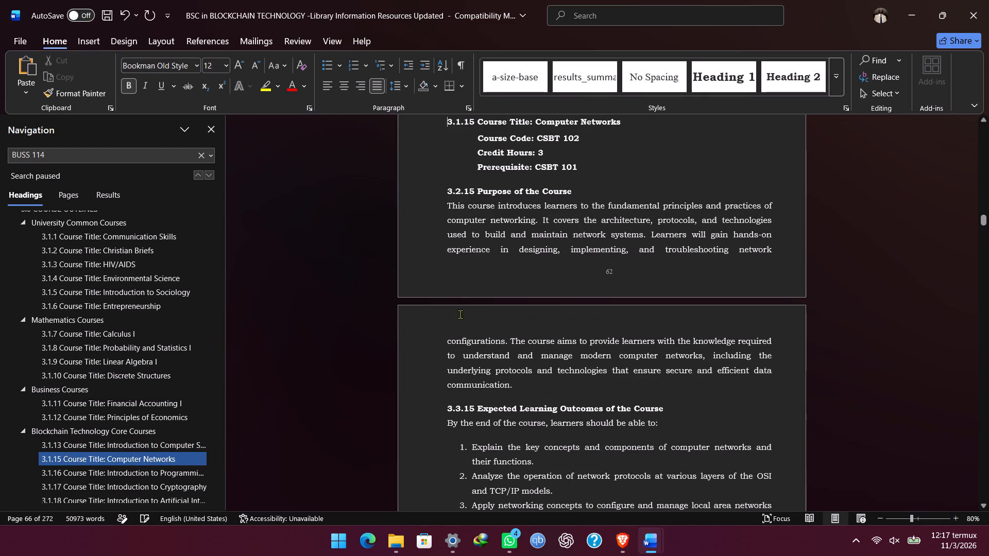
click(475, 121)
key(BackSpace)
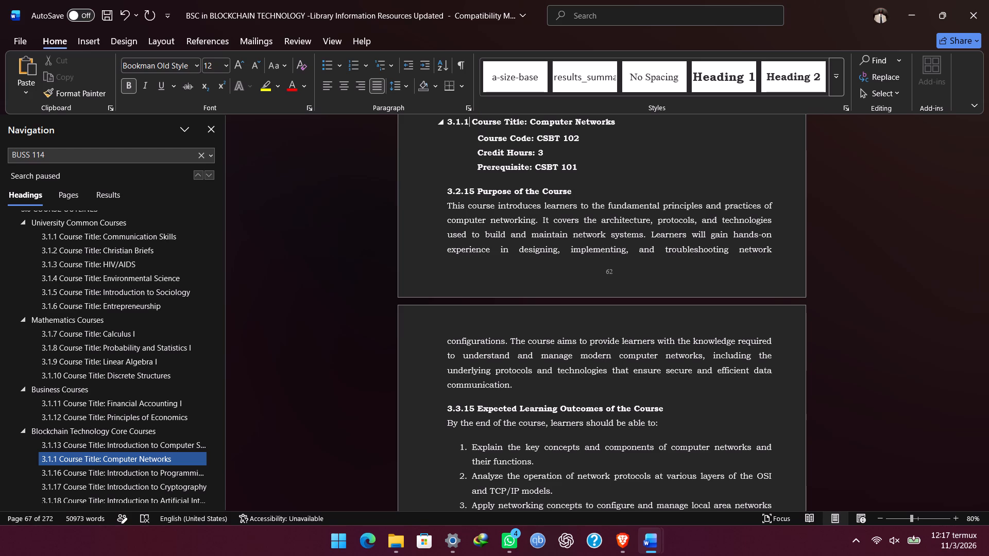
key(1)
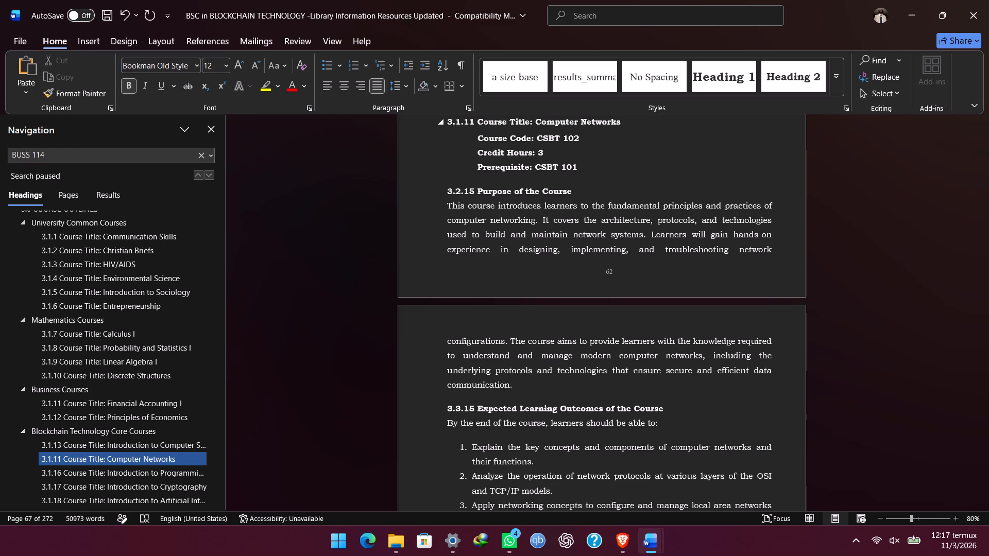
key(BackSpace)
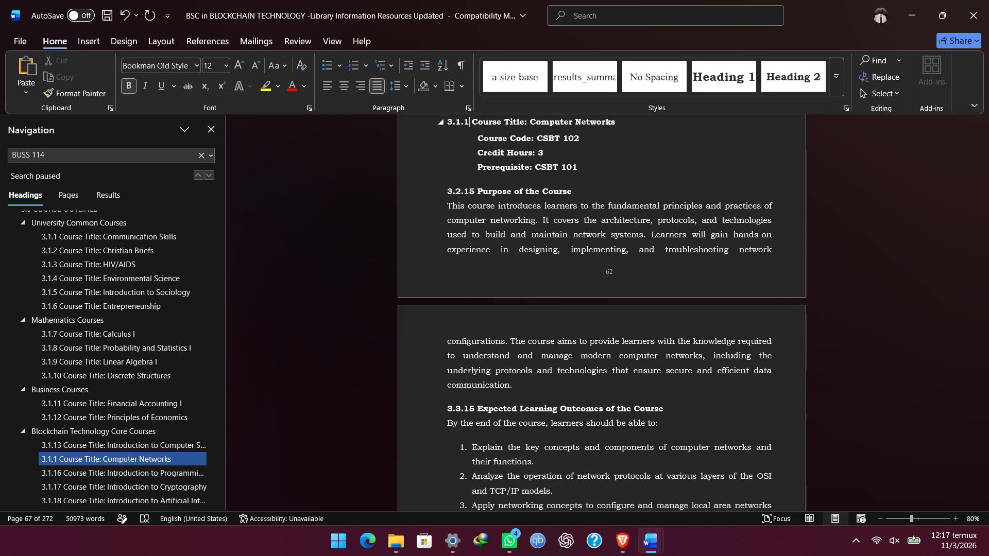
key(4)
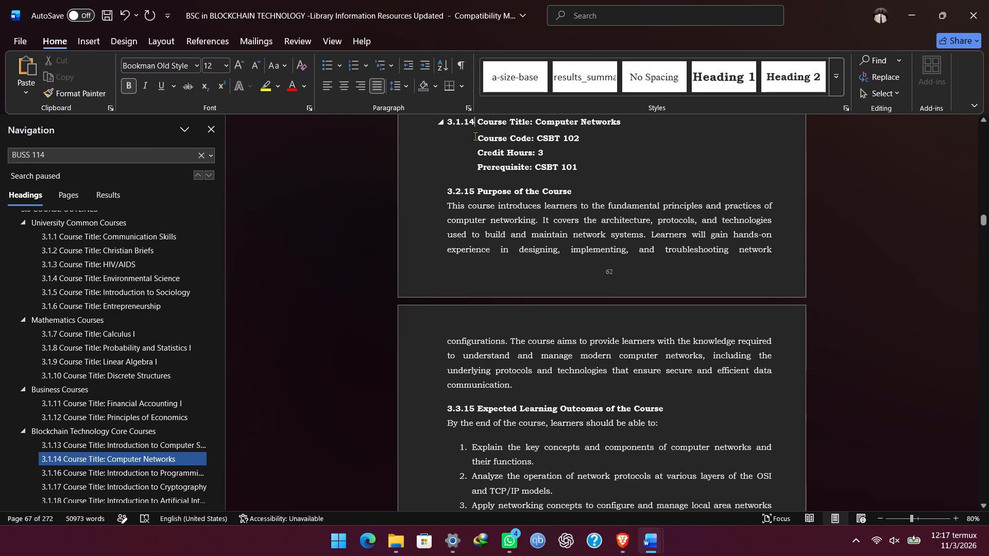
Renumber the Introduction to Programming in Python course title heading as 3.1.15.
click(101, 468)
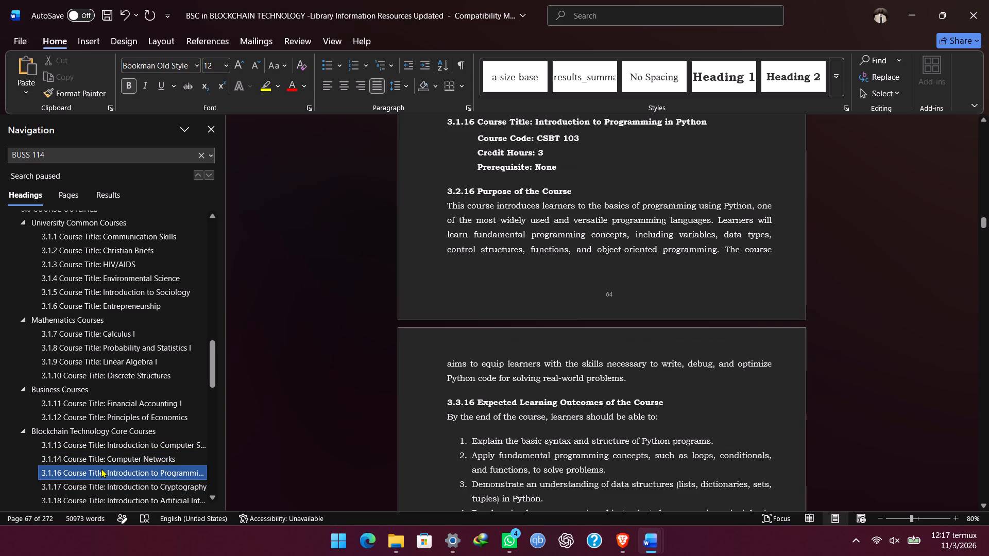
click(476, 122)
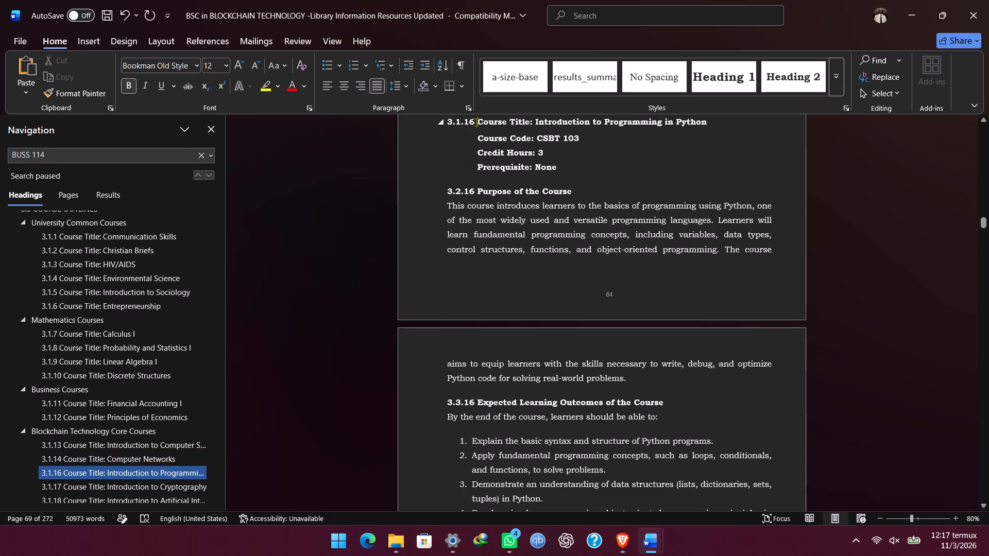
click(474, 119)
key(BackSpace)
key(BackSpace)
text(15)
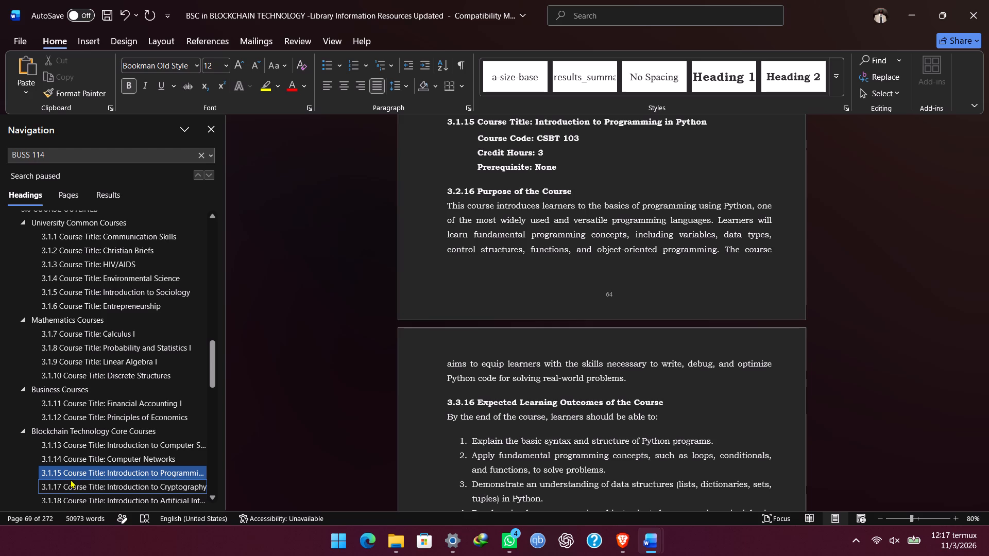
Renumber the Introduction to Cryptography course title heading as 3.1.16.
click(72, 484)
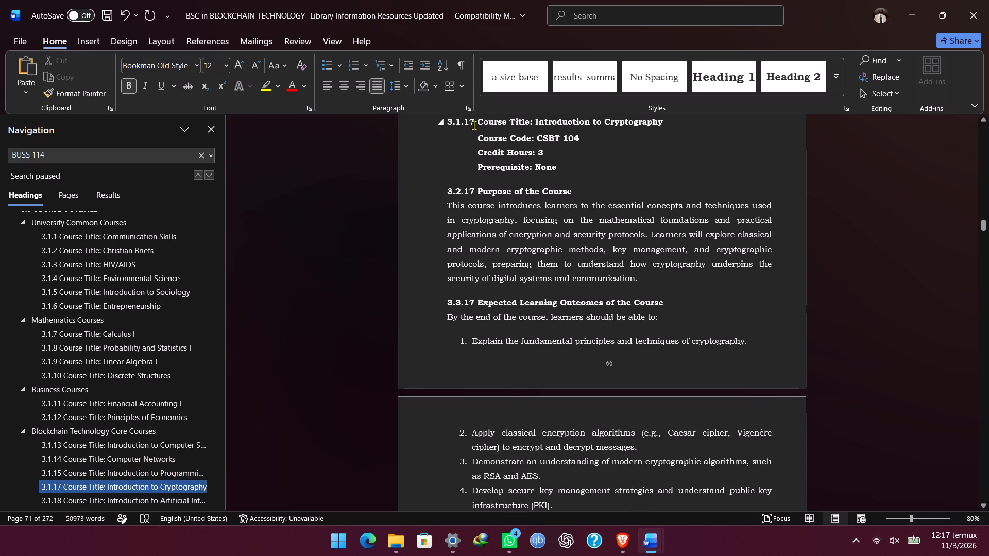
click(474, 123)
key(BackSpace)
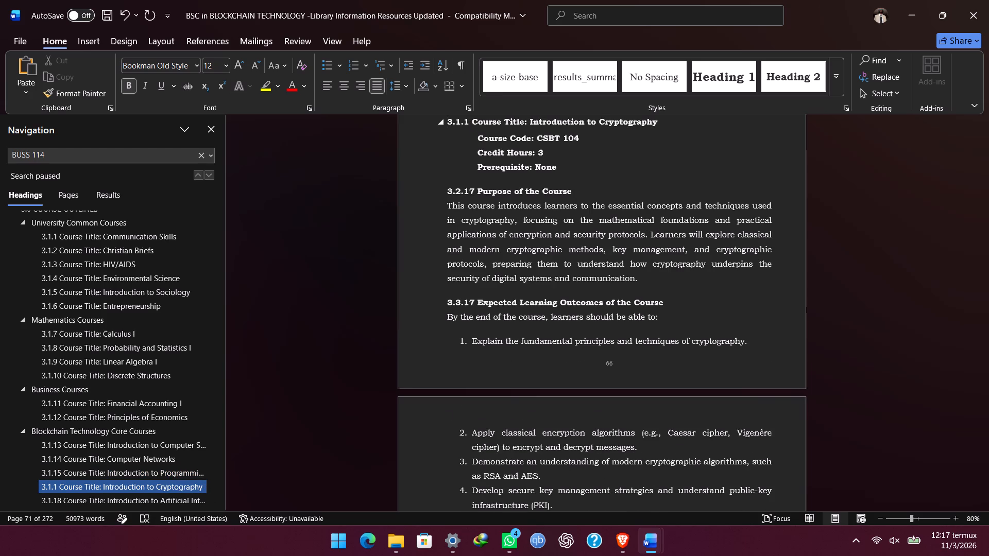
key(6)
Renumber the Introduction to Artificial Intelligence course title heading as 3.1.17.
scroll(163, 384, down, 3)
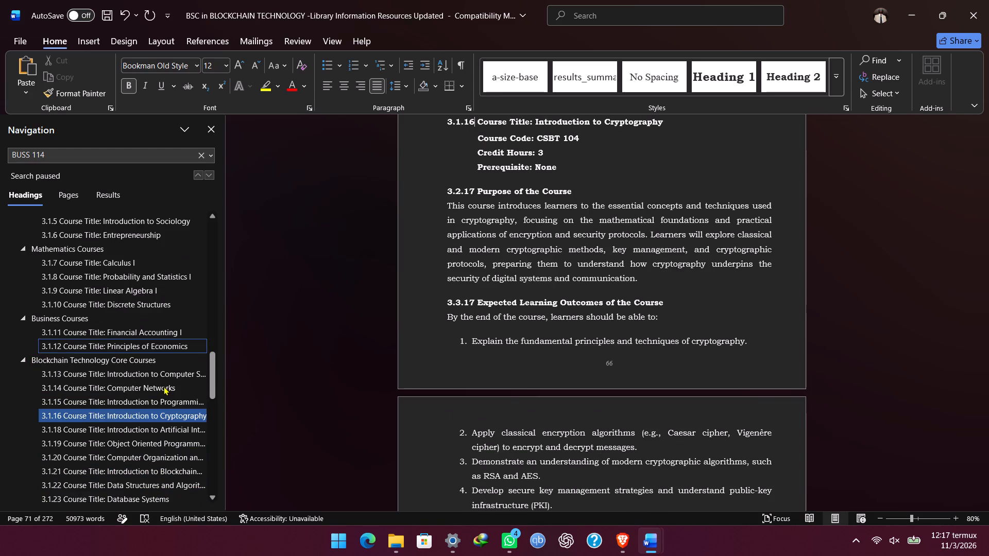
scroll(143, 411, down, 1)
click(90, 395)
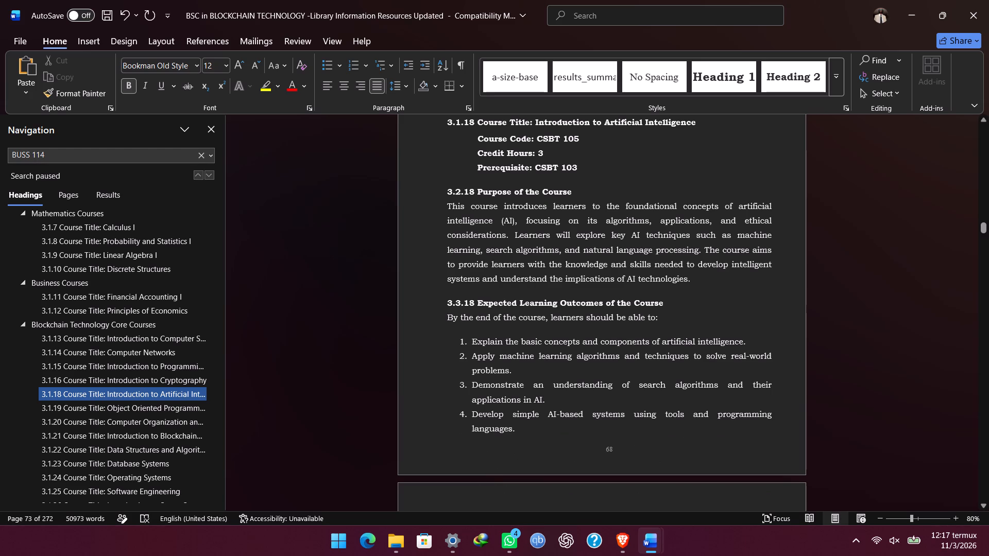
click(473, 121)
key(BackSpace)
key(7)
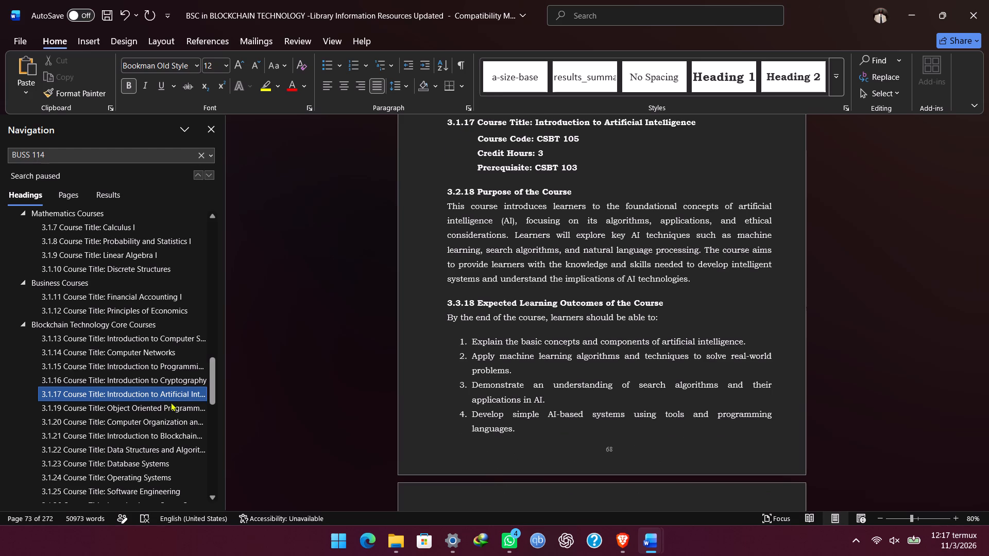
Renumber the Object Oriented Programming course title heading as 3.1.18.
click(82, 404)
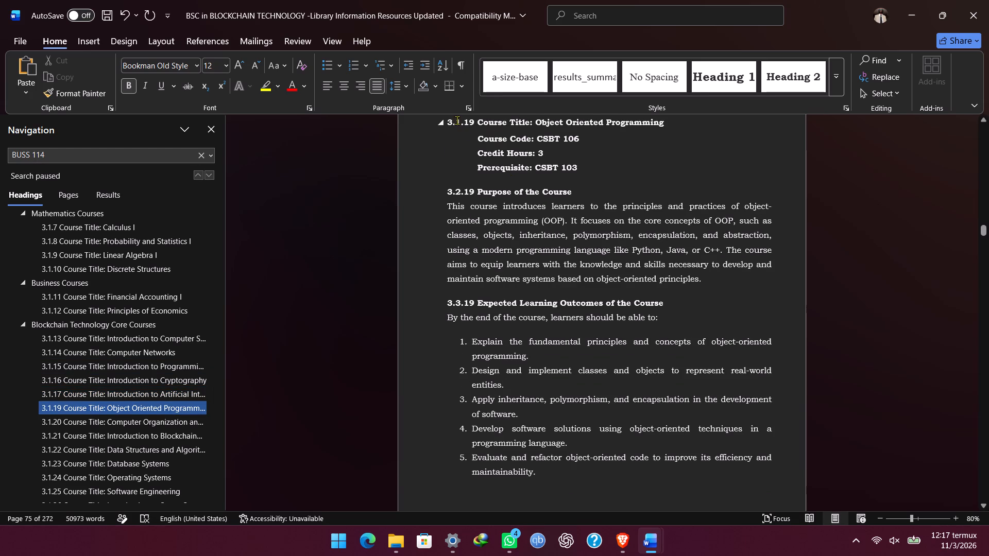
click(474, 121)
key(BackSpace)
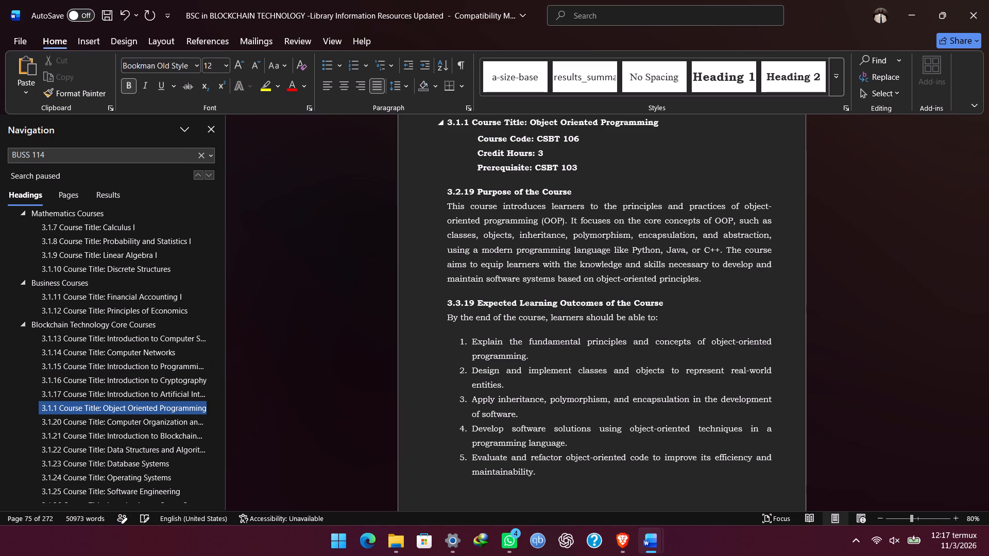
key(8)
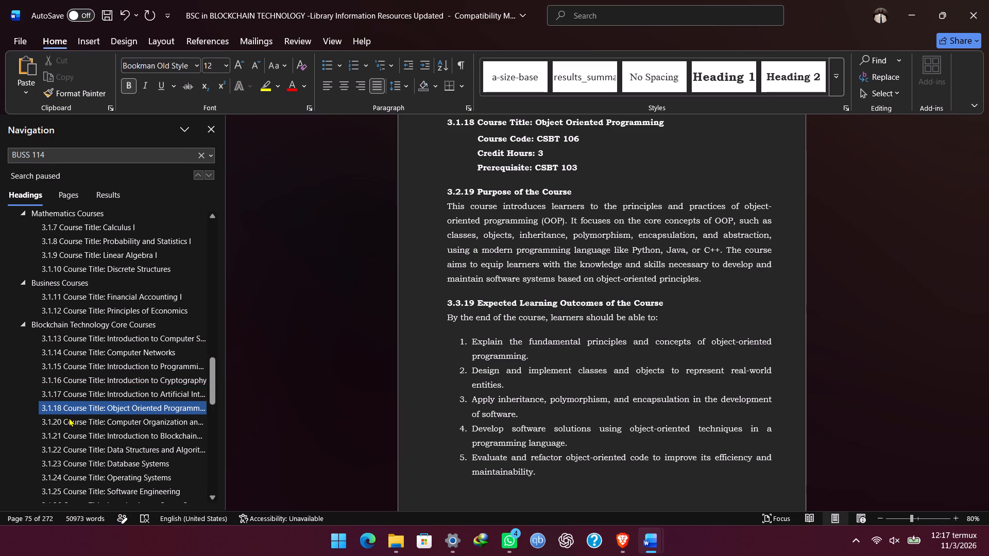
Renumber the Computer Organization and Architecture course title heading as 3.1.19.
click(69, 418)
click(476, 123)
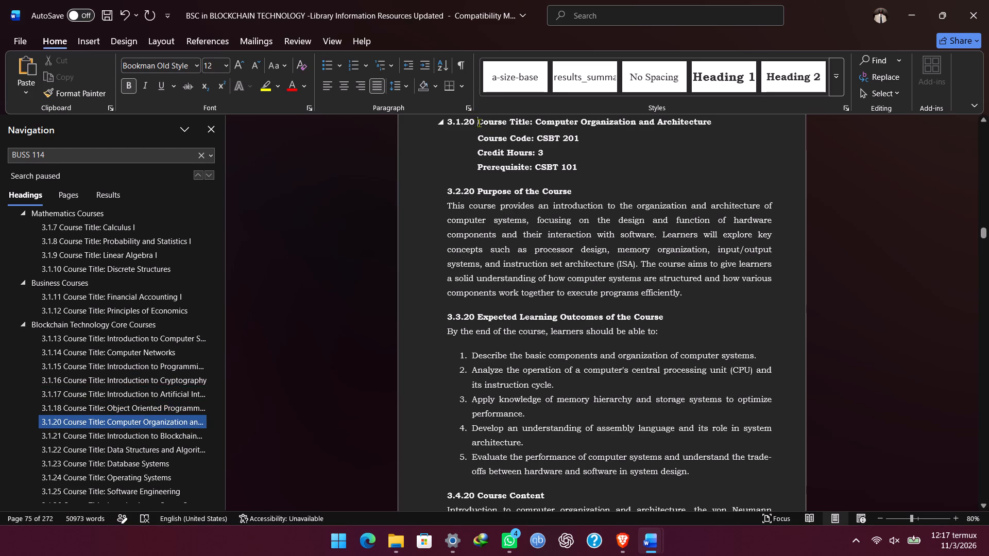
click(474, 121)
key(BackSpace)
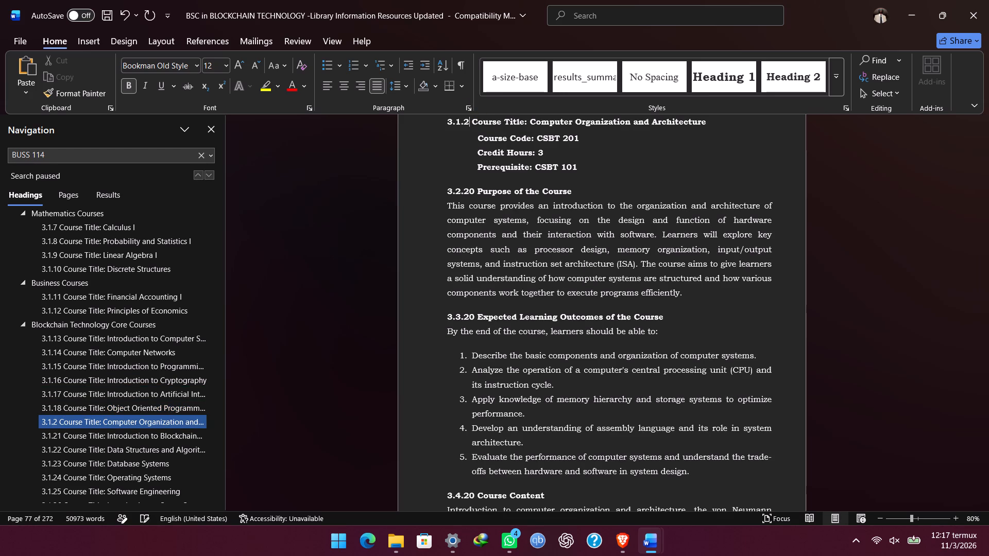
key(BackSpace)
key(1)
key(9)
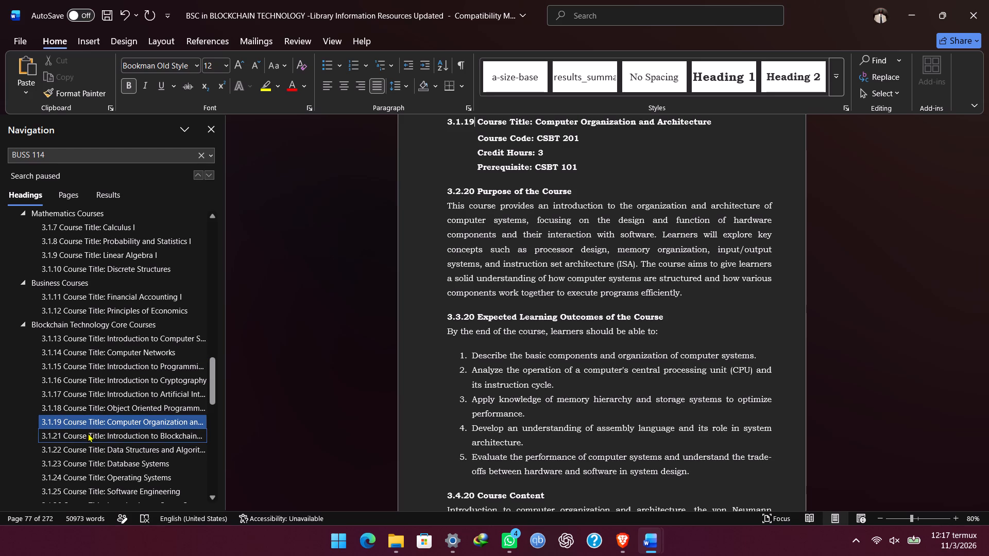
Renumber the Introduction to Blockchain Technology course title heading as 3.1.20.
click(88, 433)
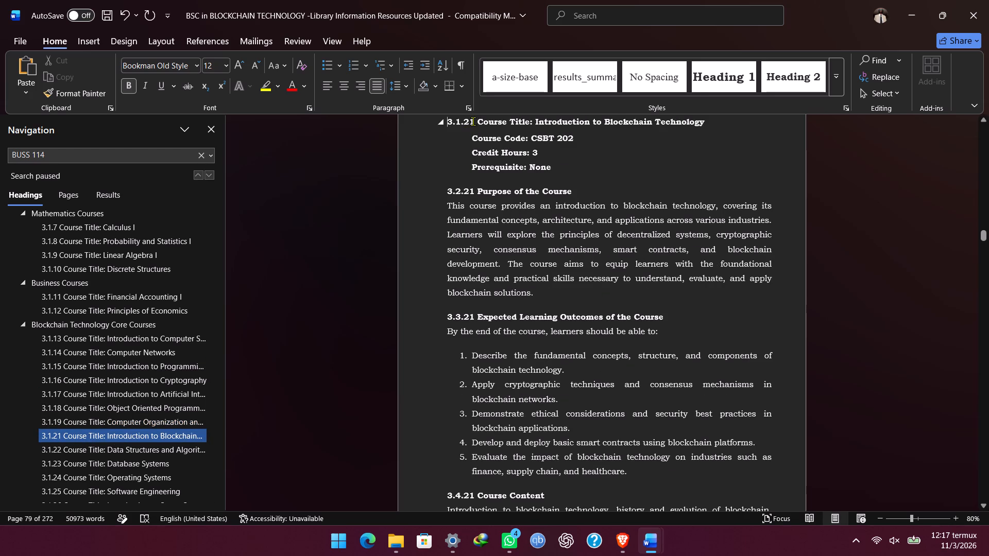
click(473, 121)
key(BackSpace)
key(0)
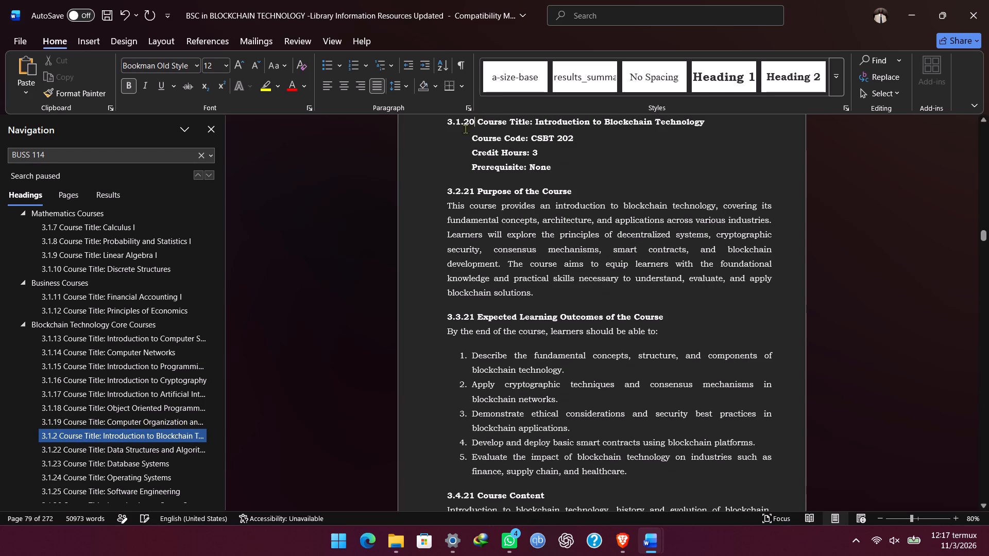
Renumber the Data Structures and Algorithms course title heading as 3.1.21.
click(87, 451)
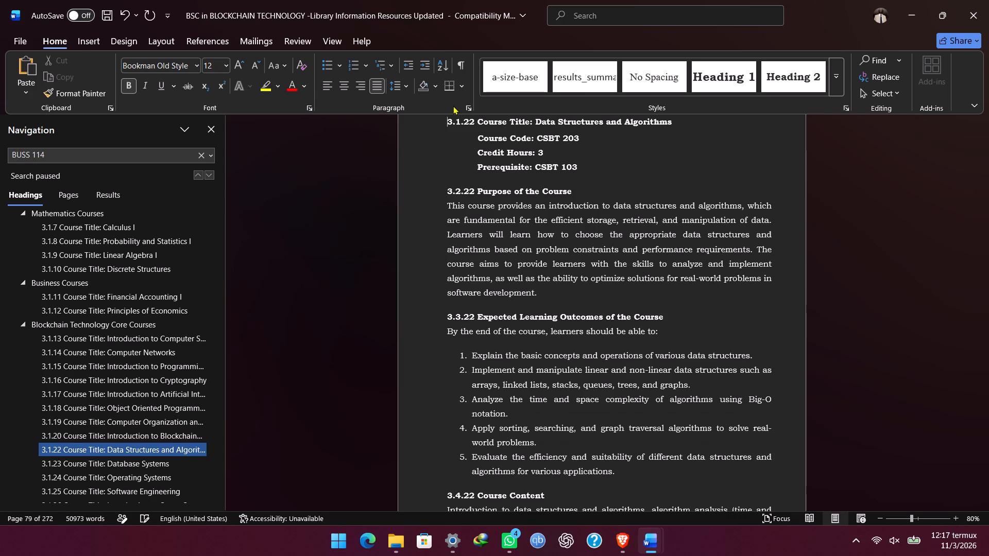
click(475, 120)
key(BackSpace)
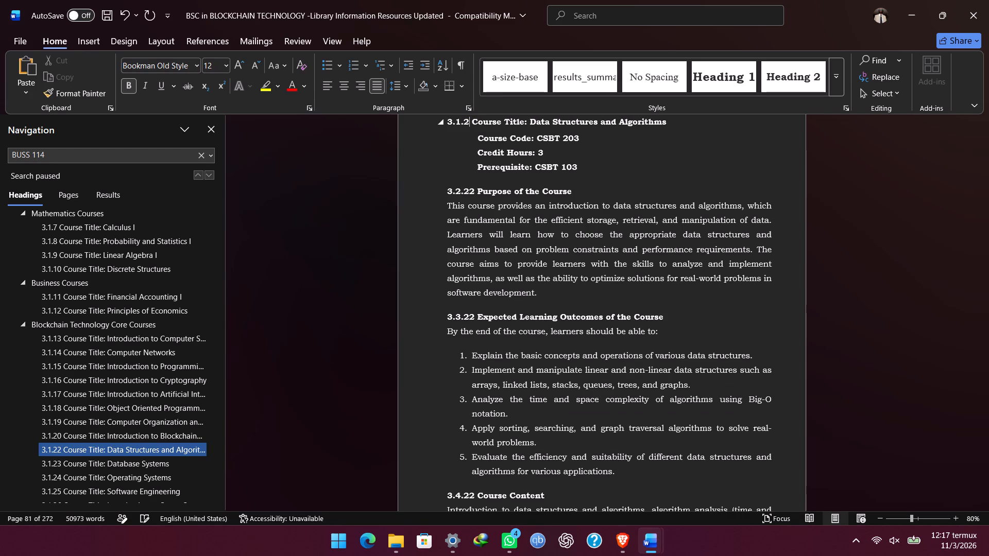
key(1)
Renumber the Database Systems course title heading as 3.1.22.
click(77, 465)
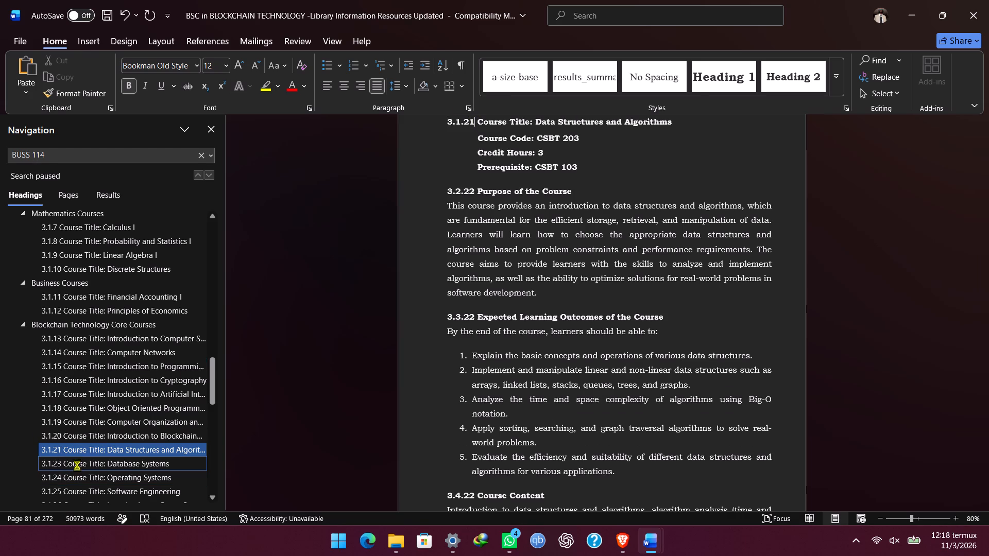
click(474, 120)
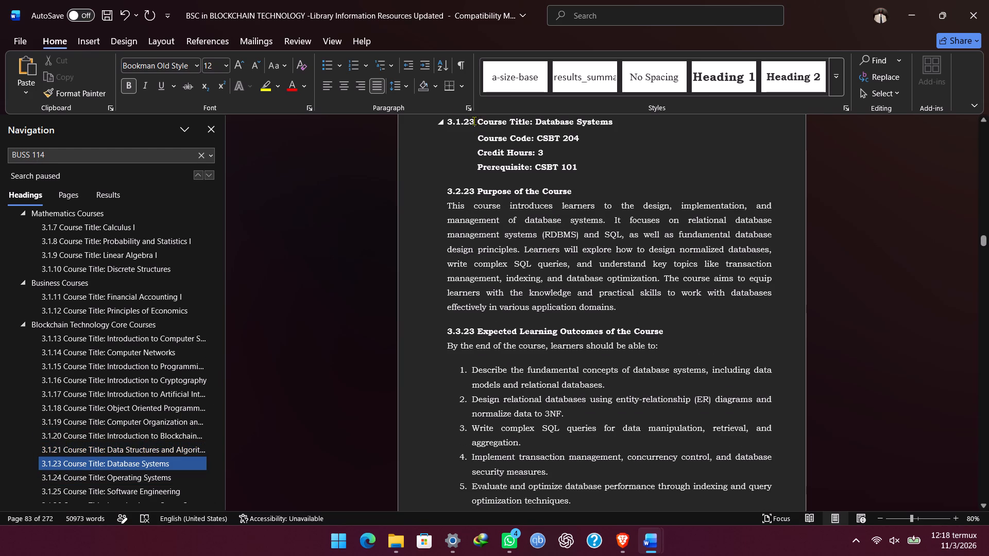
key(BackSpace)
key(2)
Renumber the Operating Systems course title heading as 3.1.23.
scroll(220, 386, down, 1)
scroll(99, 465, down, 2)
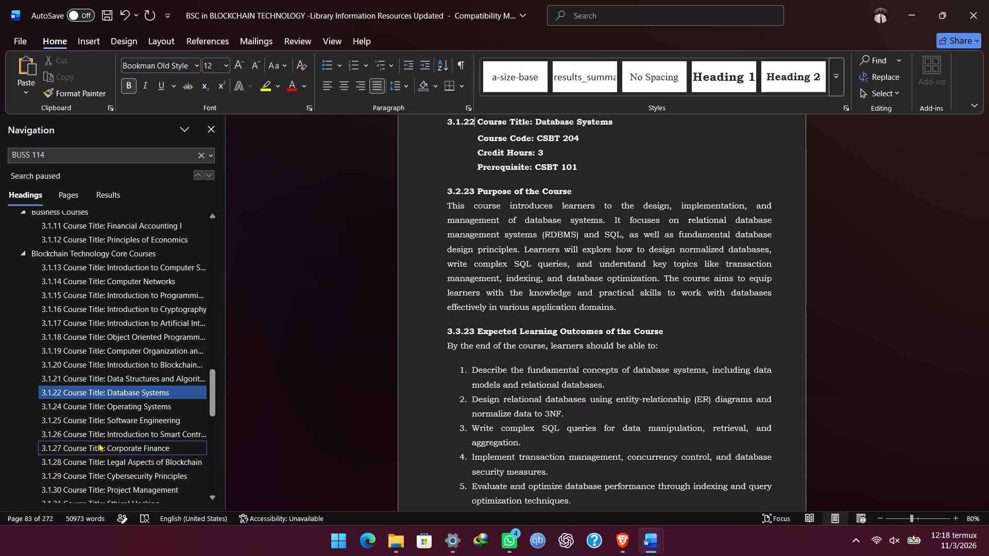
click(100, 403)
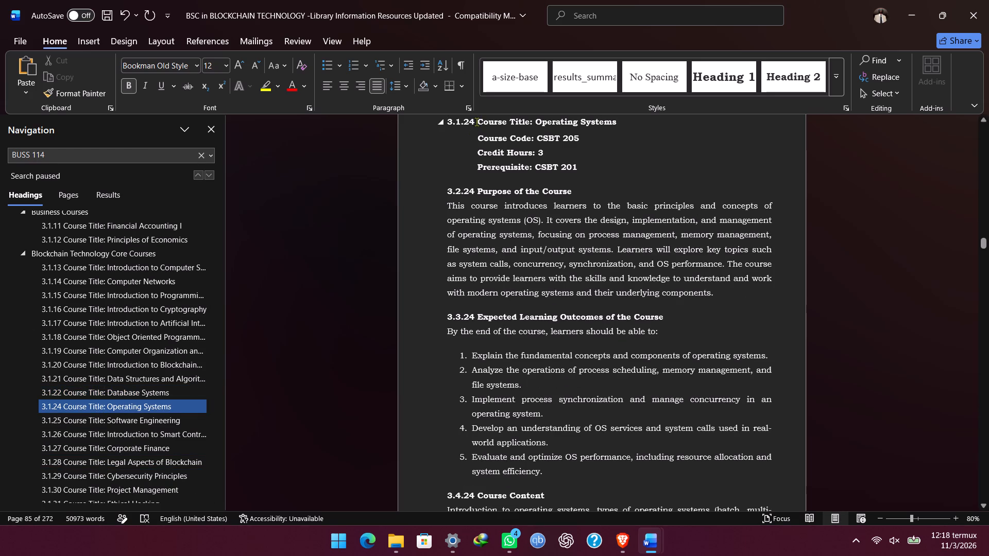
click(476, 121)
click(474, 121)
key(BackSpace)
key(3)
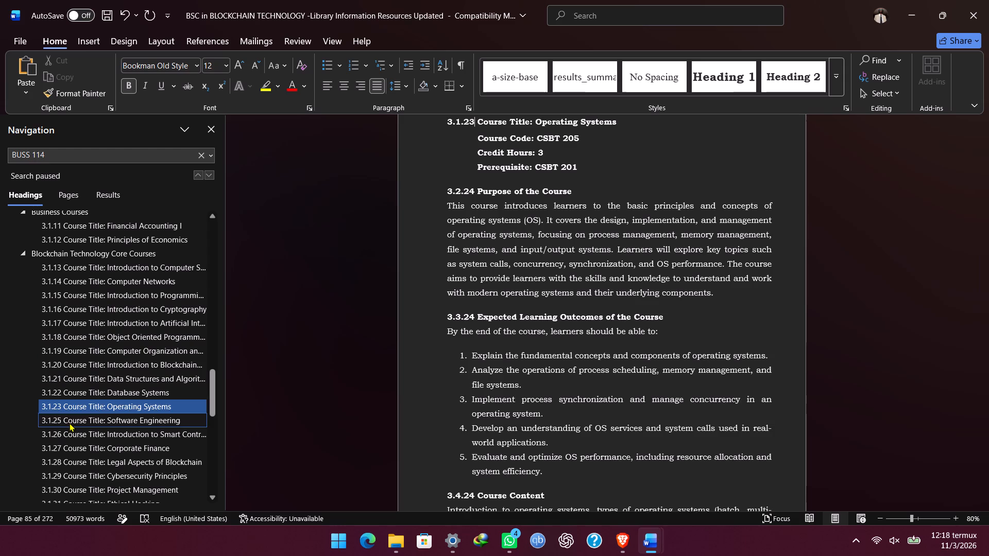
Renumber the Software Engineering course title heading as 3.1.24.
click(69, 423)
click(473, 121)
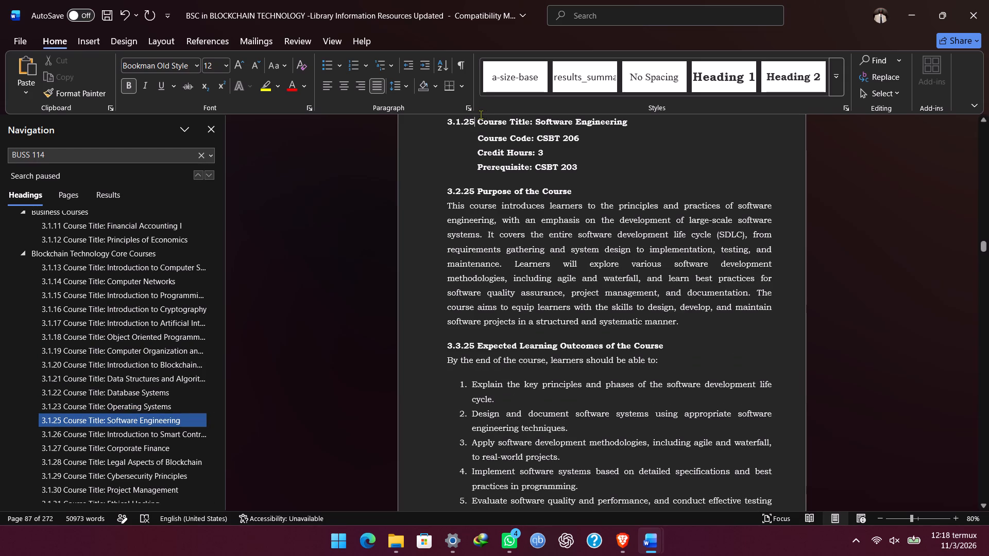
key(BackSpace)
key(4)
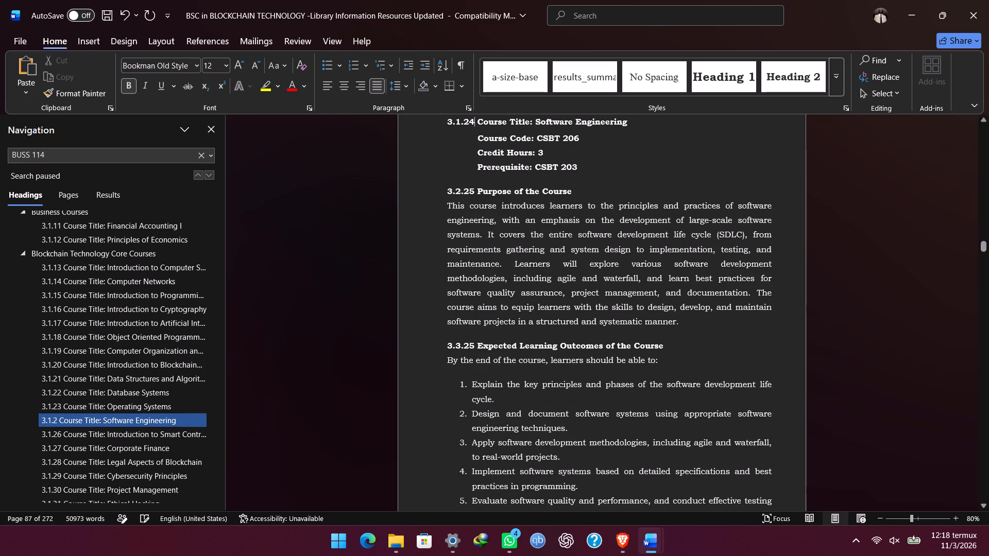
Renumber the Introduction to Smart Contracts course title heading as 3.1.25.
click(77, 436)
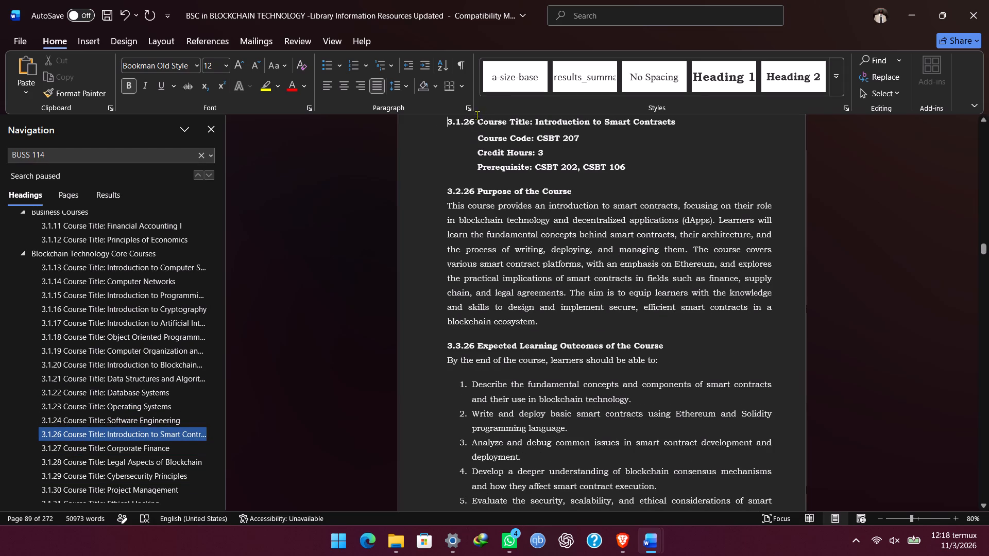
click(474, 120)
key(BackSpace)
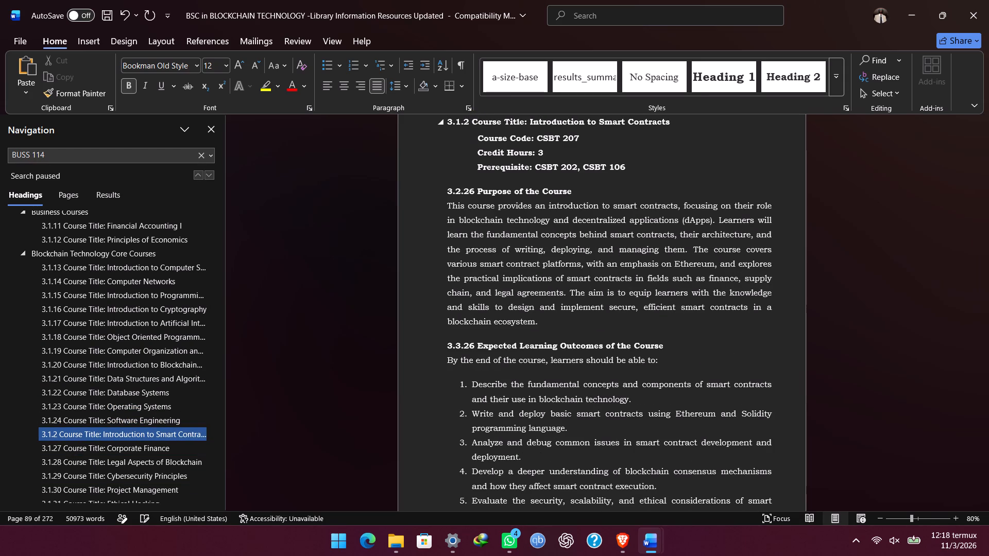
key(5)
Renumber the Corporate Finance course title heading as 3.1.26.
click(94, 447)
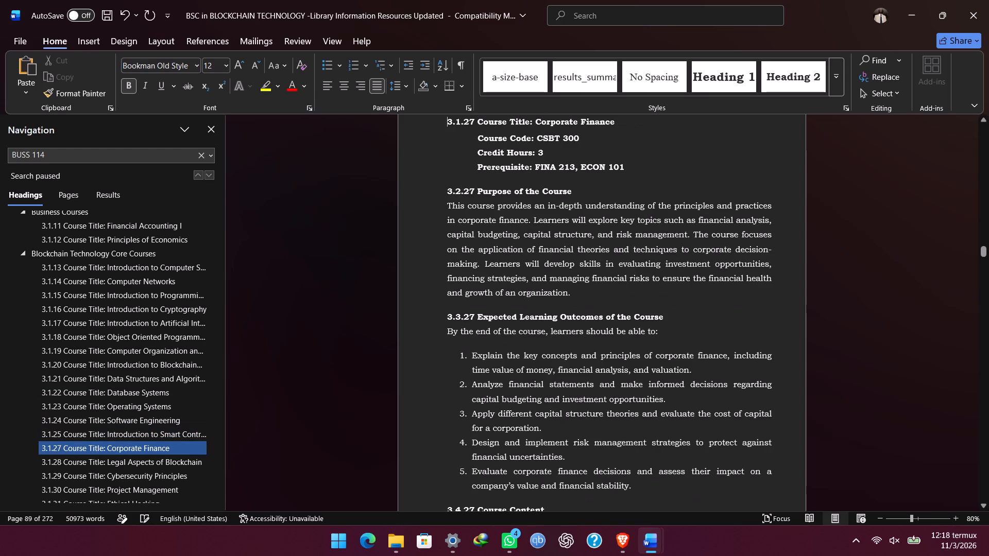
click(474, 121)
key(BackSpace)
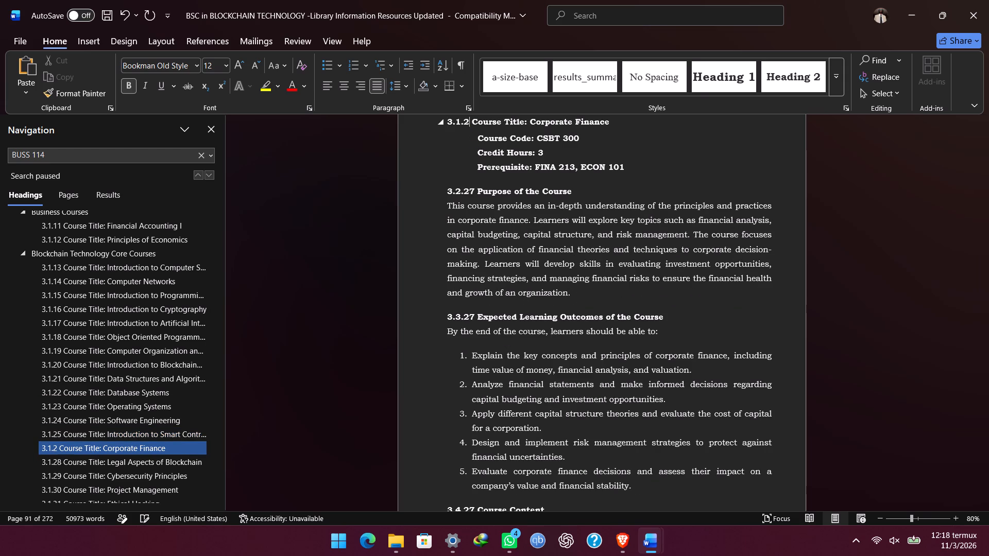
key(6)
Renumber the Legal Aspects of Blockchain course title heading as 3.1.27.
click(70, 461)
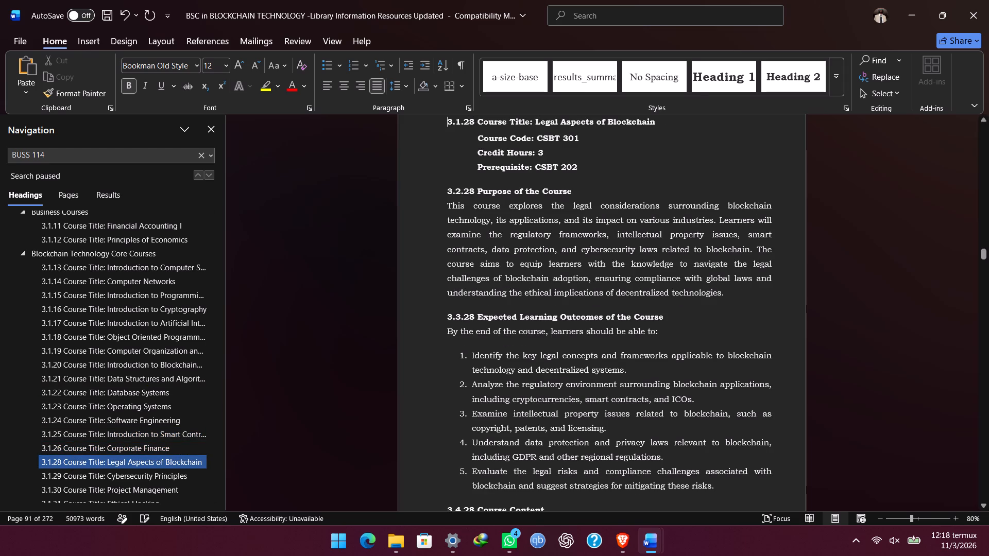
click(476, 120)
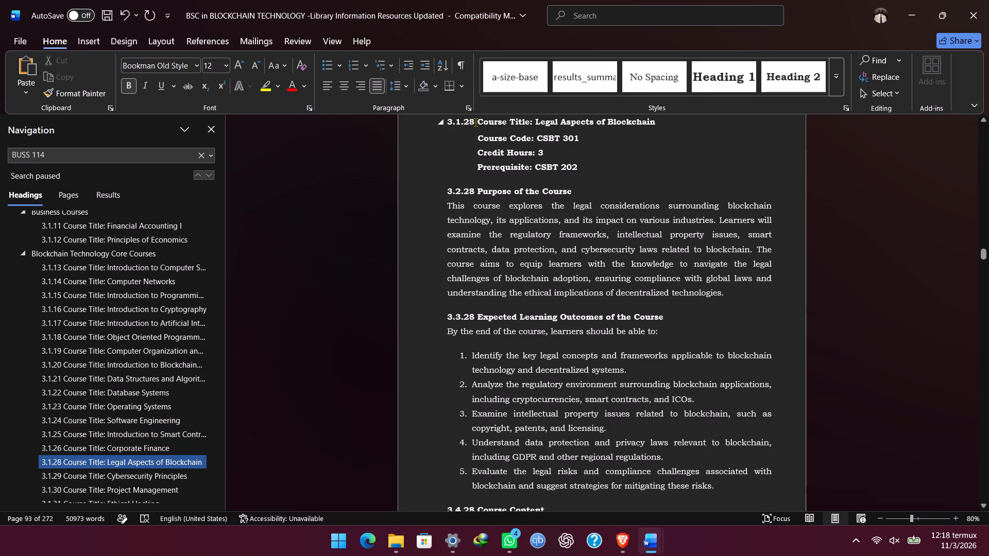
click(474, 121)
key(BackSpace)
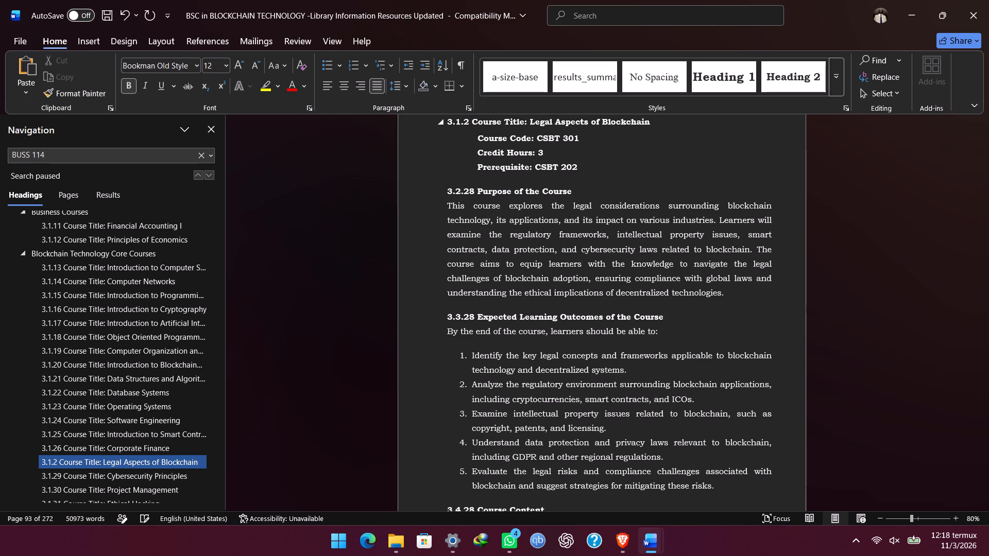
key(7)
Renumber the Cybersecurity Principles course title heading as 3.1.28.
click(81, 475)
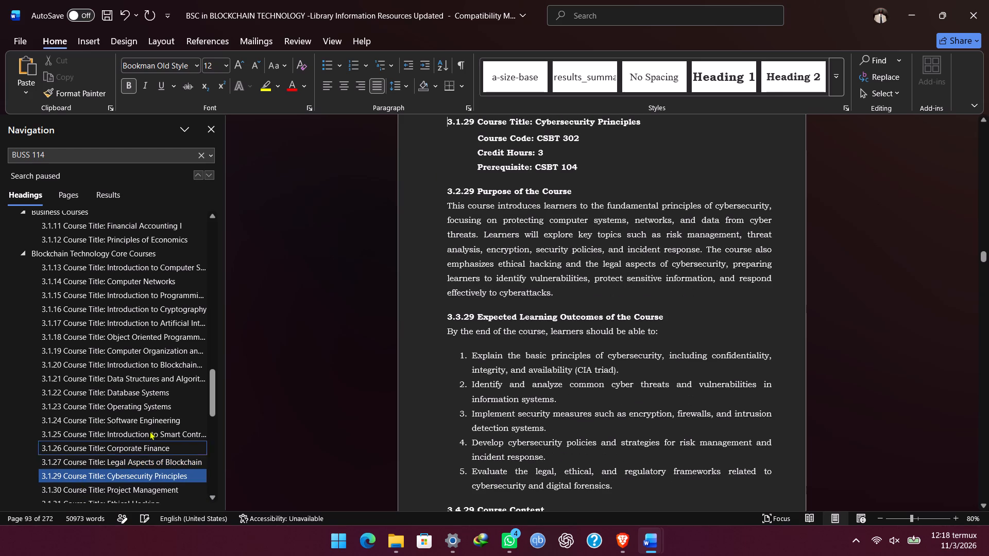
click(475, 119)
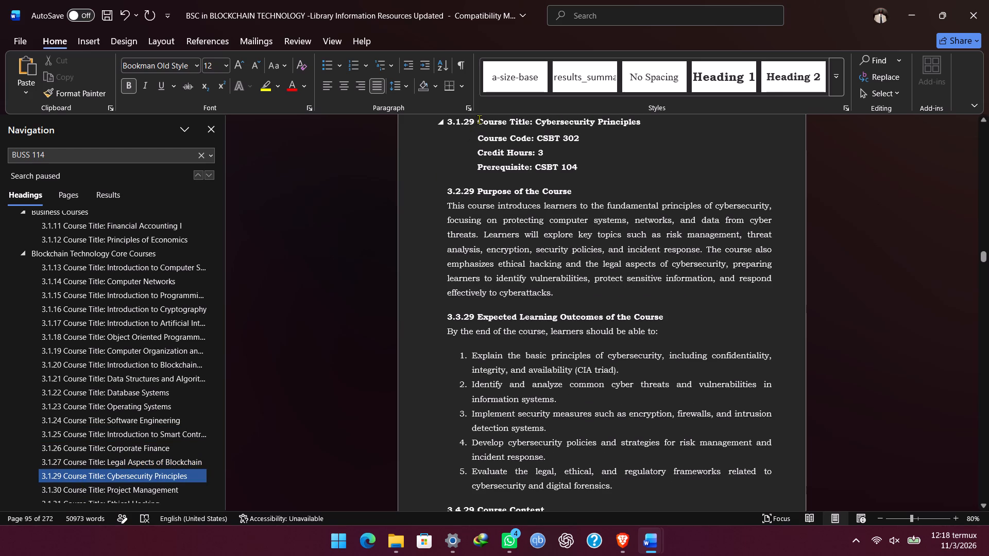
key(BackSpace)
key(8)
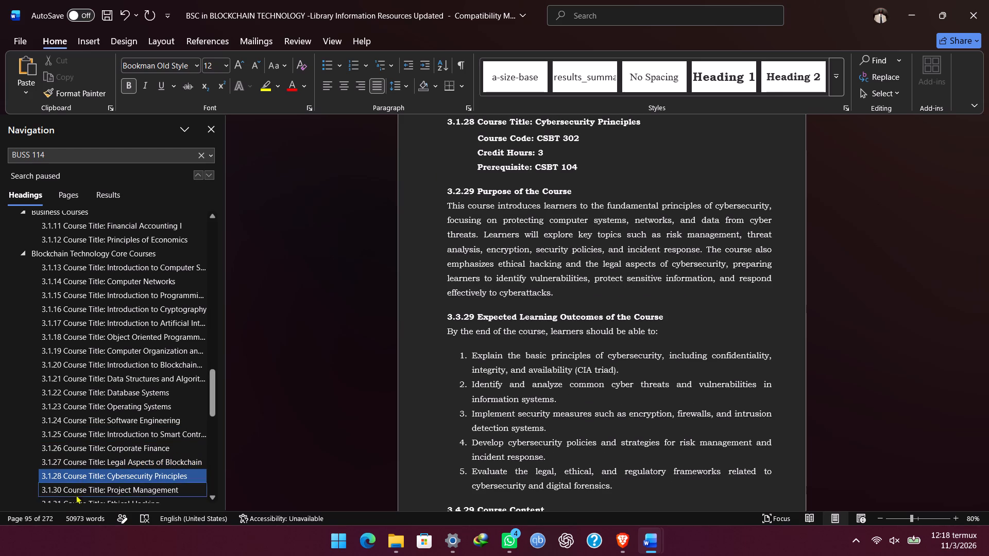
Renumber the Project Management course title heading as 3.1.29.
click(67, 492)
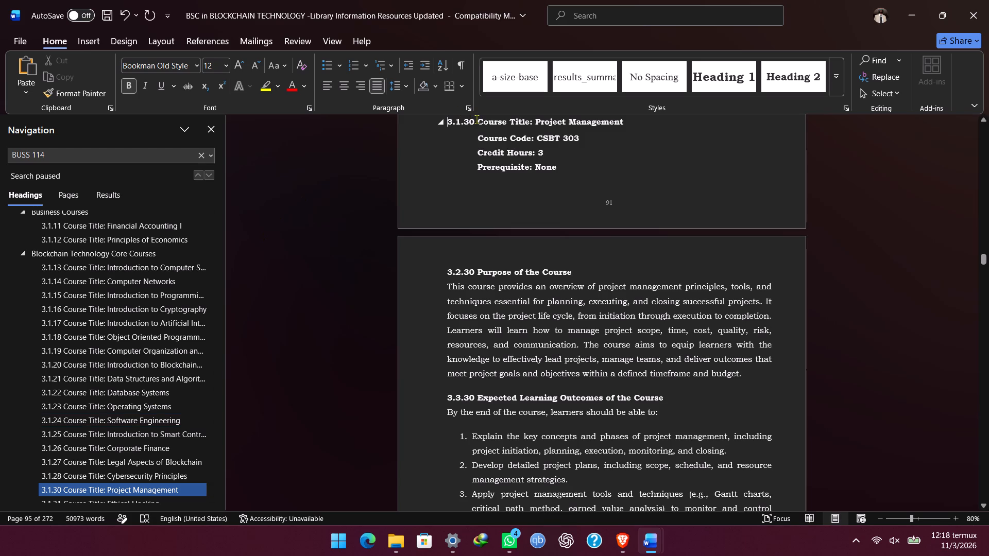
click(474, 117)
key(BackSpace)
key(BackSpace)
text(29)
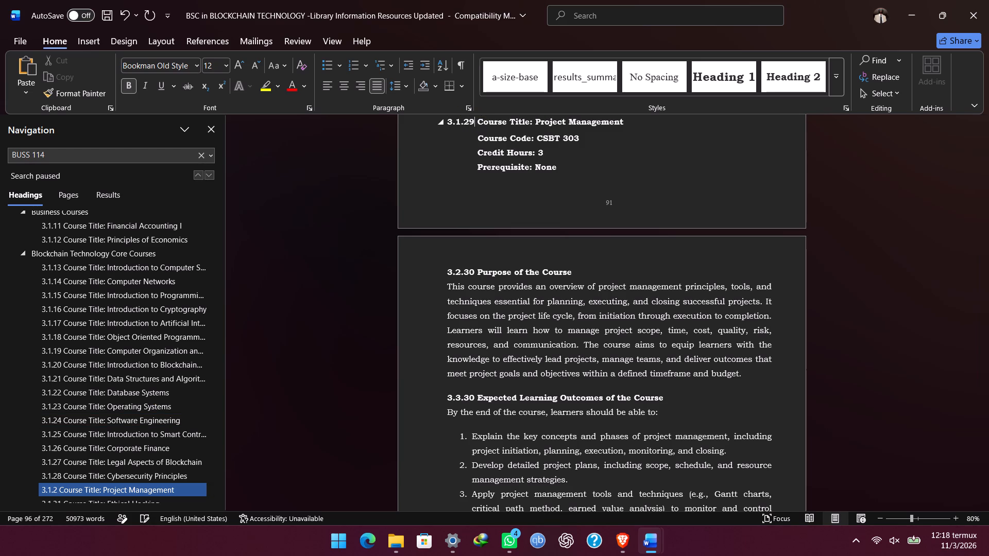
Renumber the Ethical Hacking course title heading as 3.1.30.
scroll(129, 424, down, 3)
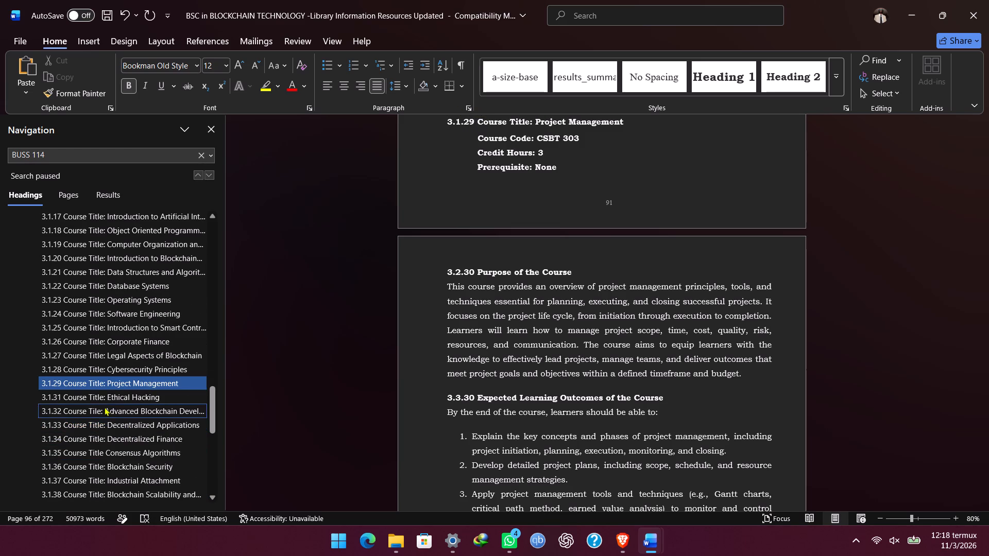
click(115, 395)
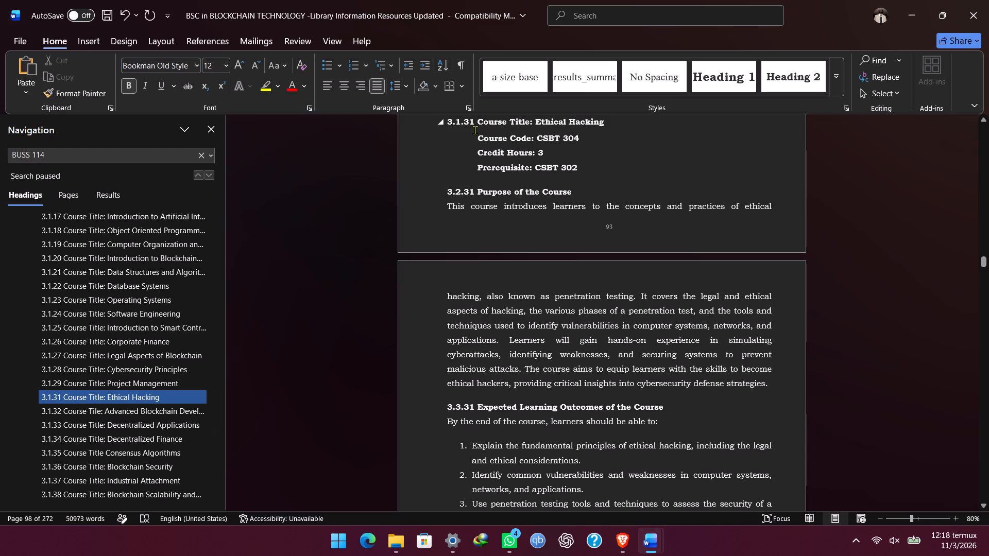
click(475, 124)
key(BackSpace)
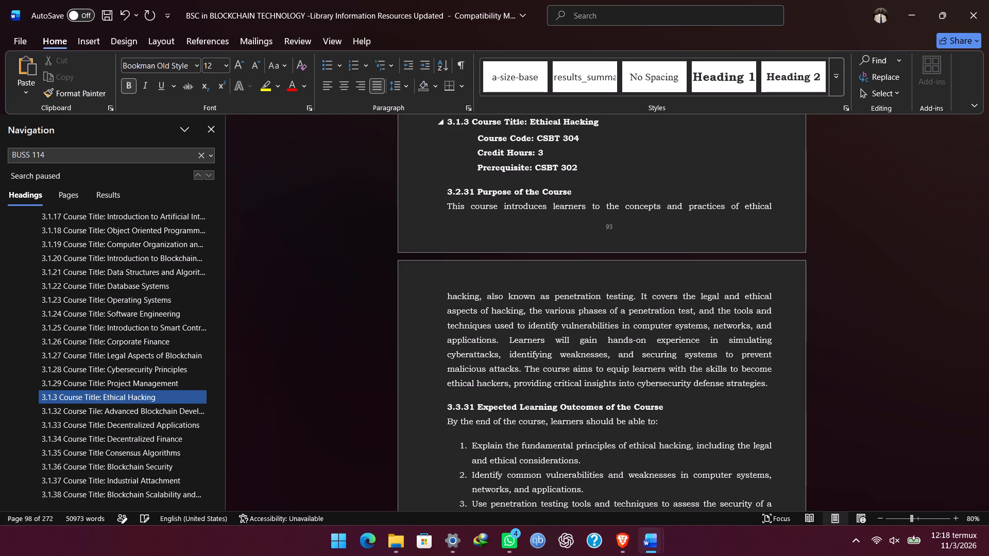
key(0)
Renumber the Advanced Blockchain Development course title heading as 3.1.31.
click(102, 411)
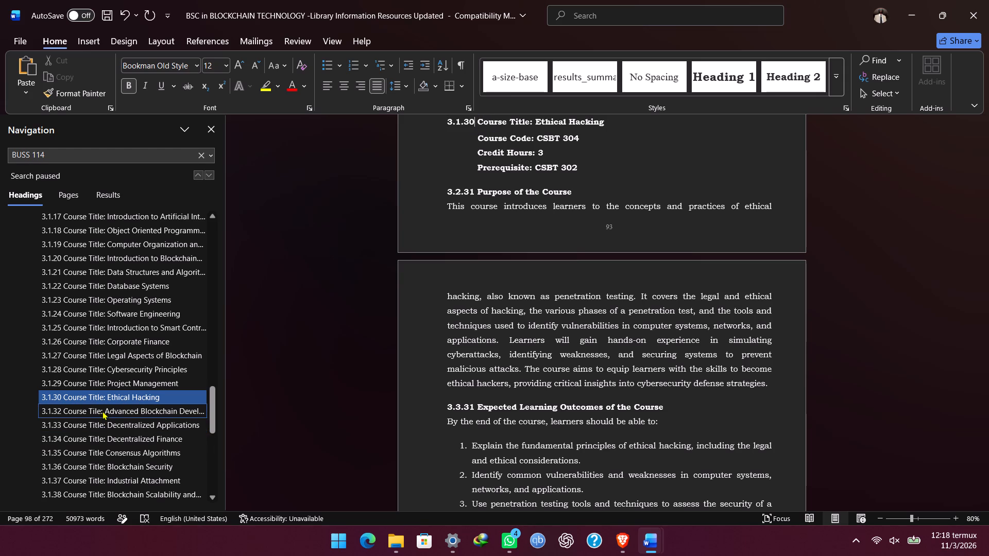
click(474, 123)
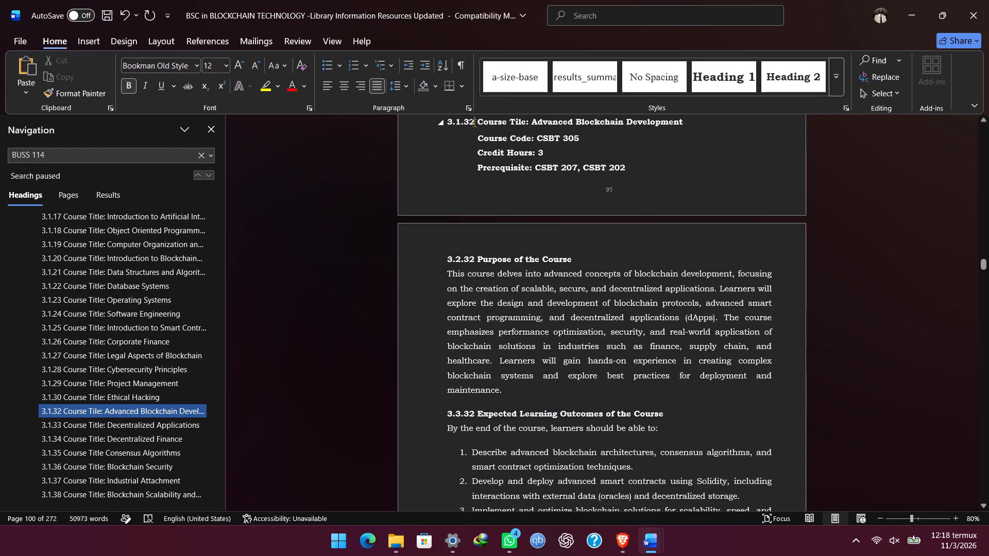
key(BackSpace)
key(1)
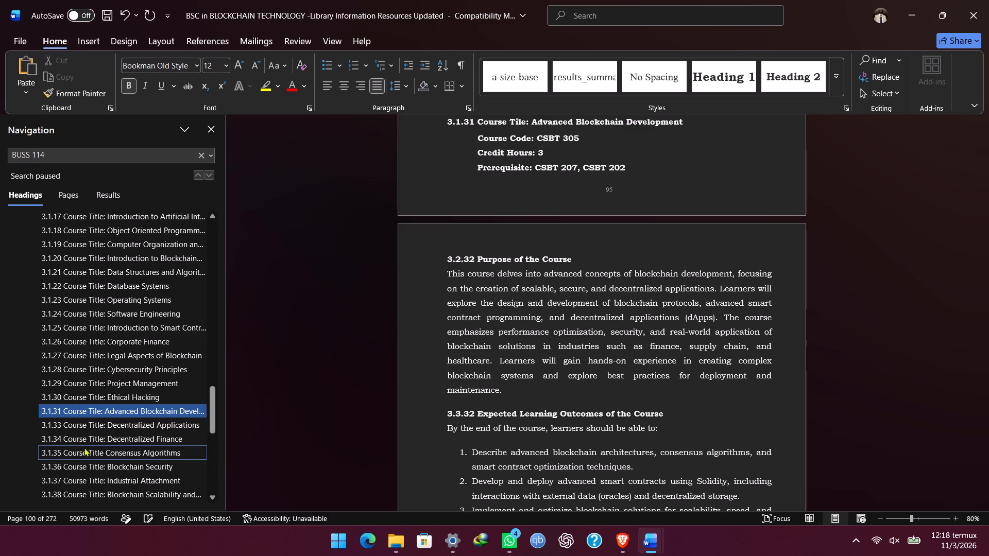
Renumber the Decentralized Applications course title heading as 3.1.32.
click(91, 422)
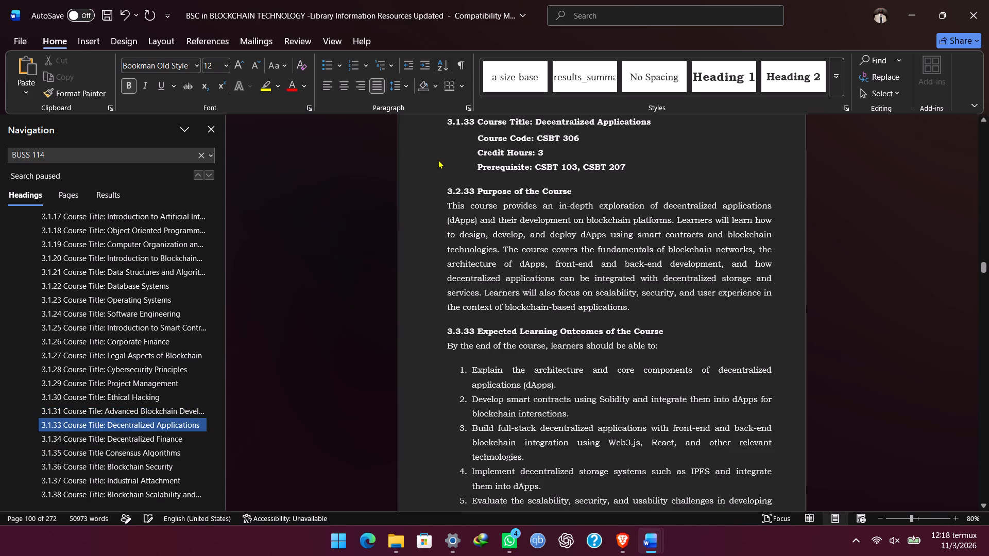
click(475, 119)
key(BackSpace)
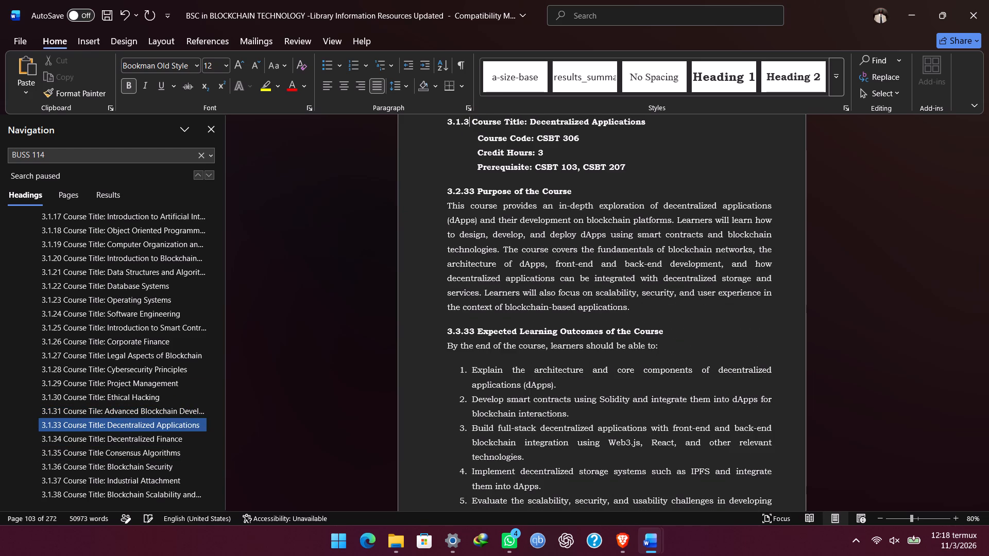
key(2)
Renumber the Decentralized Finance course title heading as 3.1.33.
double_click(74, 436)
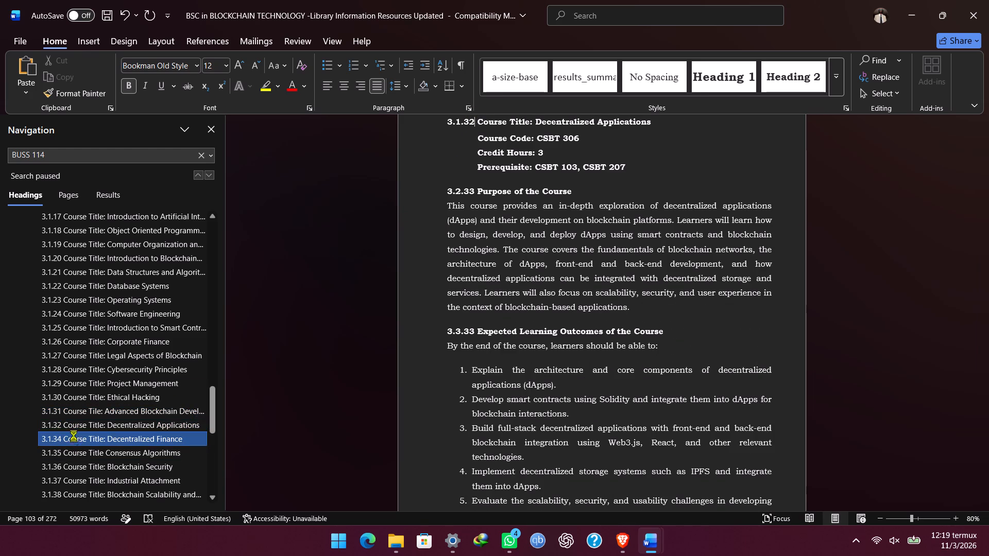
click(475, 121)
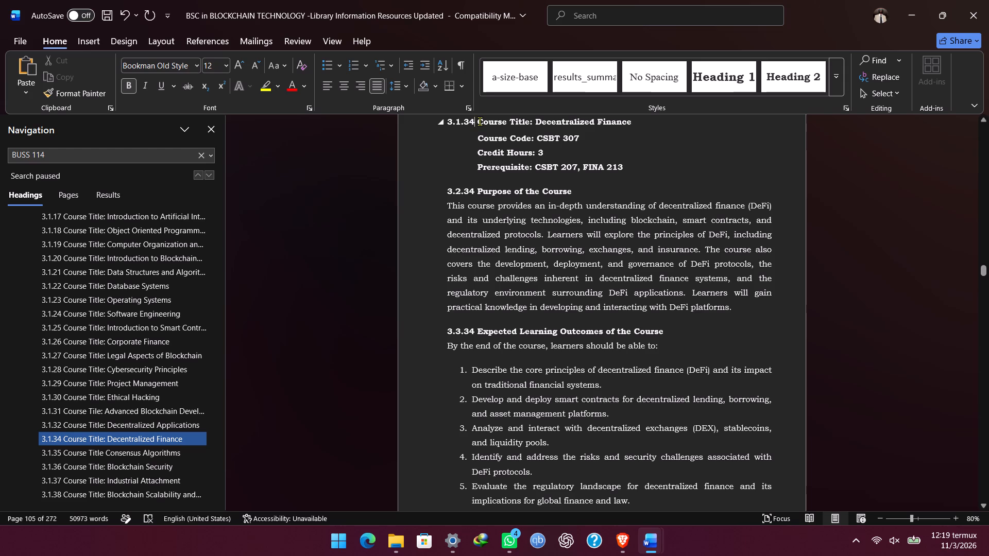
key(BackSpace)
key(3)
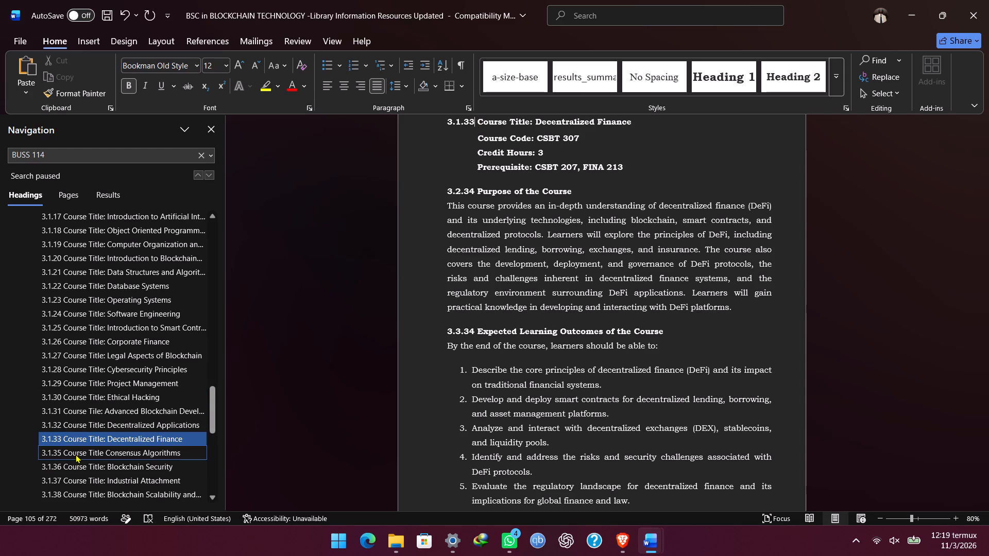
Renumber the Consensus Algorithms course title heading as 3.1.34.
click(75, 454)
click(473, 118)
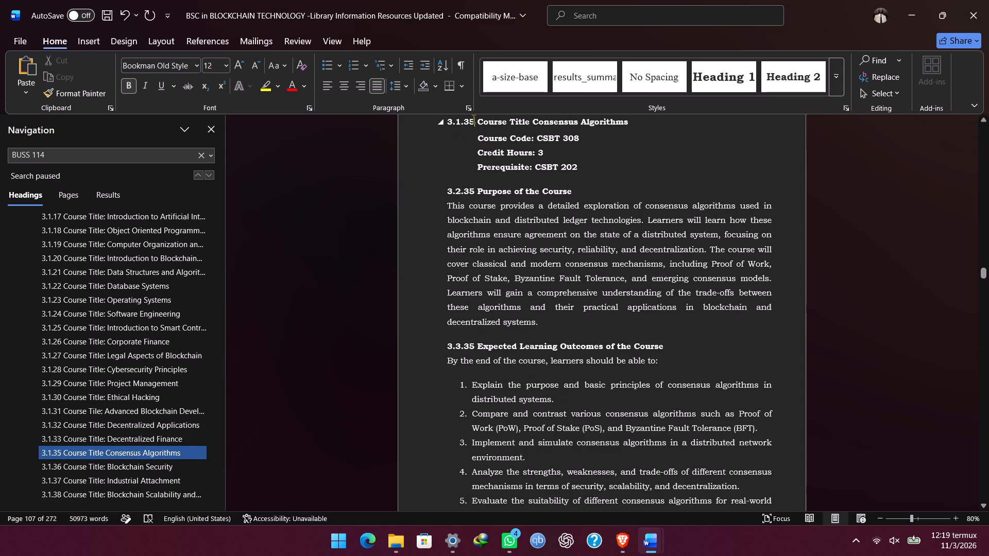
key(BackSpace)
key(4)
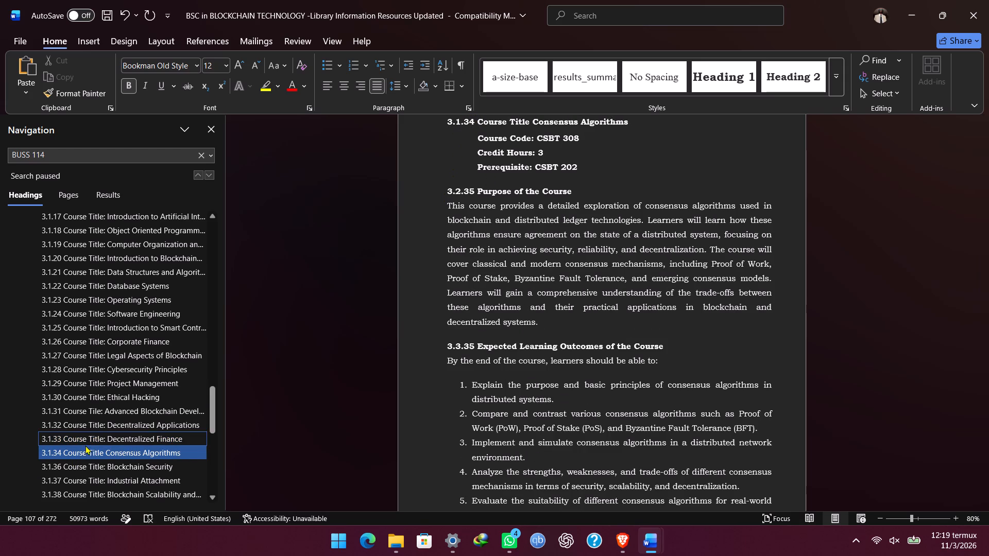
Renumber the Blockchain Security course title heading as 3.1.35.
click(74, 466)
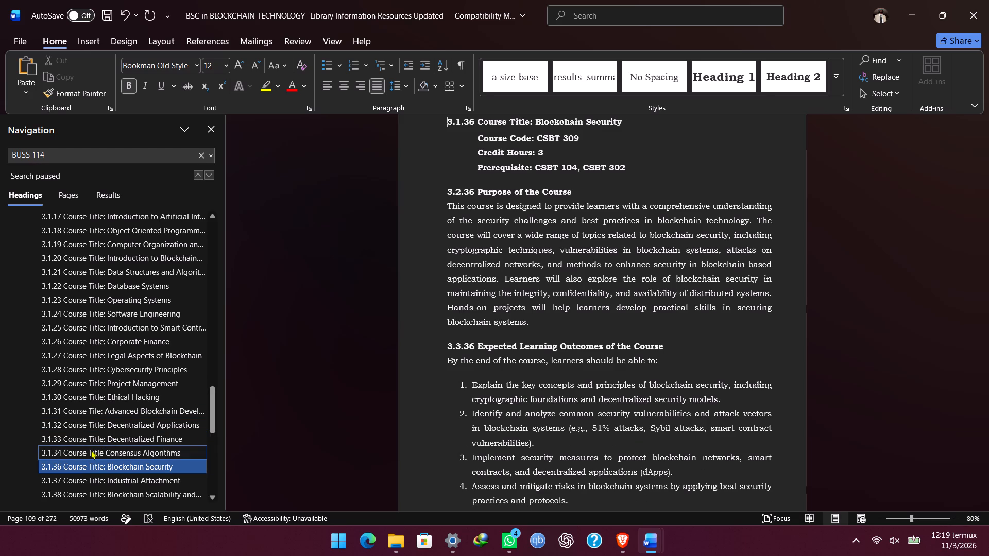
click(474, 123)
key(BackSpace)
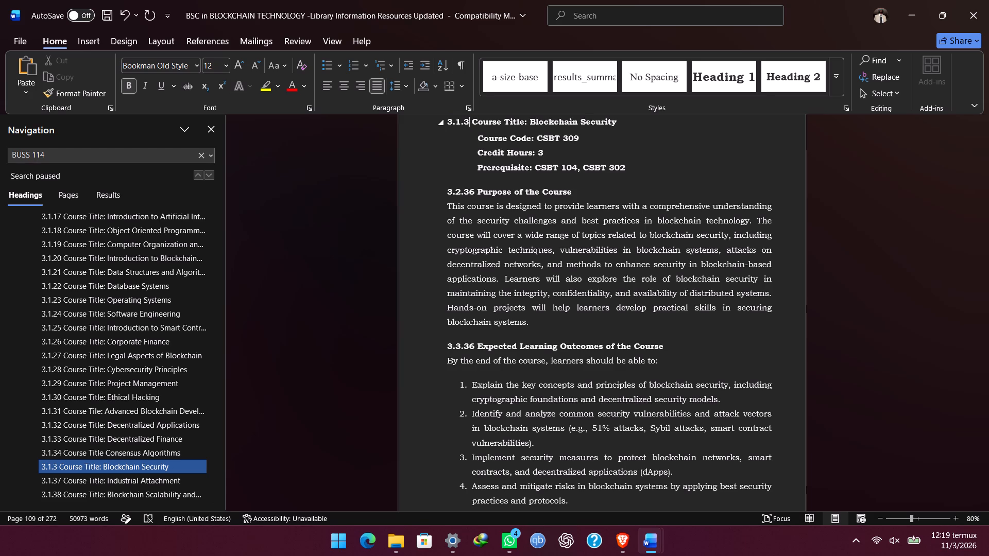
key(5)
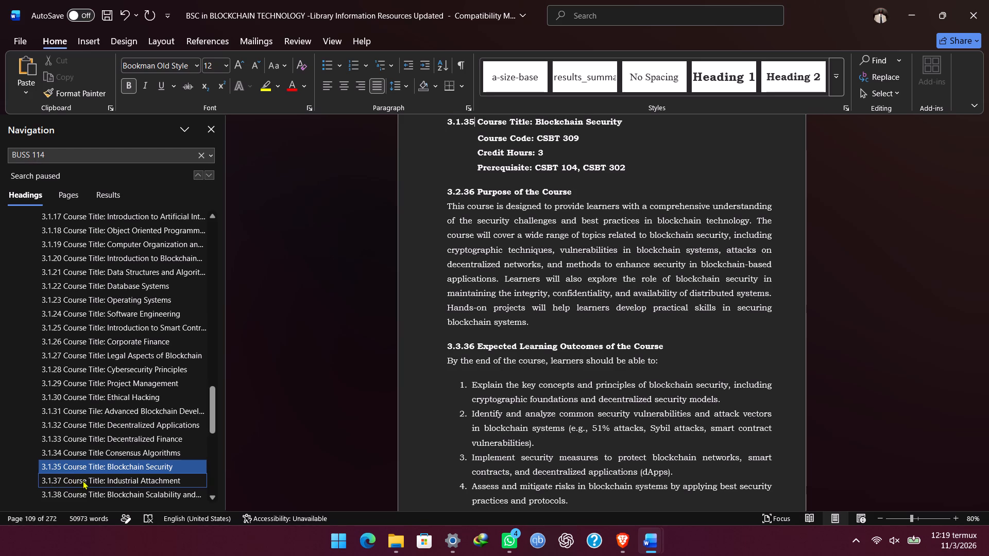
Renumber the Industrial Attachment course title heading as 3.1.36.
click(82, 480)
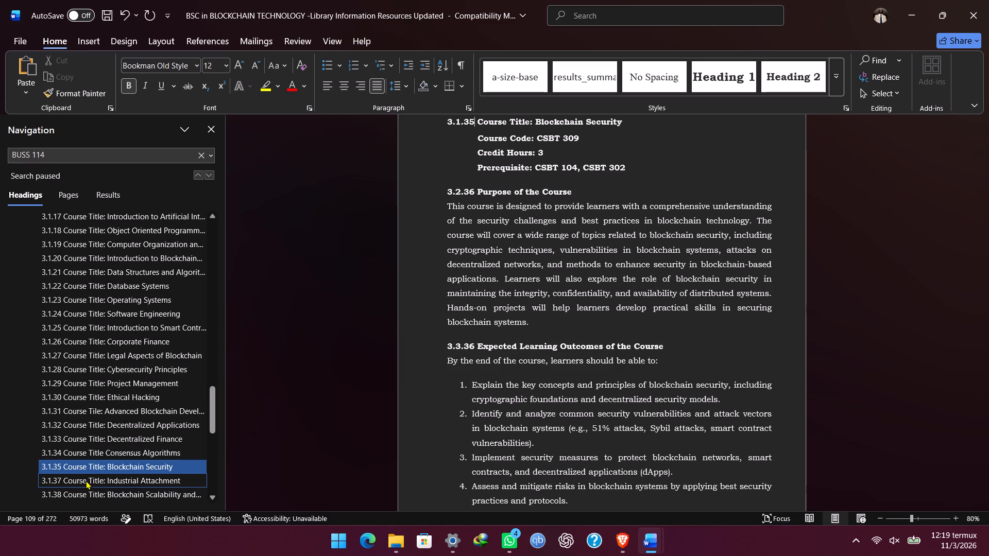
click(92, 479)
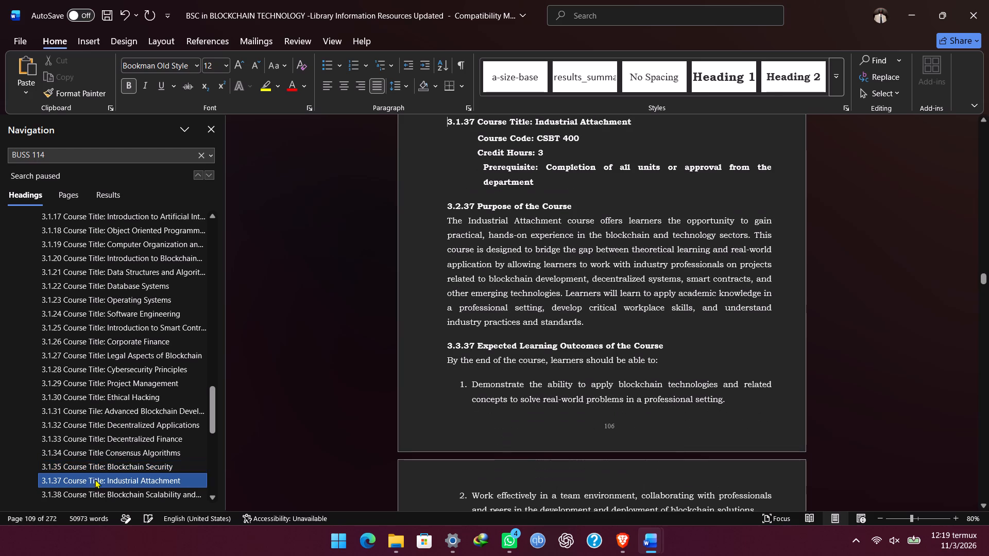
click(474, 122)
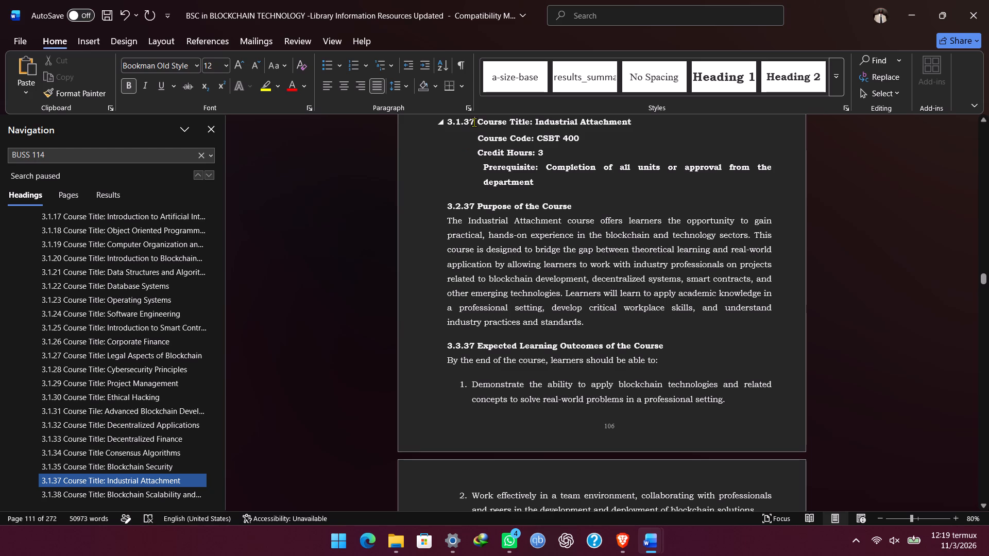
key(BackSpace)
key(6)
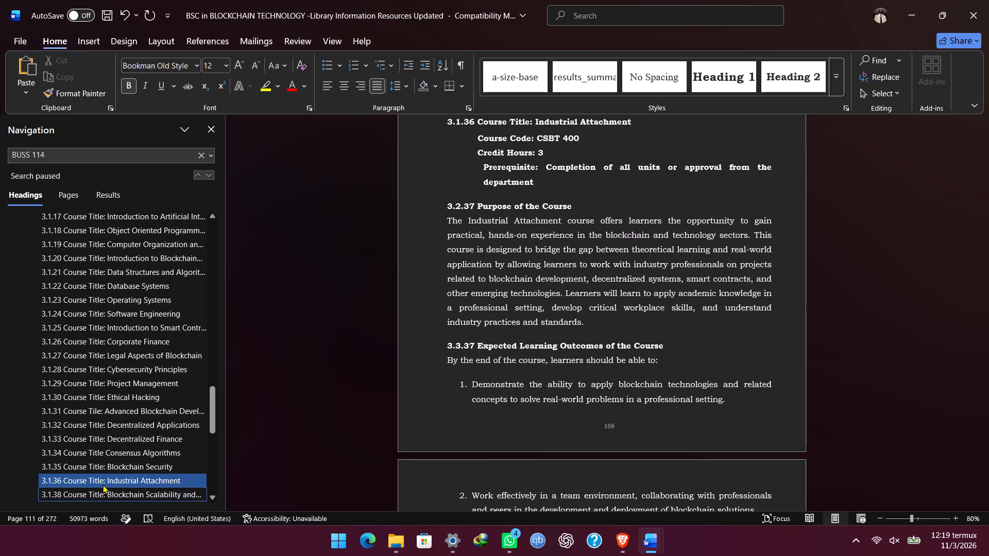
Renumber the Blockchain Scalability and Performance course title heading as 3.1.37.
click(98, 492)
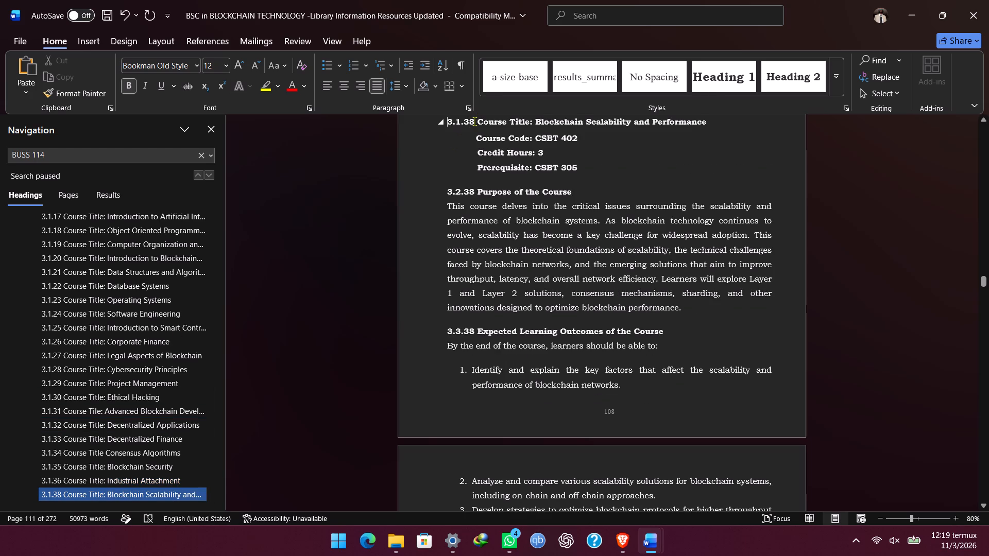
click(474, 121)
key(BackSpace)
key(7)
Renumber the Cryptoeconomics course title heading as 3.1.38.
scroll(74, 437, down, 3)
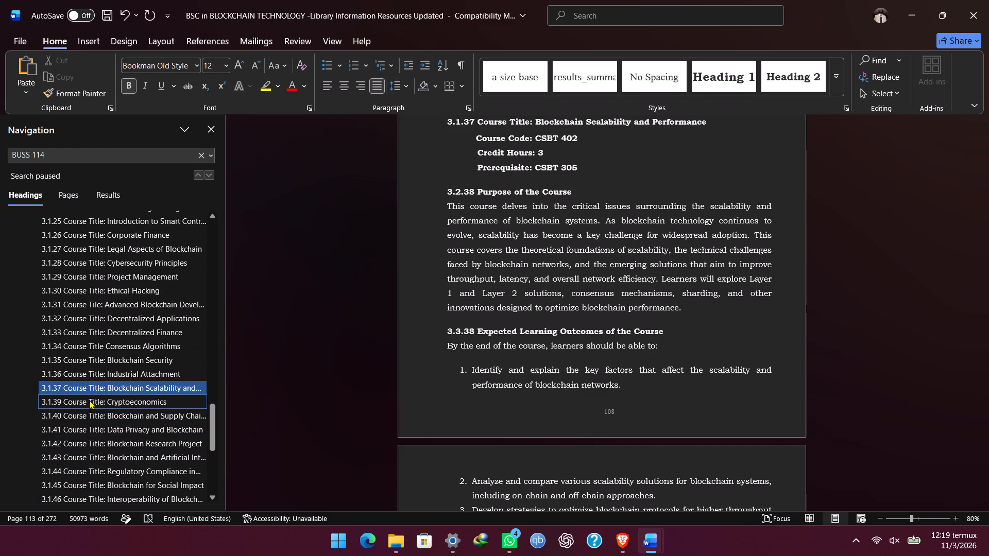
click(89, 400)
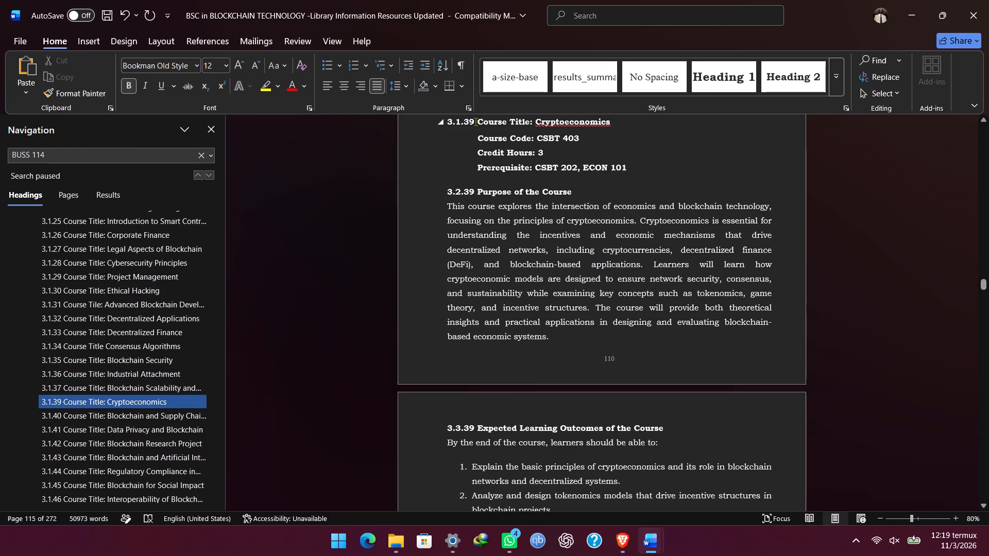
click(474, 119)
key(BackSpace)
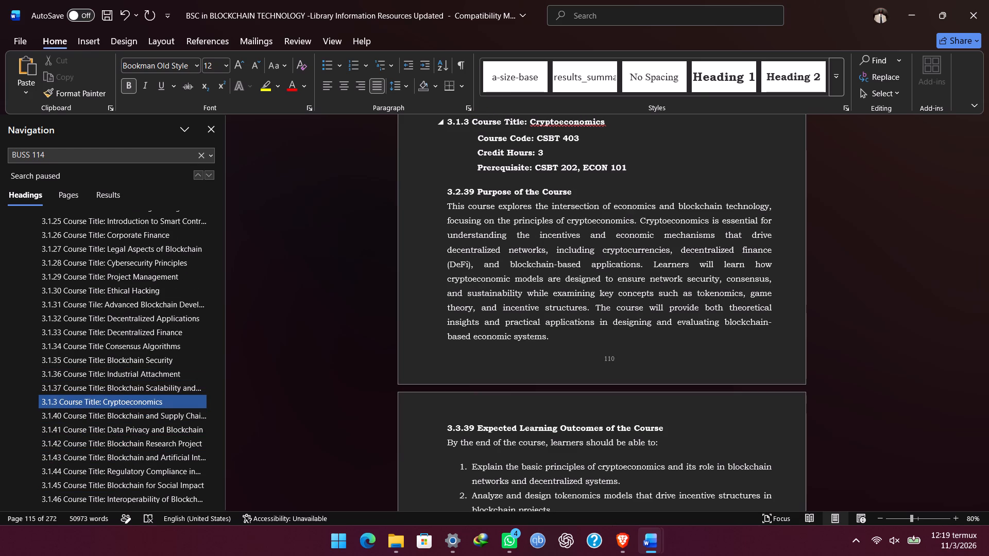
key(8)
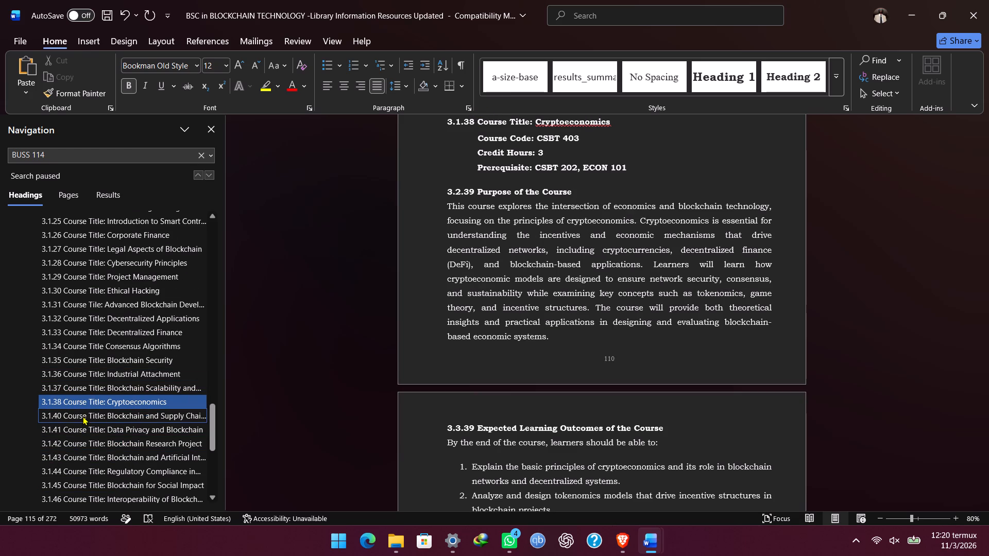
Renumber the Blockchain and Supply Chain Management course title heading as 3.1.39.
click(82, 416)
click(473, 123)
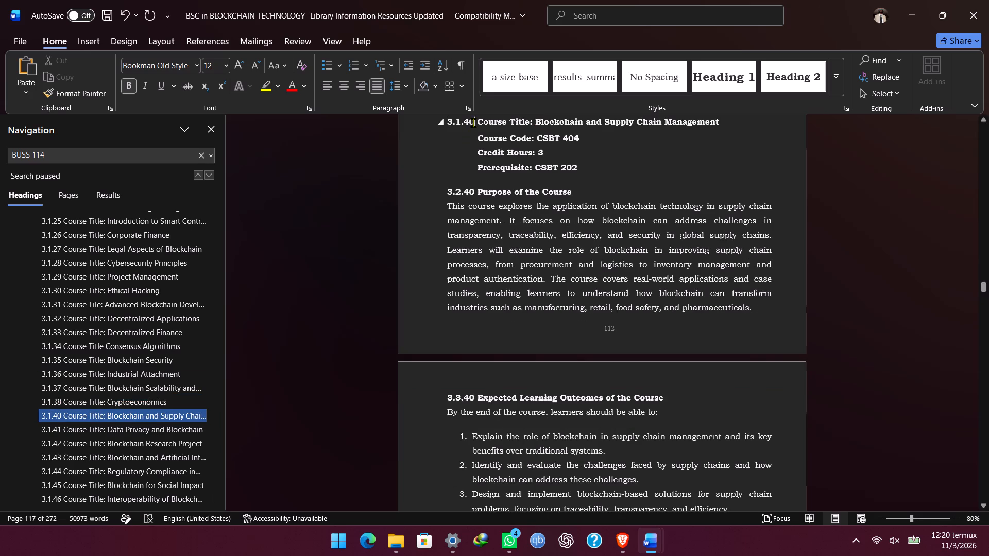
key(BackSpace)
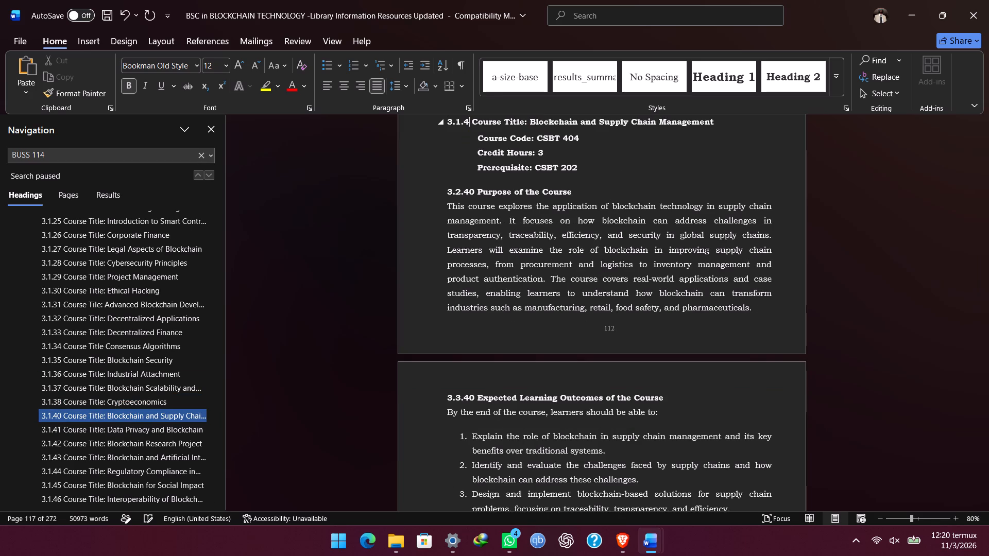
key(BackSpace)
key(3)
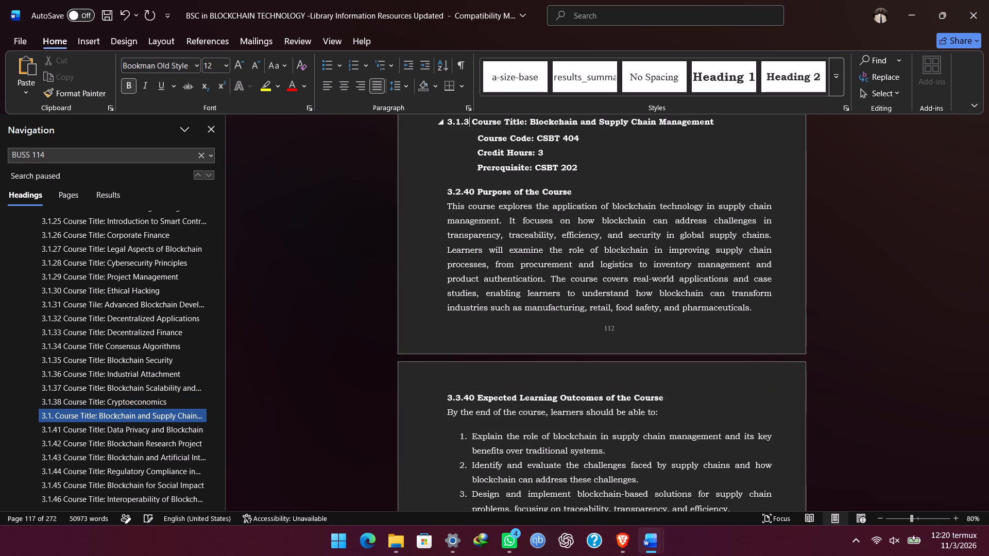
key(9)
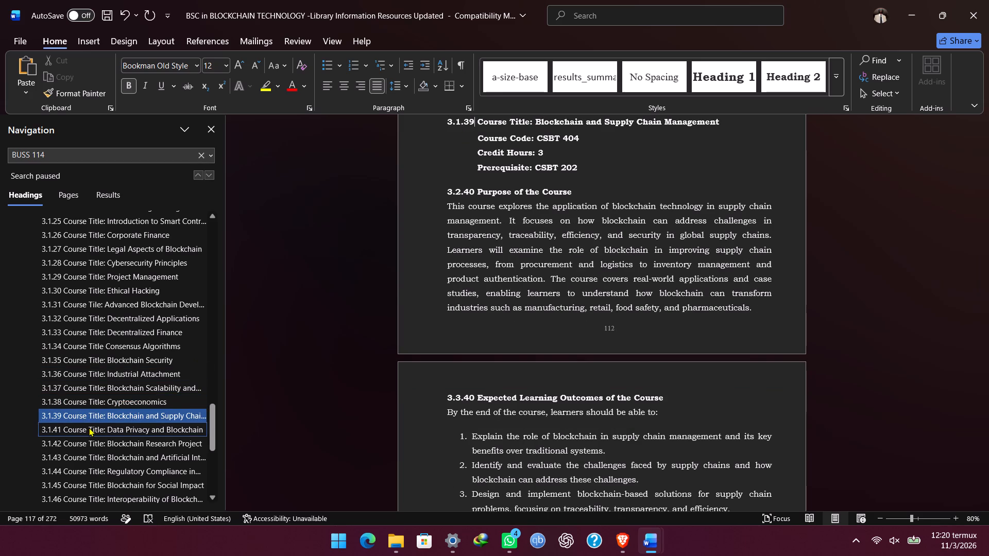
Renumber the Data Privacy and Blockchain course title heading as 3.1.40.
click(89, 427)
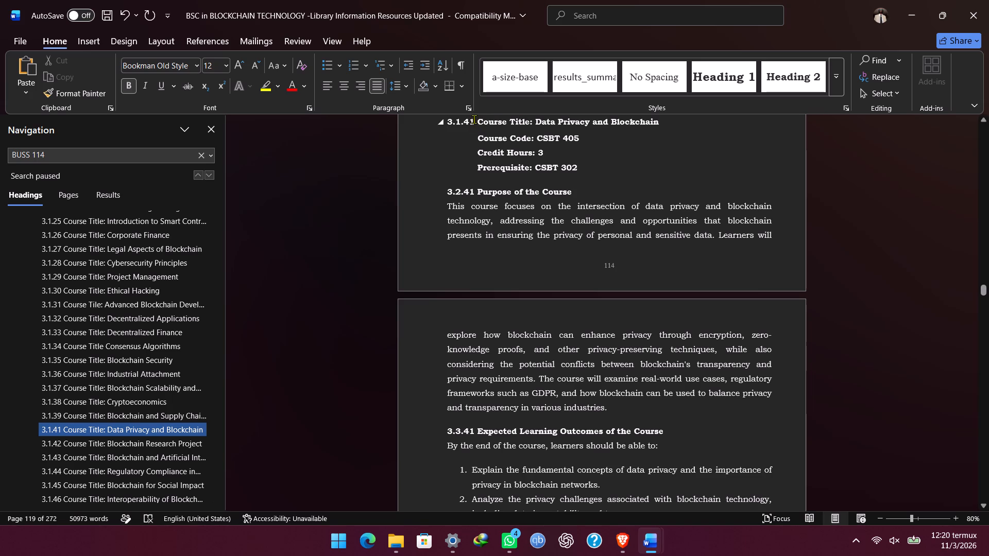
click(474, 119)
key(BackSpace)
key(0)
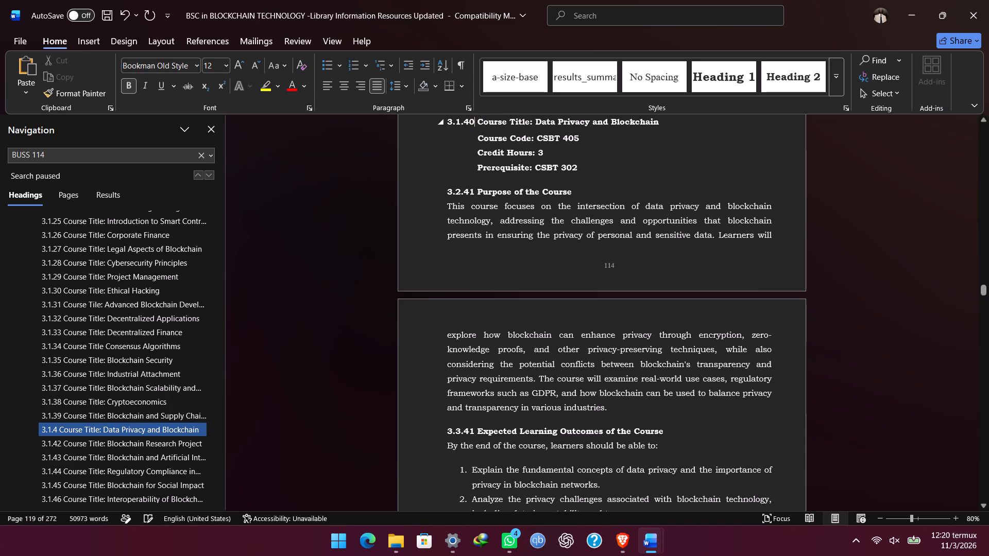
Renumber the Blockchain Research Project course title heading as 3.1.41.
click(106, 442)
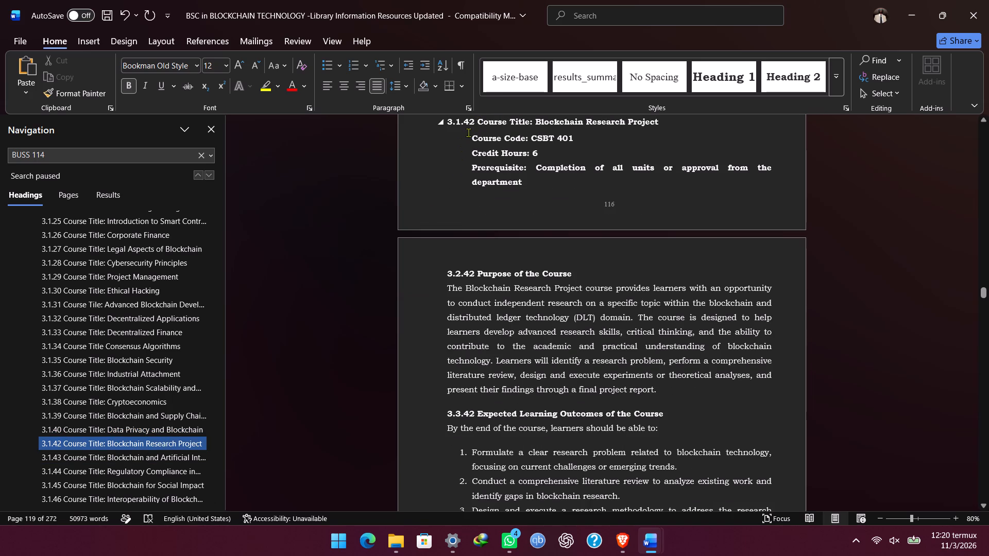
click(476, 121)
key(Left)
key(BackSpace)
key(1)
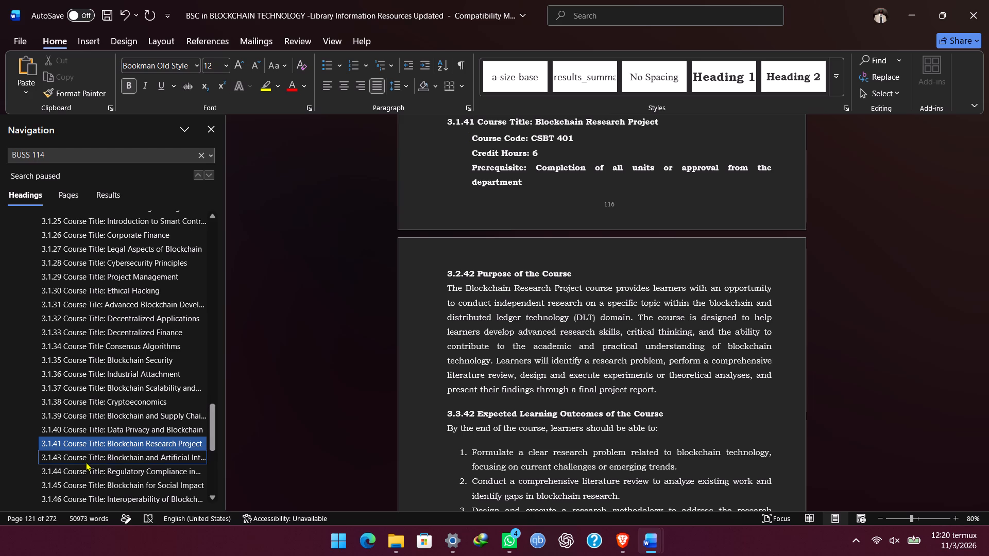
Renumber the Blockchain and Artificial Intelligence course title heading as 3.1.42.
click(90, 454)
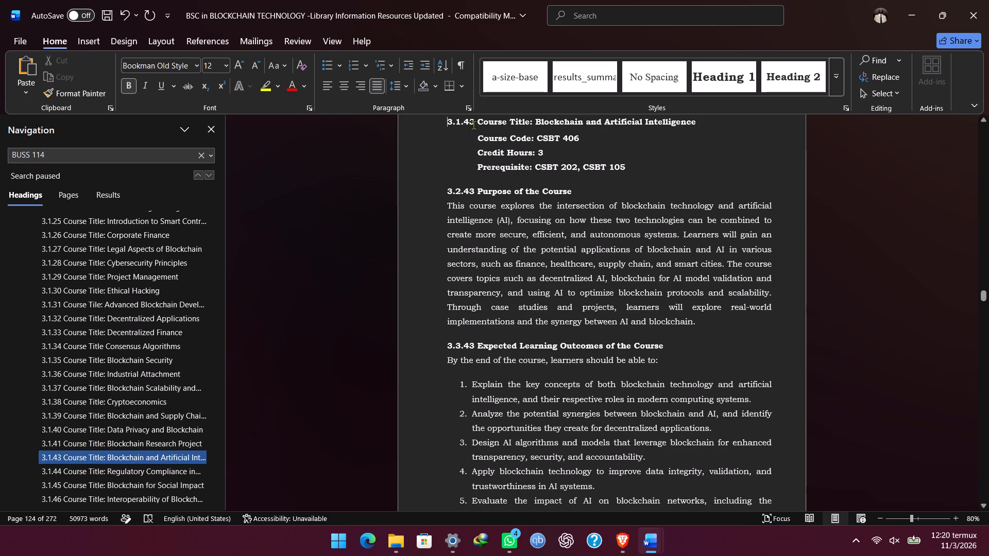
click(474, 119)
key(BackSpace)
key(2)
Renumber the Regulatory Compliance in Blockchain course title heading as 3.1.43.
click(87, 468)
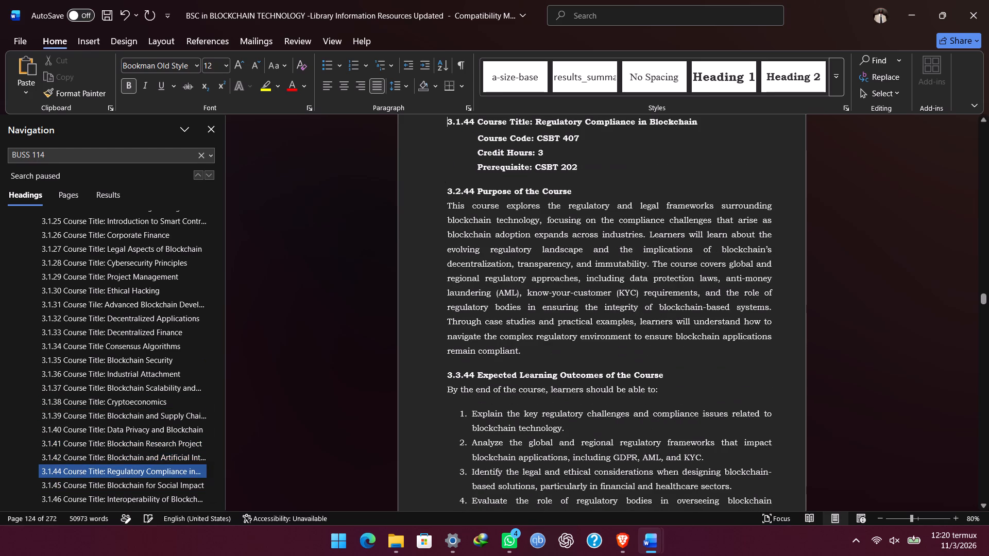
click(473, 122)
key(BackSpace)
key(3)
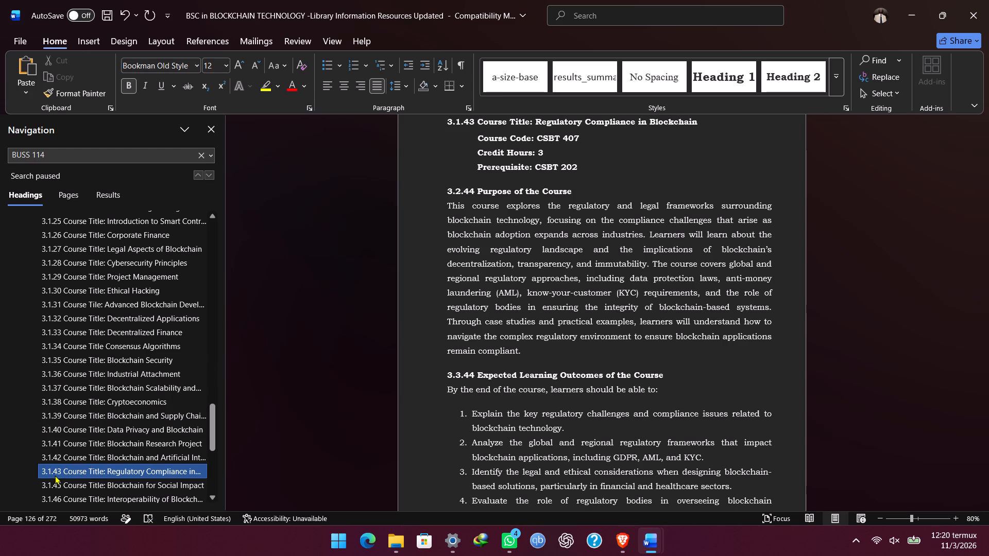
Renumber the Blockchain for Social Impact course title heading as 3.1.44.
click(98, 479)
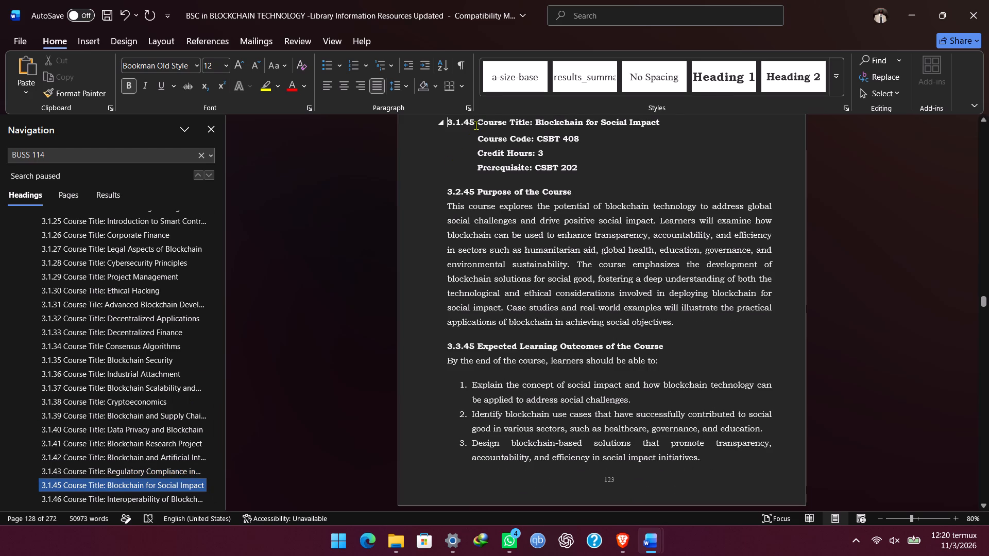
click(473, 121)
key(BackSpace)
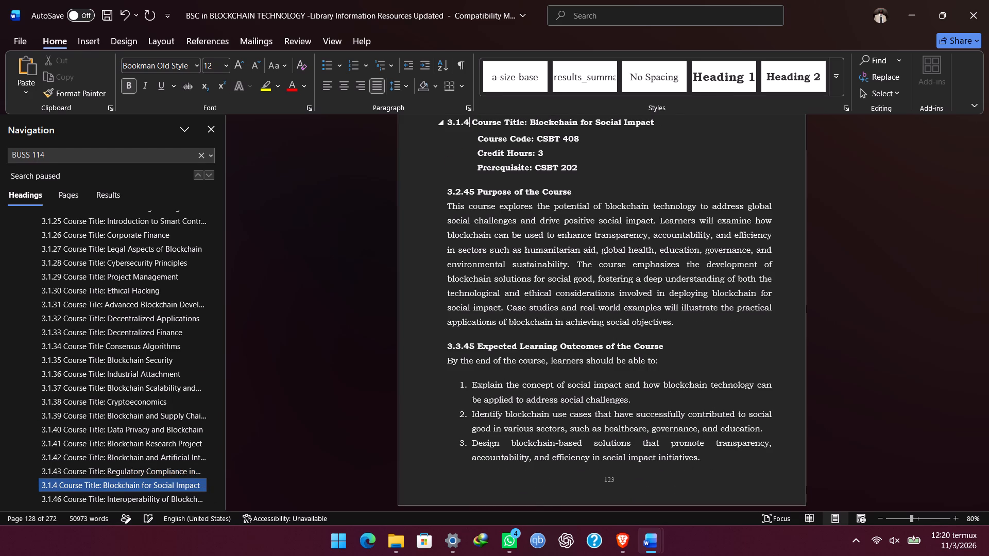
key(4)
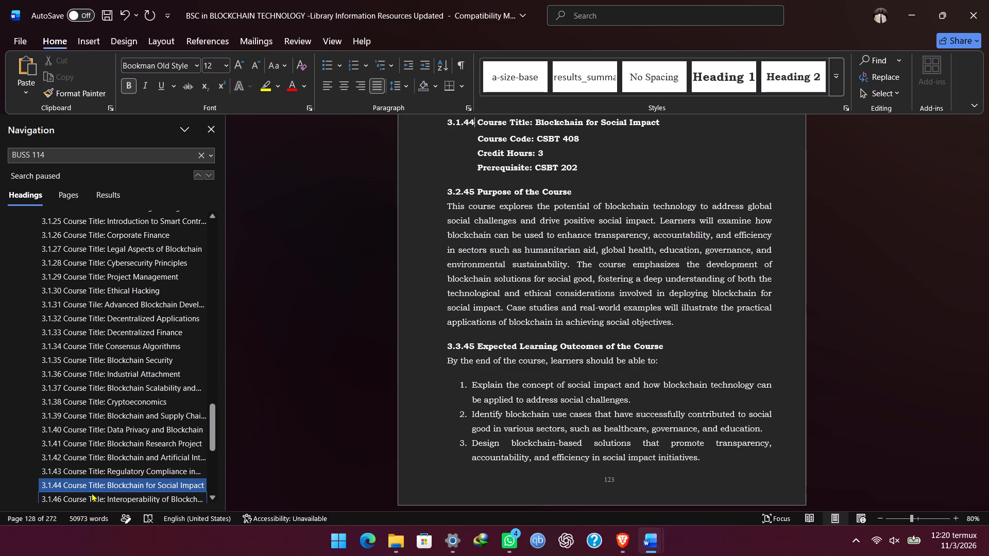
Renumber the Interoperability of Blockchain Systems course title heading as 3.1.45.
click(95, 497)
scroll(131, 396, down, 3)
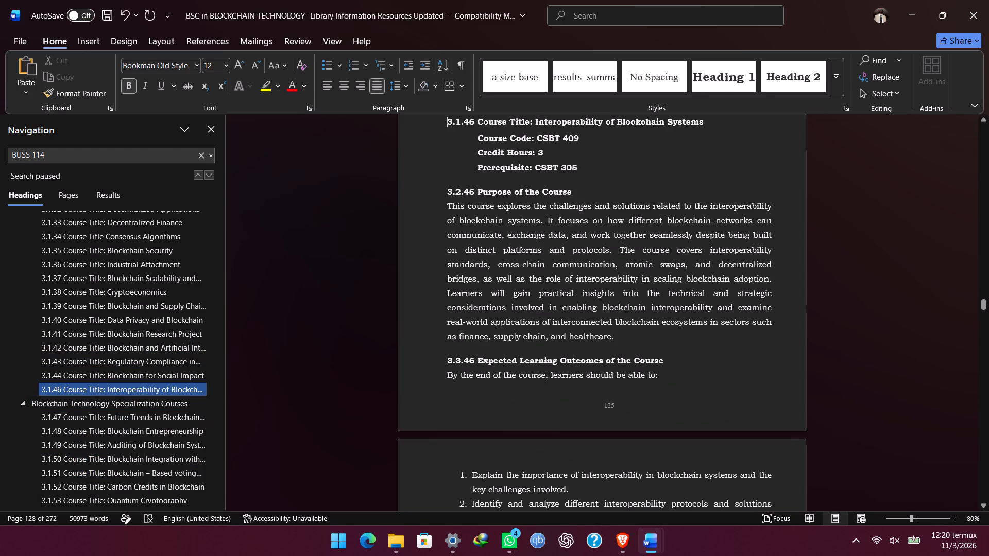
click(474, 123)
key(BackSpace)
key(5)
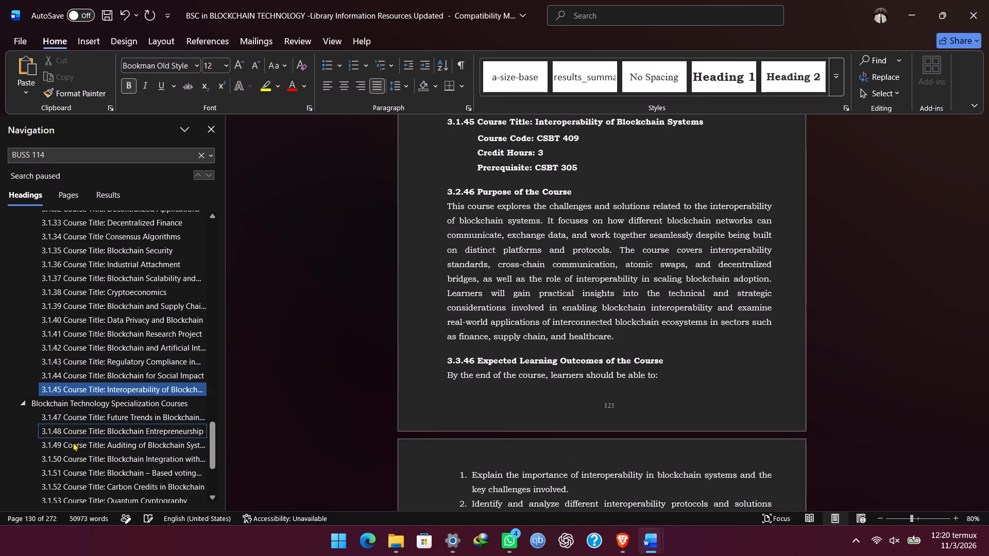
Renumber the Future Trends in Blockchain Technology course title heading, under the specialization courses, as 3.1.46.
click(62, 419)
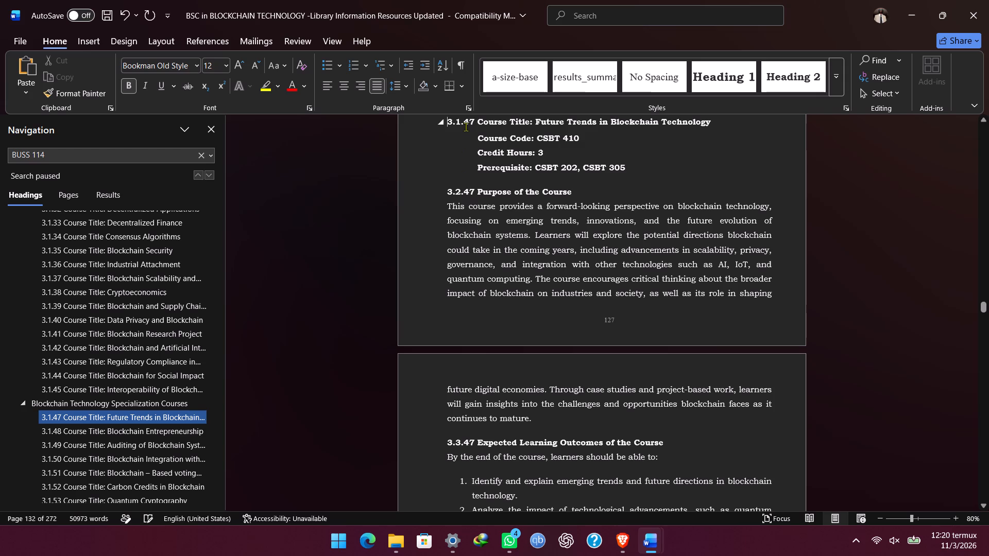
click(473, 121)
key(BackSpace)
key(6)
Renumber the Blockchain Entrepreneurship course title heading as 3.1.47.
click(115, 430)
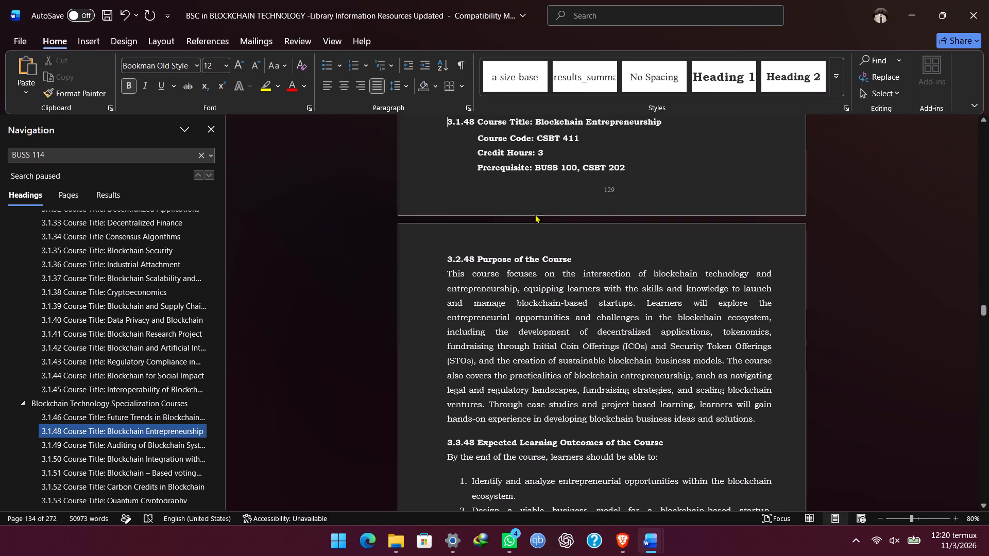
click(475, 120)
key(BackSpace)
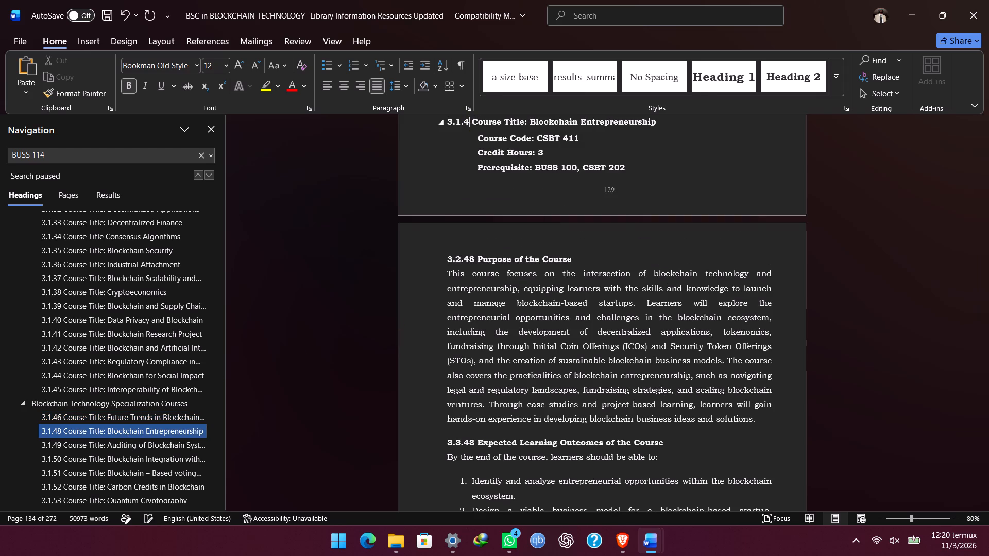
key(7)
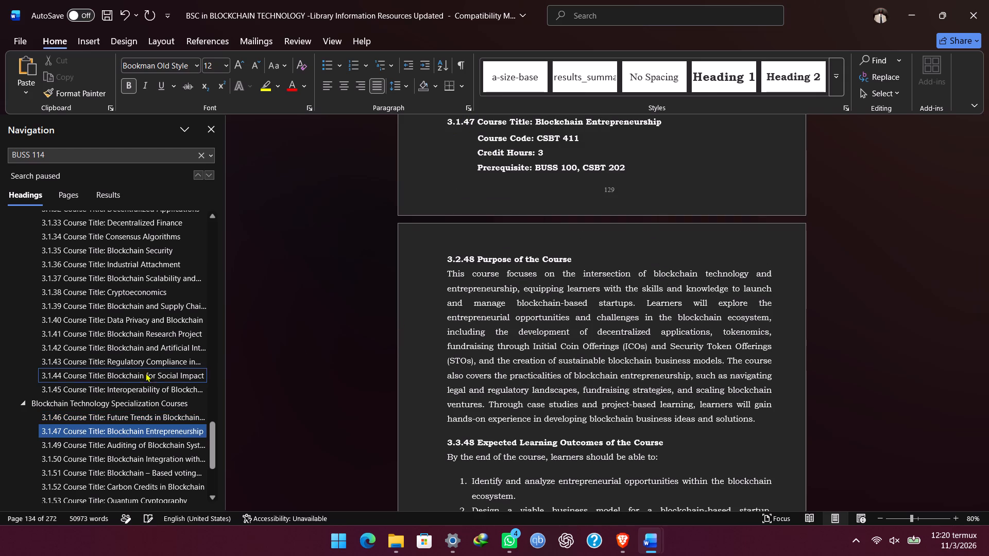
Renumber the Auditing of Blockchain Systems course title heading as 3.1.48.
click(72, 449)
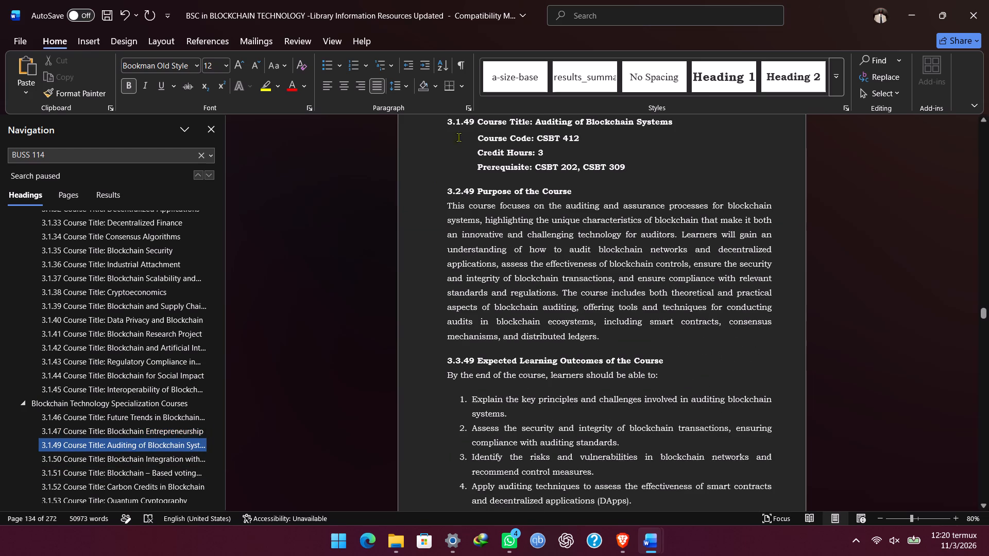
click(474, 121)
key(BackSpace)
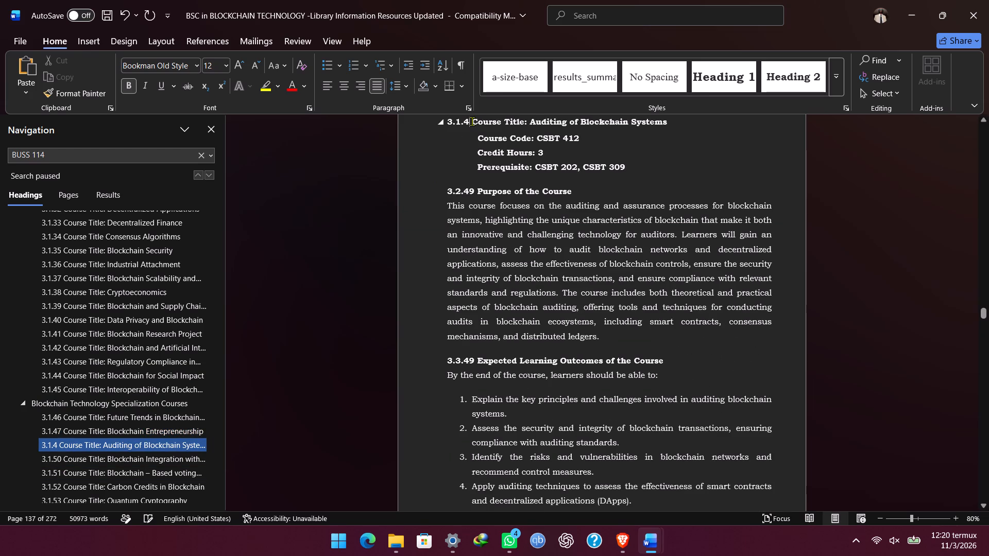
key(8)
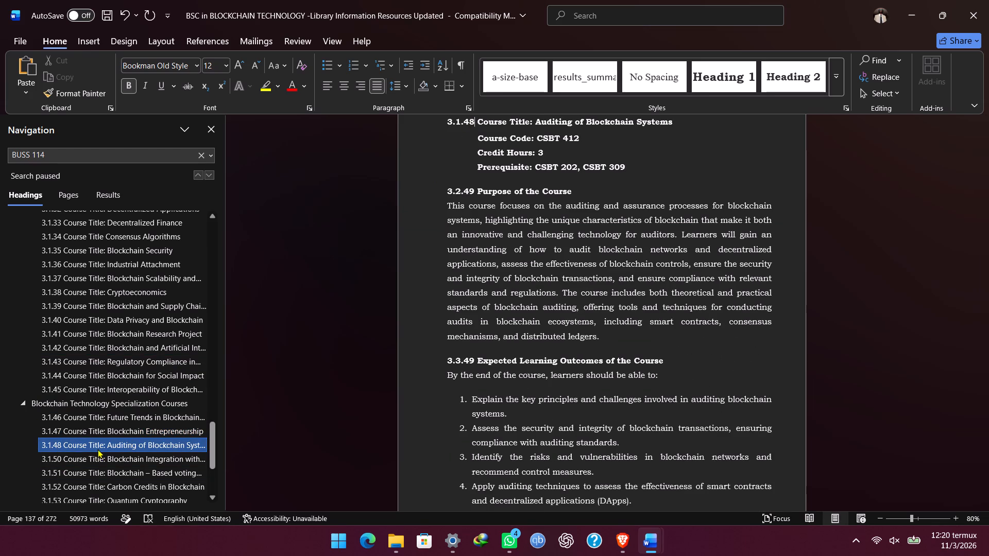
Renumber the Blockchain Integration with IoT course title heading as 3.1.49.
click(98, 455)
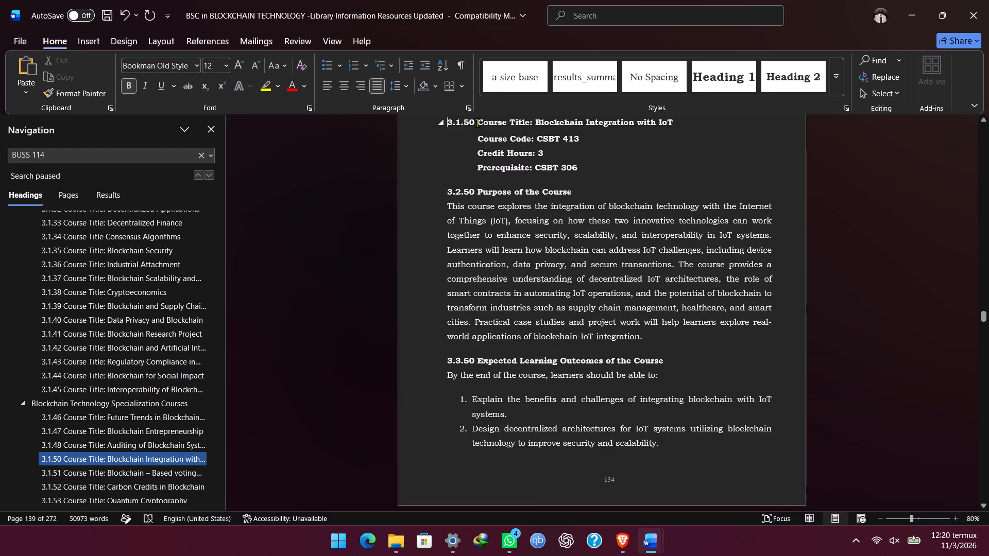
click(475, 120)
key(BackSpace)
key(BackSpace)
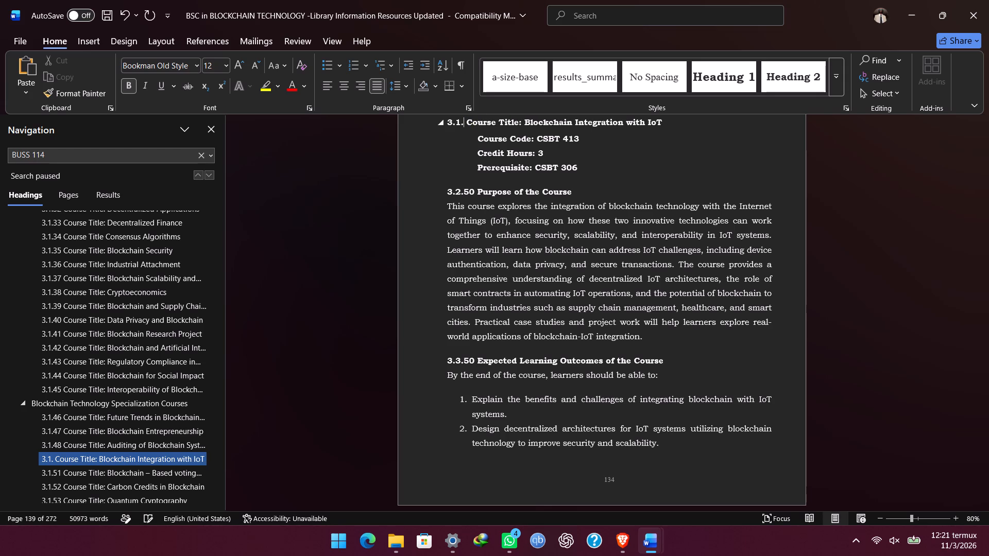
text(49)
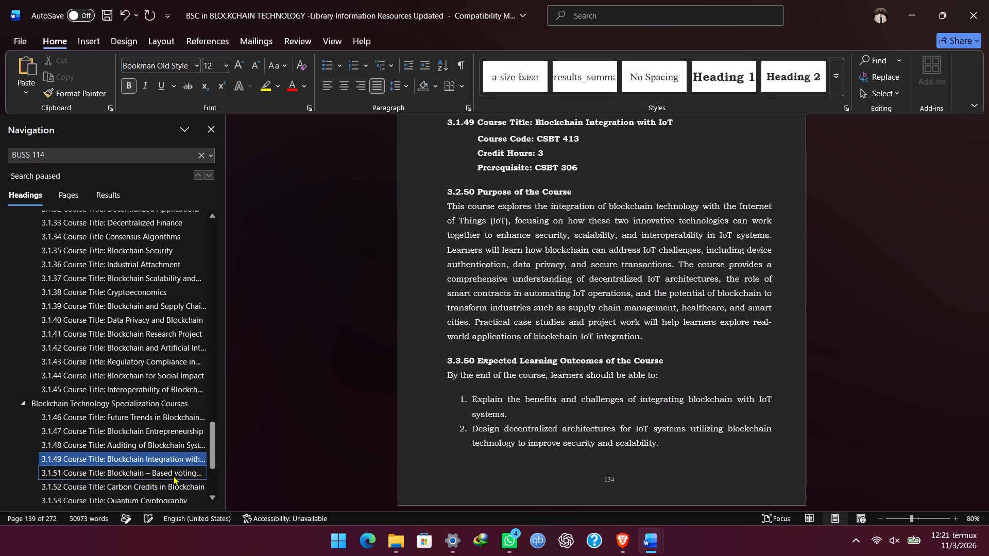
Renumber the Blockchain – Based voting Systems course title heading as 3.1.50.
click(96, 475)
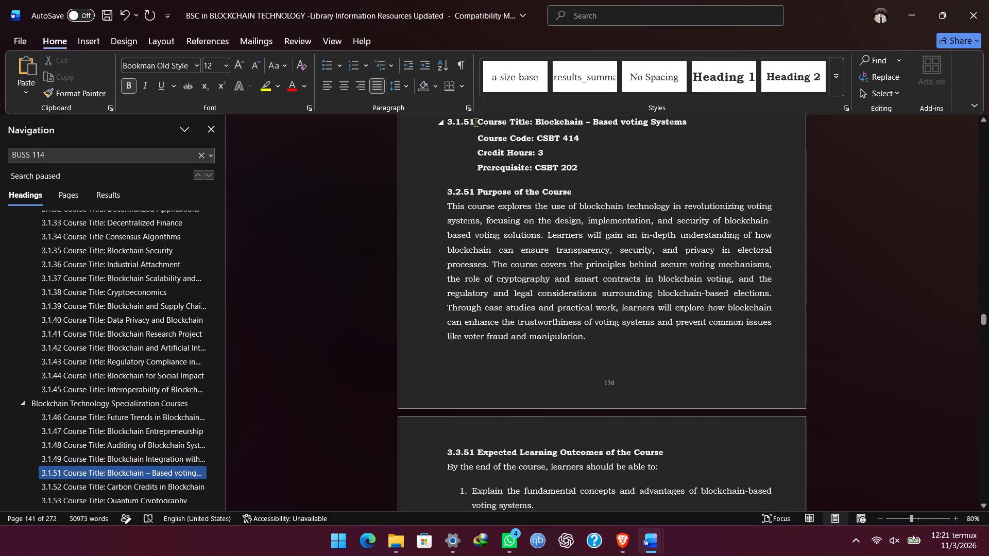
click(474, 121)
key(BackSpace)
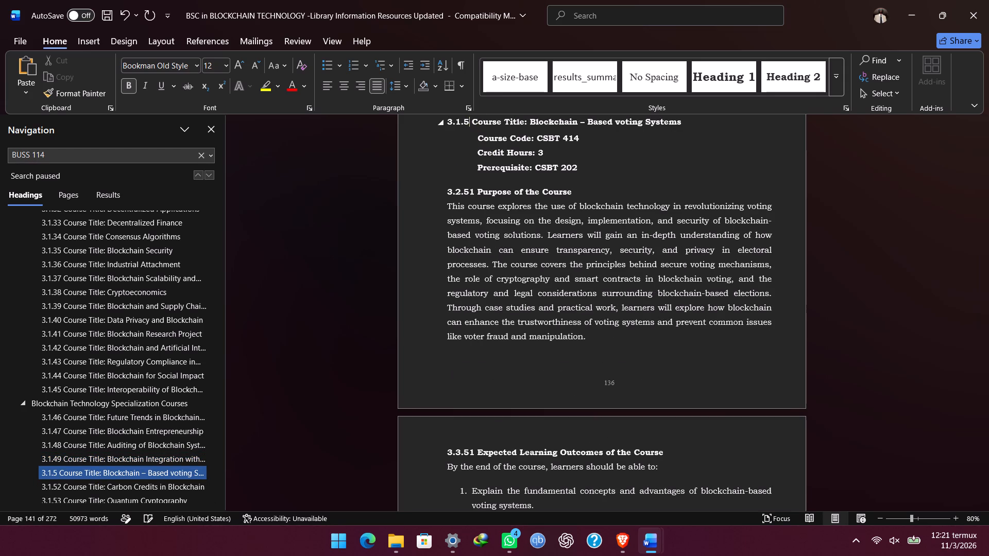
key(0)
Renumber the Carbon Credits in Blockchain course title heading as 3.1.51.
click(88, 487)
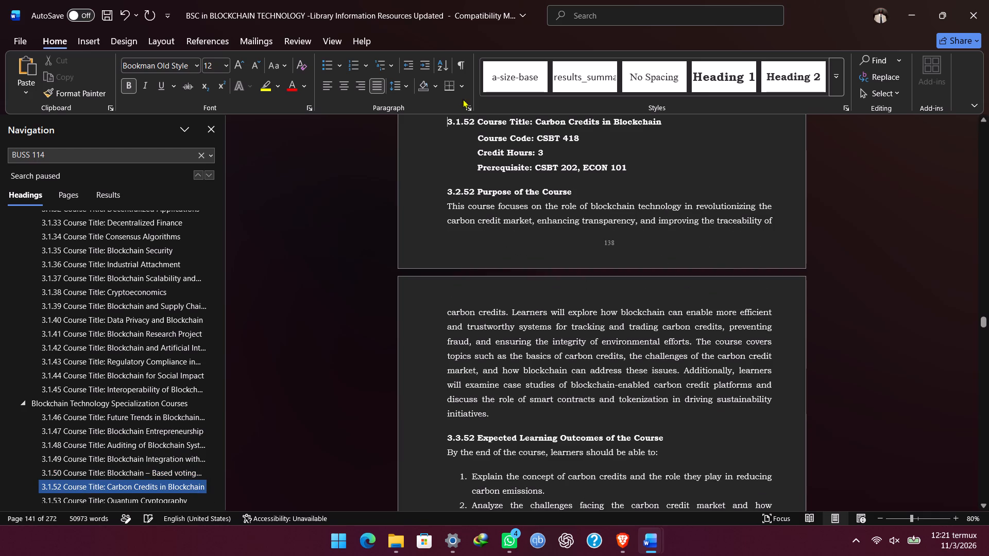
click(474, 121)
key(BackSpace)
key(1)
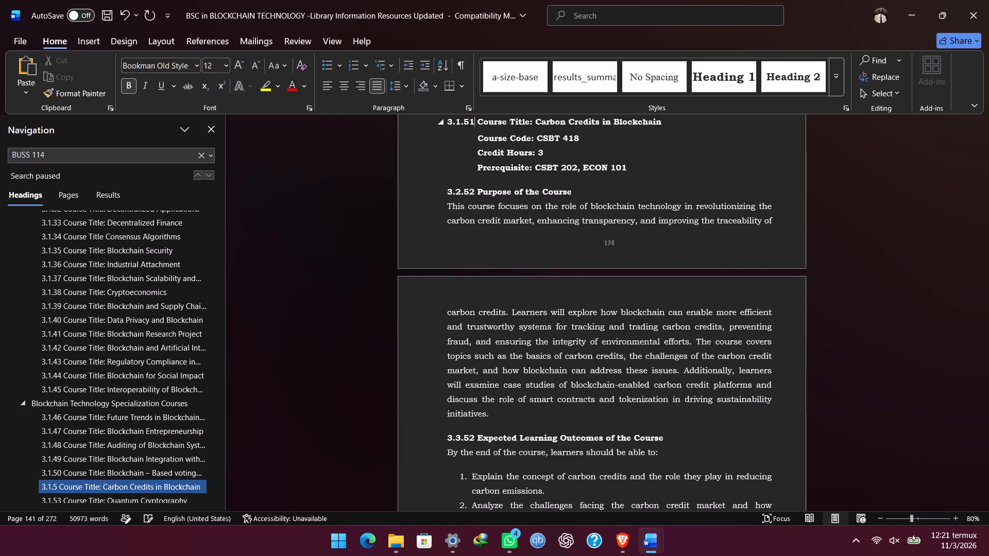
Renumber the Quantum Cryptography course title heading as 3.1.52.
scroll(147, 436, down, 2)
click(89, 428)
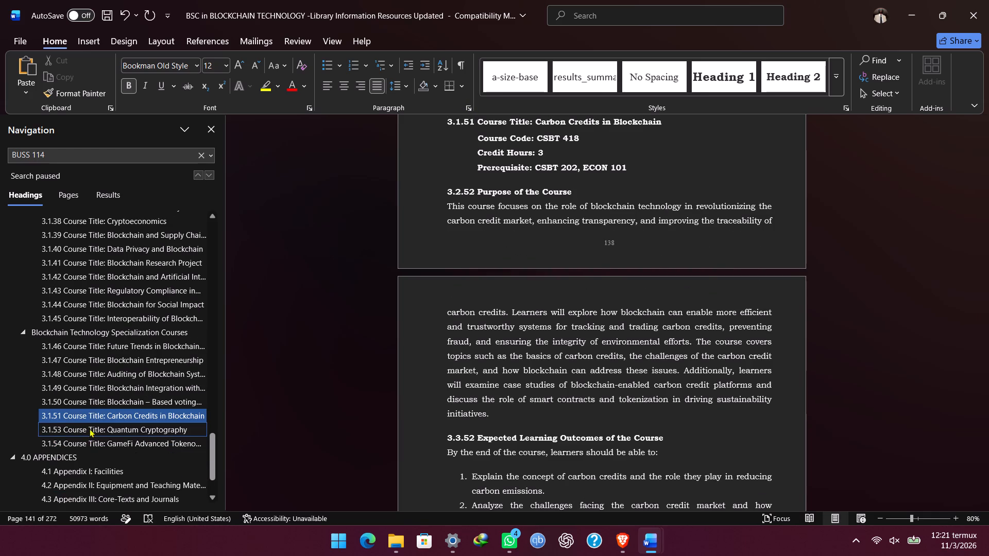
click(474, 121)
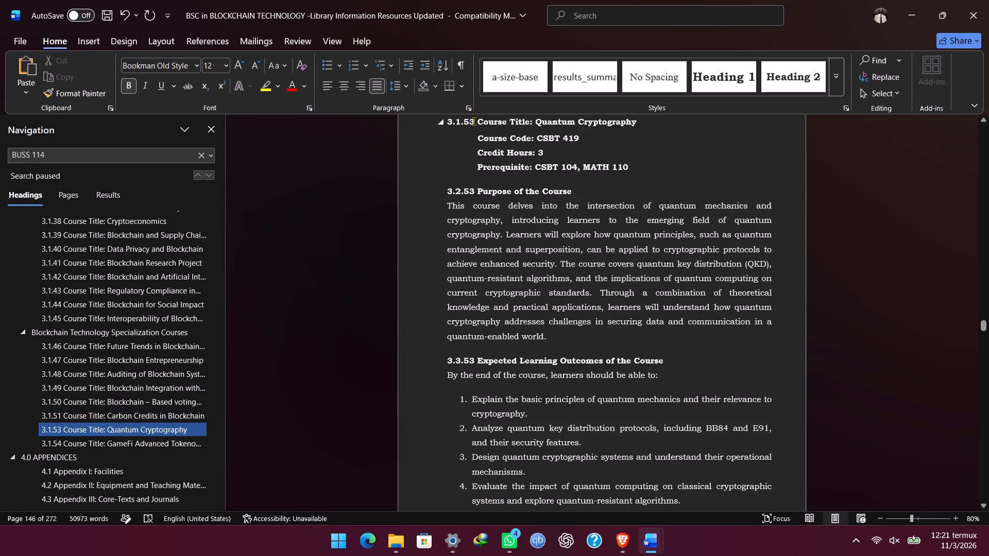
key(BackSpace)
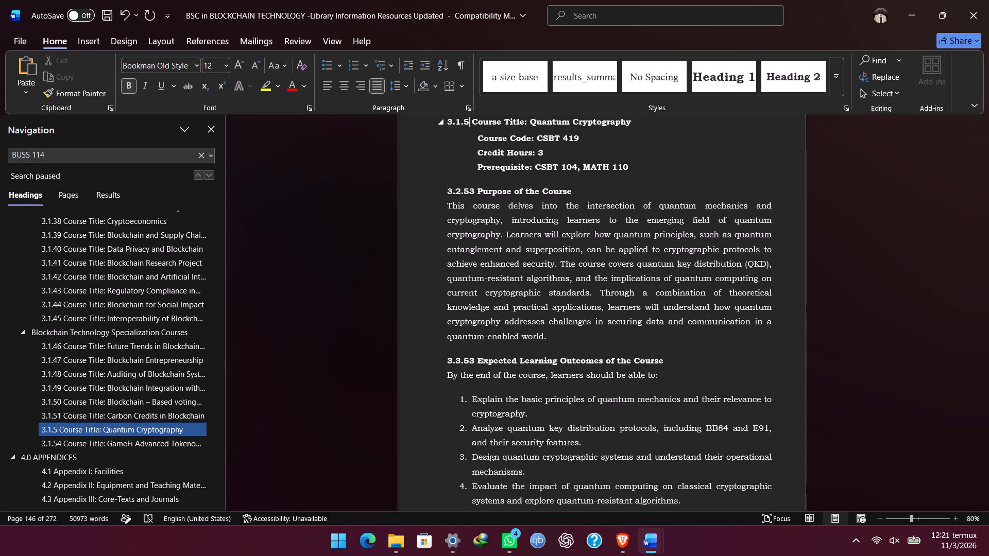
key(2)
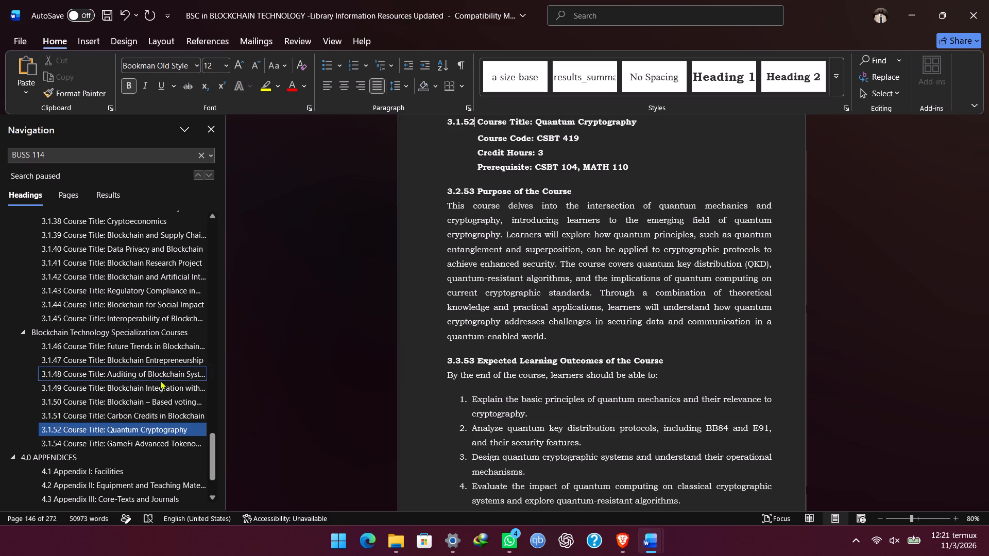
Renumber the GameFi Advanced Tokenomics course title heading as 3.1.53.
click(81, 441)
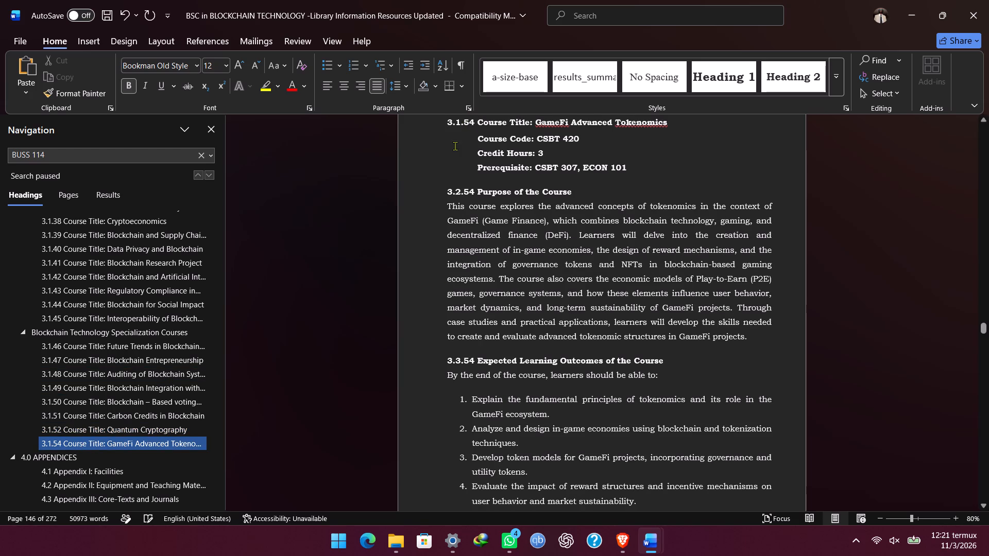
click(475, 121)
key(BackSpace)
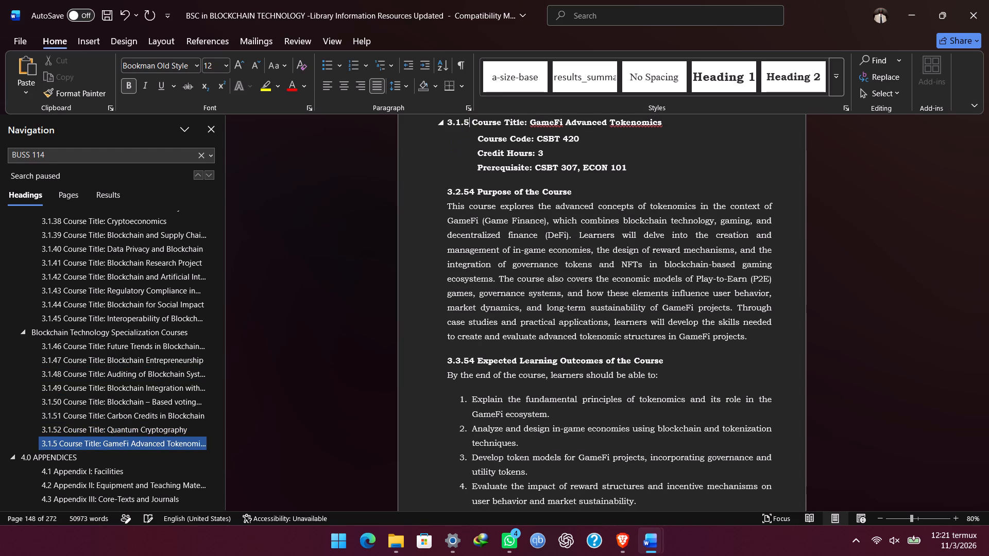
key(3)
Examine the end of the heading outline and the subsection numbering in the GameFi Advanced Tokenomics and Quantum Cryptography course outlines.
scroll(292, 412, down, 1)
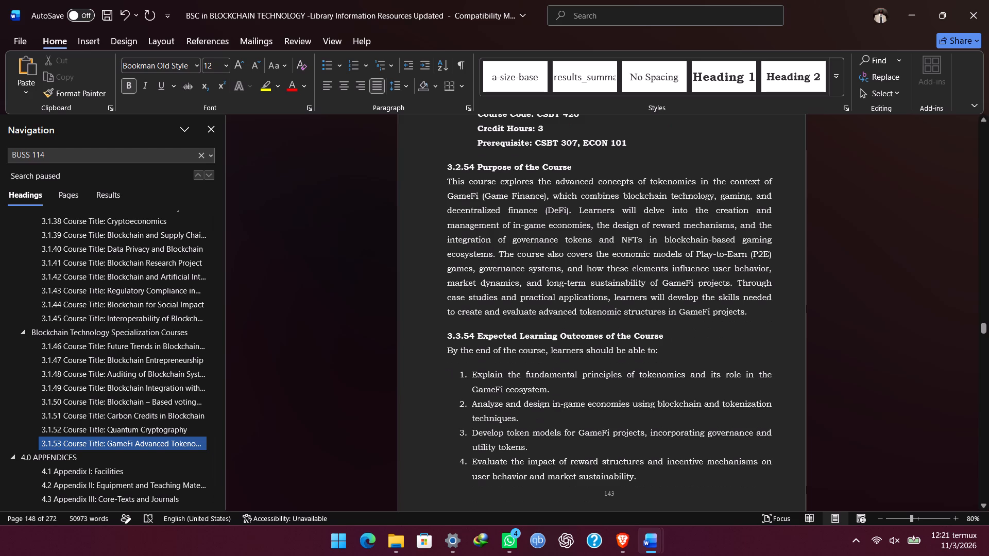
scroll(179, 432, down, 3)
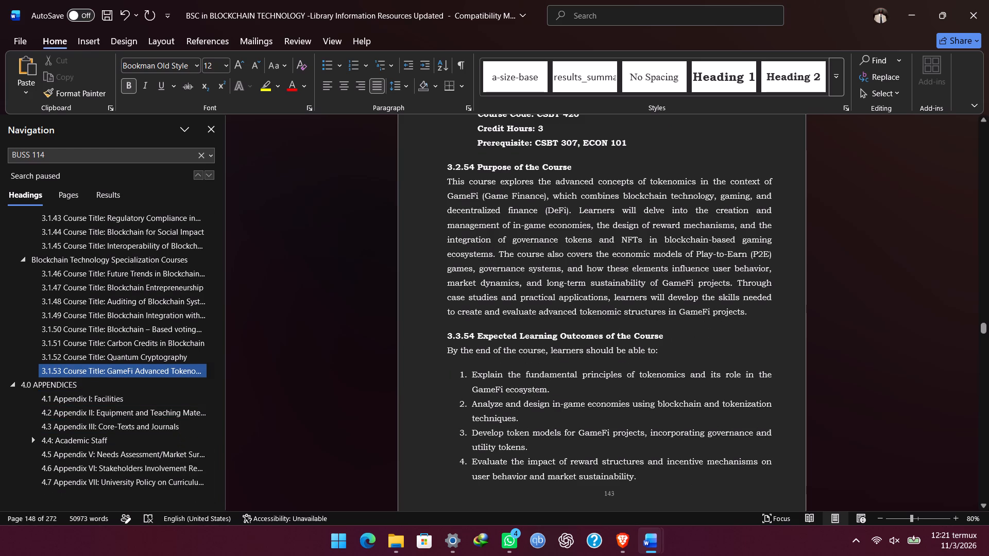
scroll(355, 383, up, 1)
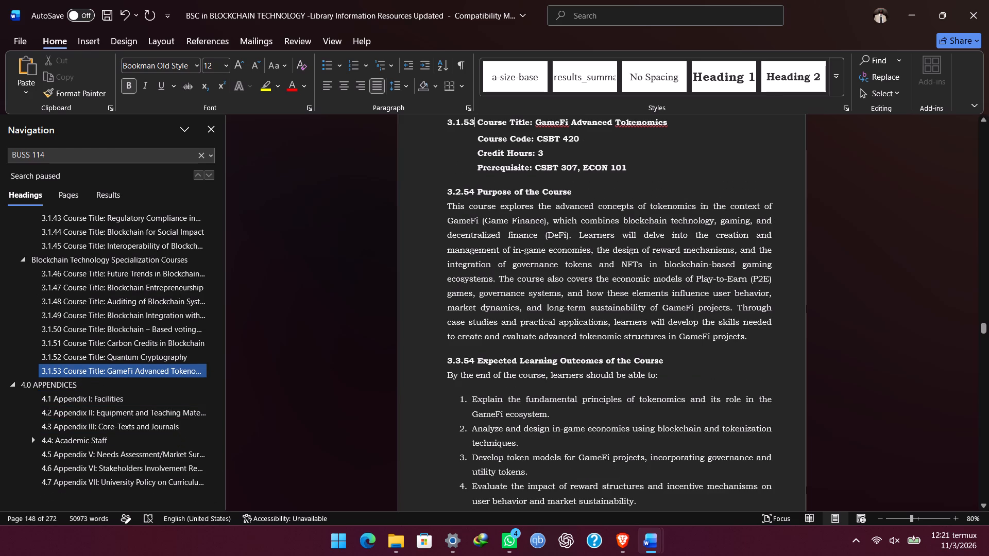
scroll(371, 394, up, 3)
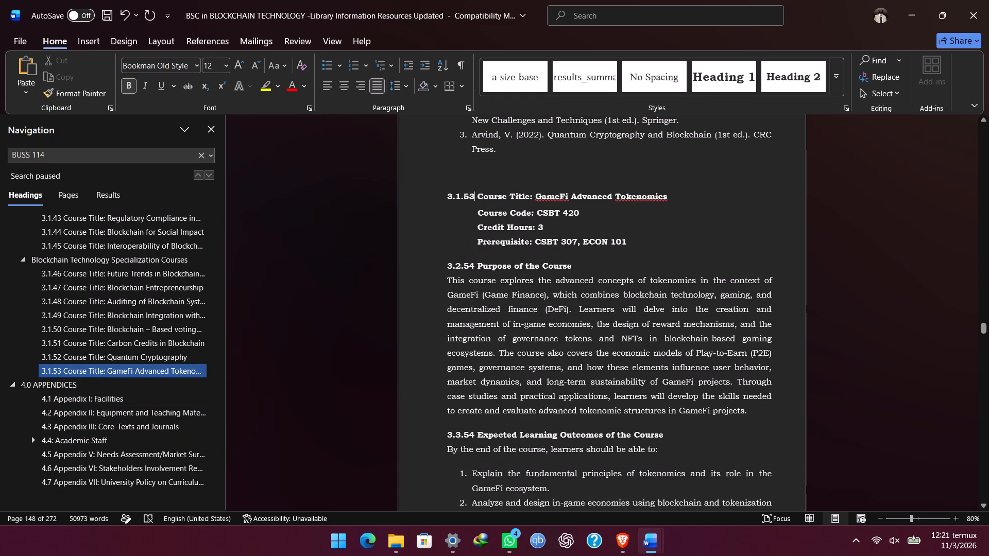
scroll(471, 385, up, 9)
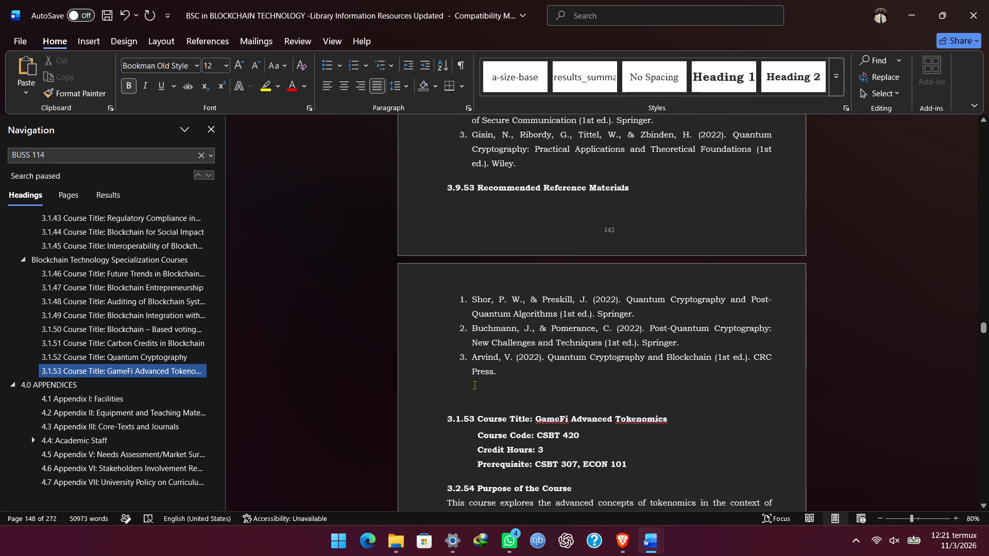
scroll(474, 385, up, 3)
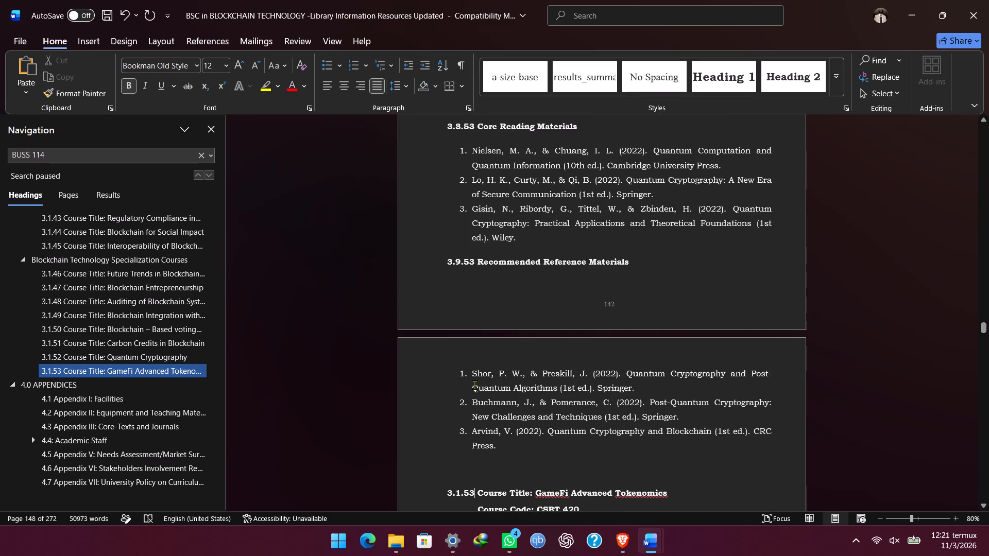
scroll(474, 385, up, 2)
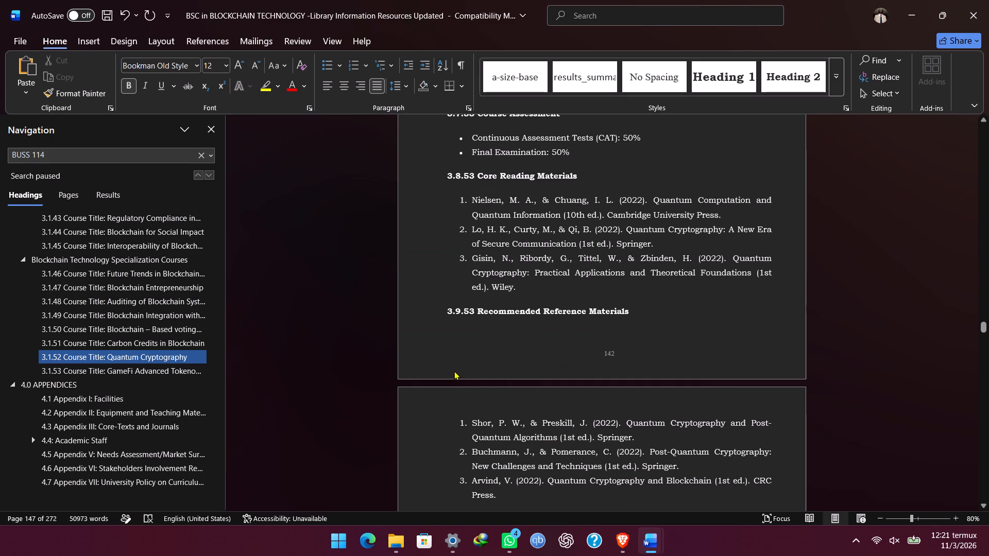
Renumber the Recommended Reference Materials subheading of the Quantum Cryptography course as 3.9.52.
scroll(460, 339, down, 6)
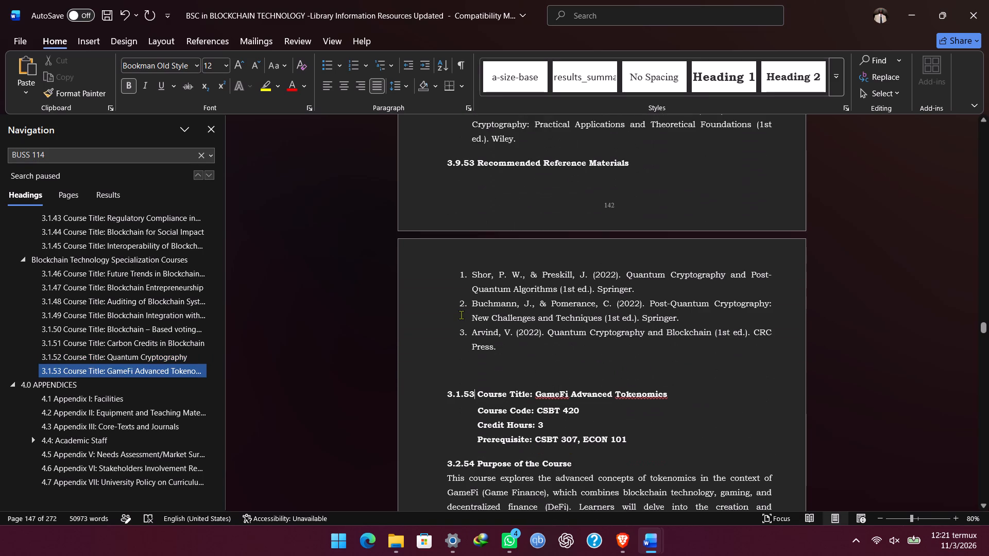
scroll(461, 315, up, 4)
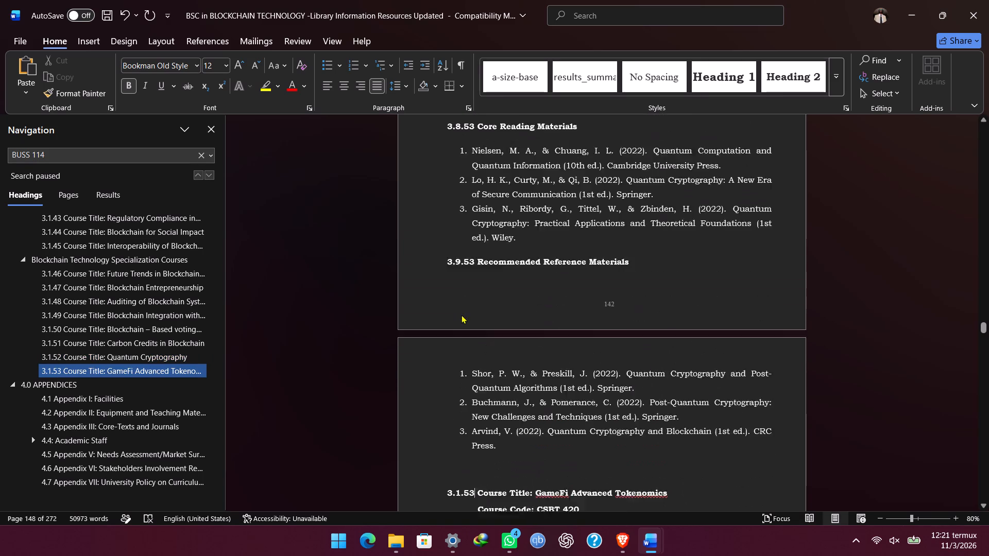
scroll(461, 315, up, 1)
click(474, 288)
key(BackSpace)
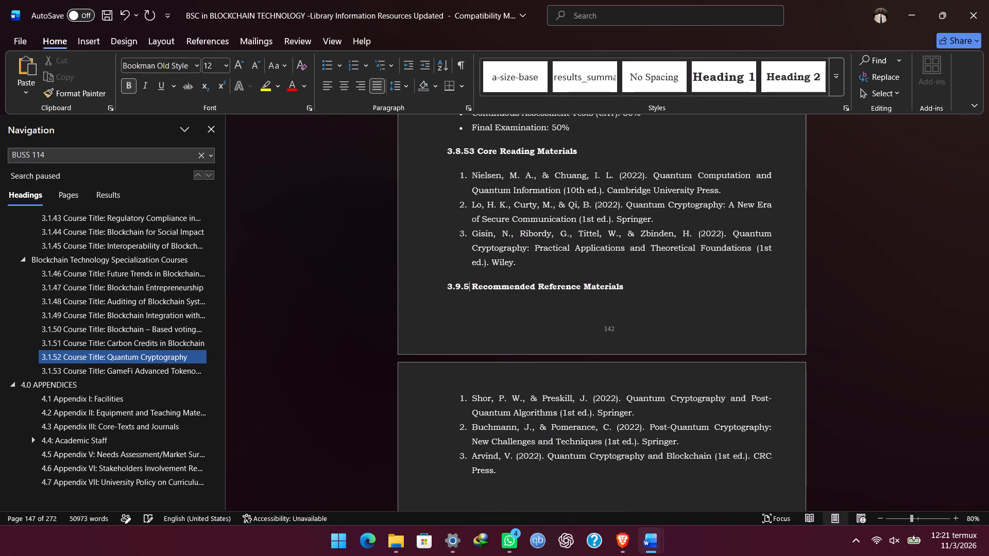
key(2)
Renumber the Purpose of the Course subheading of GameFi Advanced Tokenomics as 3.2.53.
scroll(499, 387, down, 6)
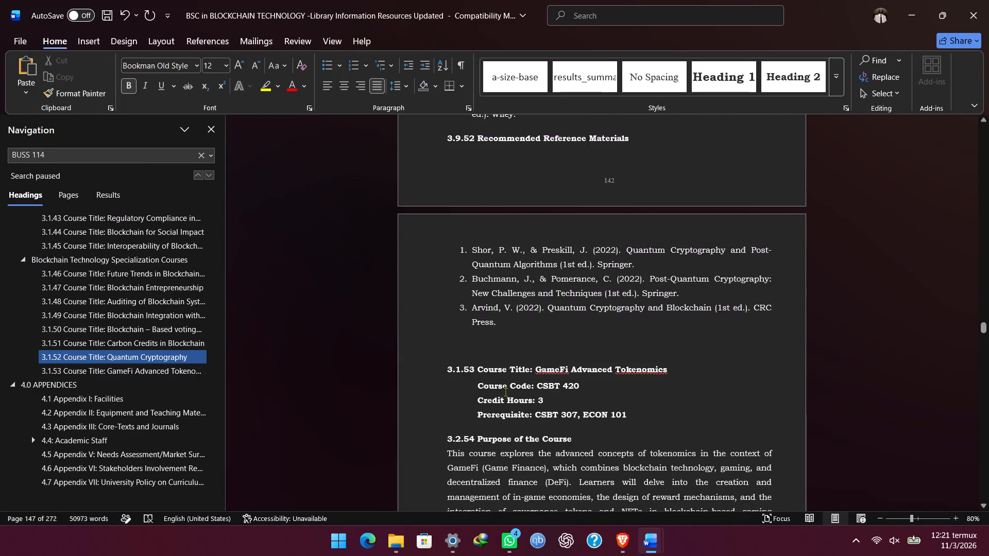
scroll(505, 392, down, 7)
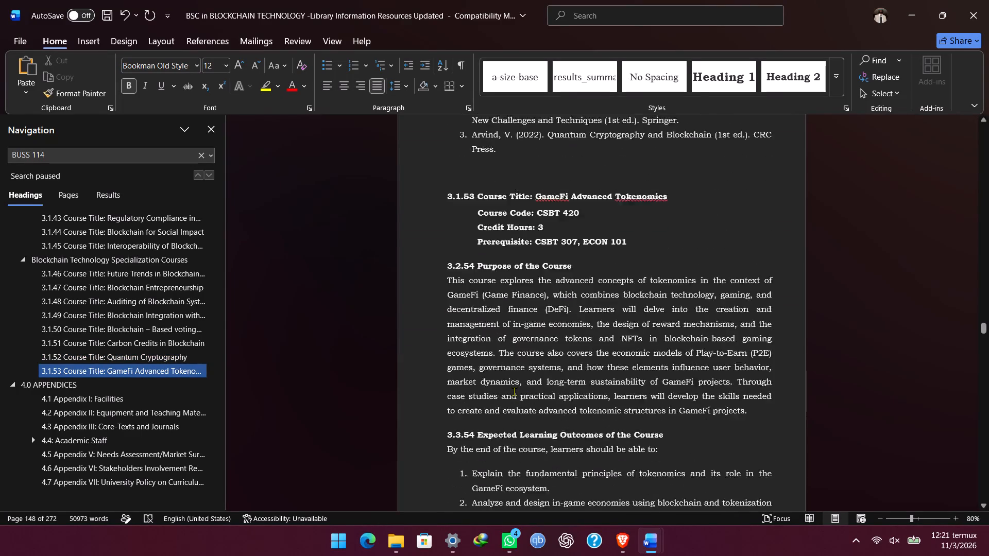
scroll(514, 391, down, 4)
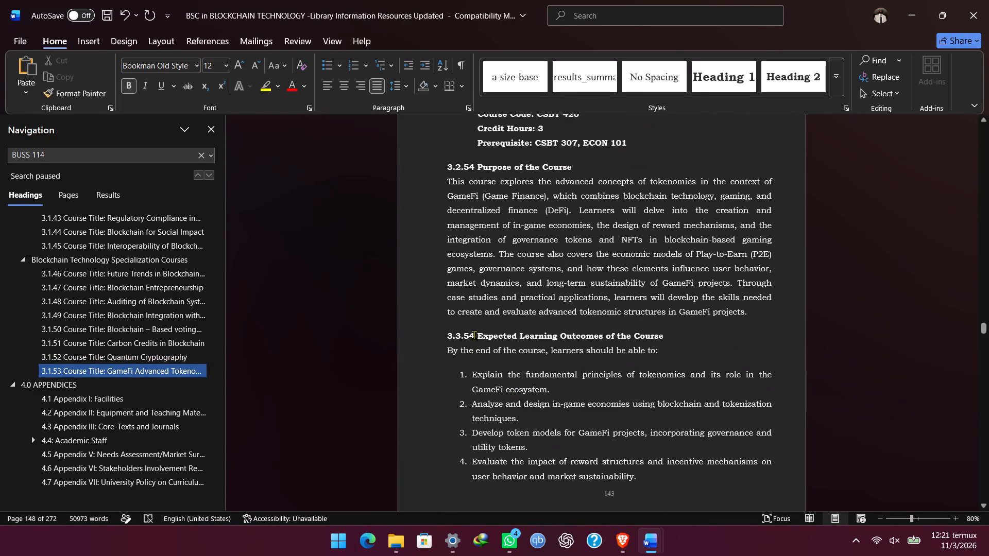
scroll(480, 242, up, 2)
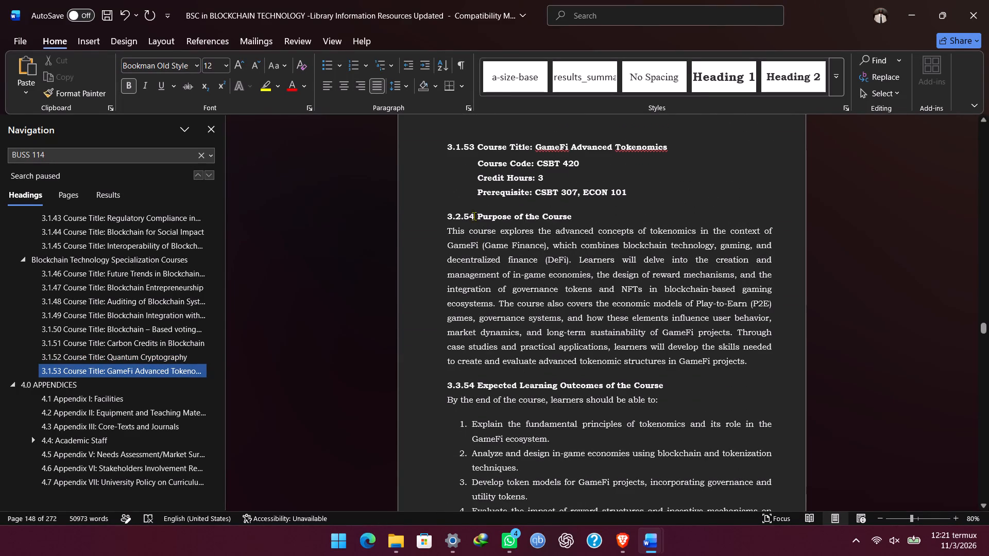
click(474, 215)
key(BackSpace)
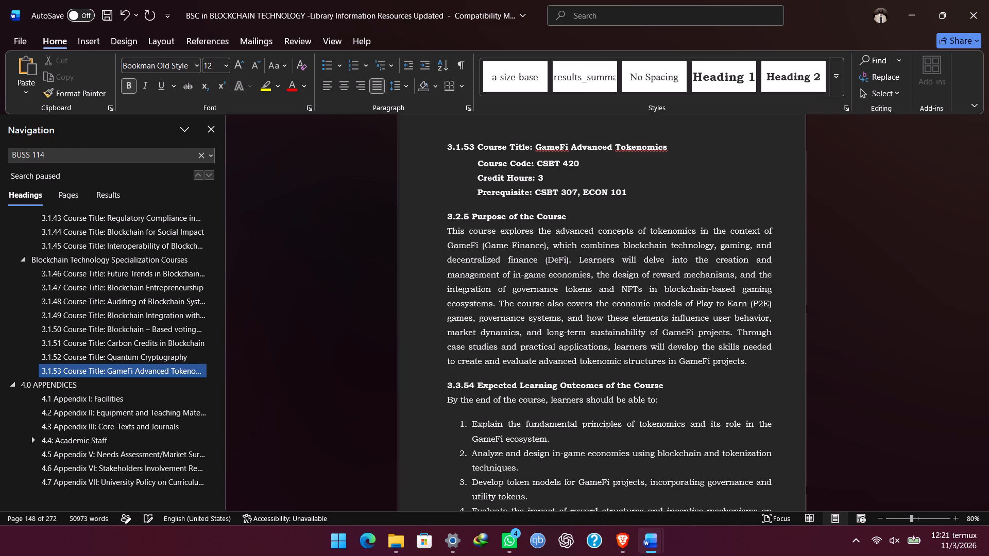
key(3)
Renumber the Expected Learning Outcomes subheading of GameFi Advanced Tokenomics as 3.3.53.
click(474, 386)
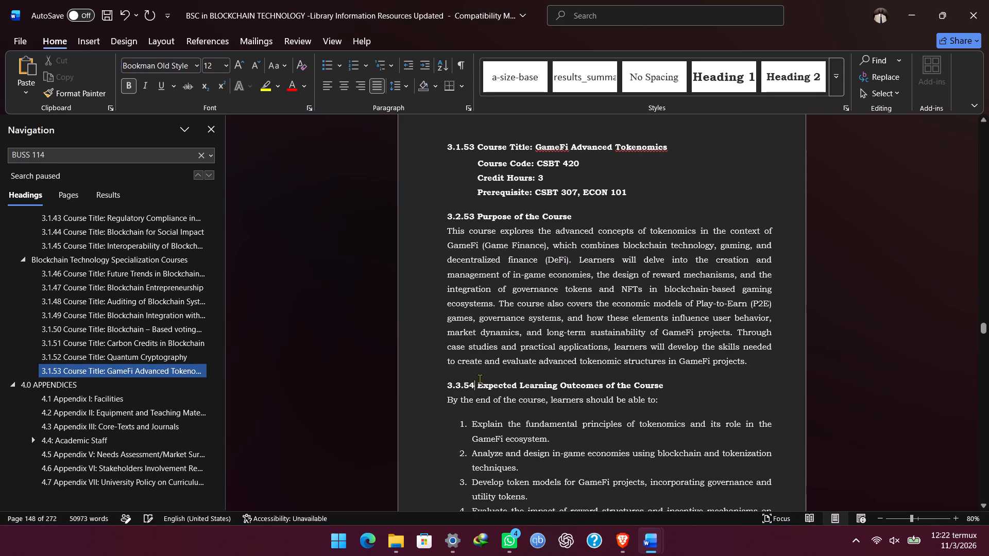
key(BackSpace)
key(3)
Renumber the Course Content subheading of GameFi Advanced Tokenomics as 3.4.53.
scroll(475, 408, down, 6)
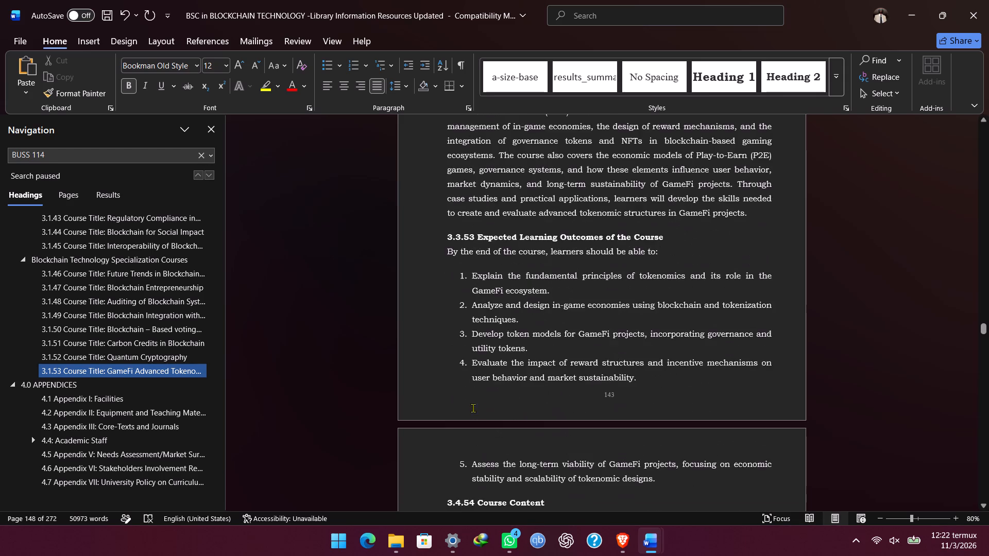
scroll(473, 408, down, 5)
click(473, 380)
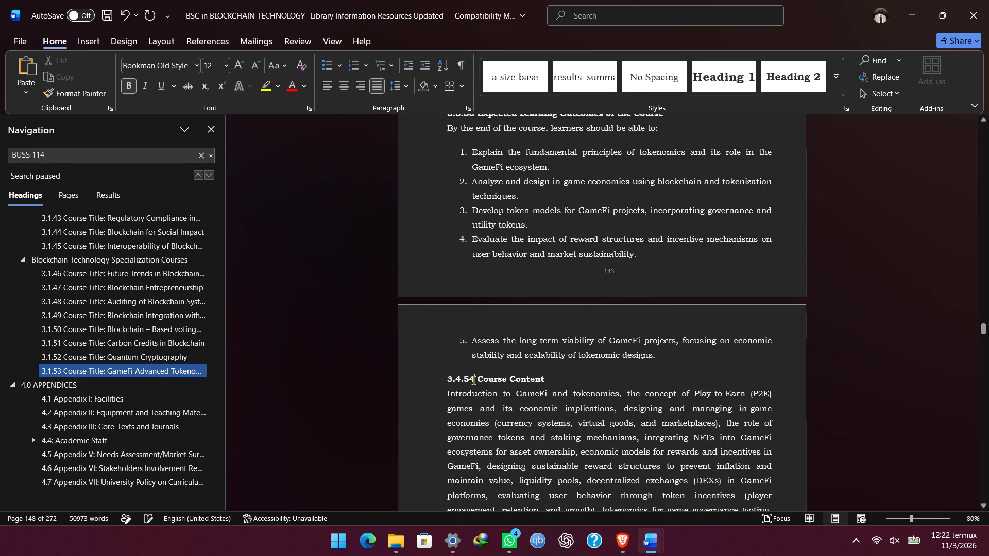
key(BackSpace)
key(3)
scroll(472, 409, down, 6)
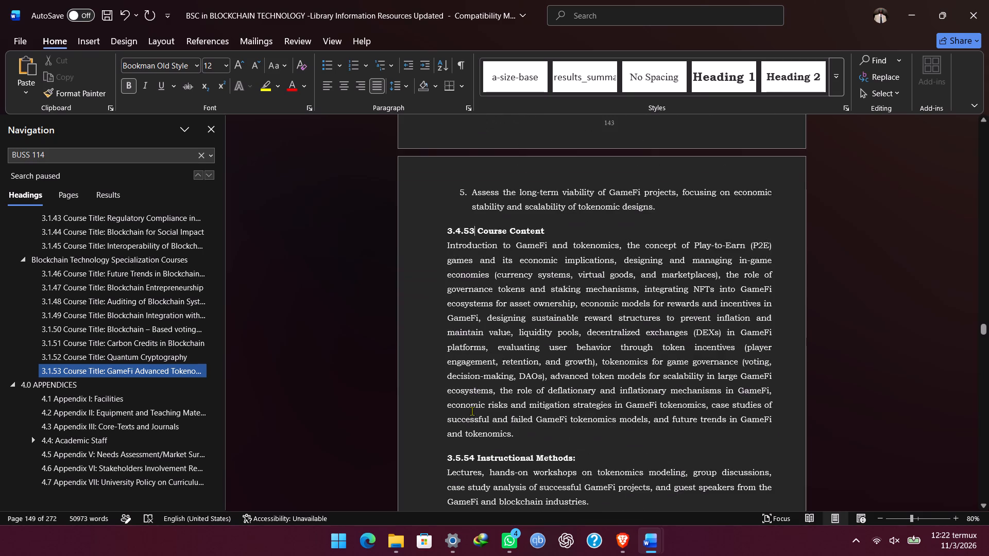
Renumber the Instructional Methods subheading of GameFi Advanced Tokenomics as 3.5.53.
scroll(472, 411, down, 2)
click(476, 406)
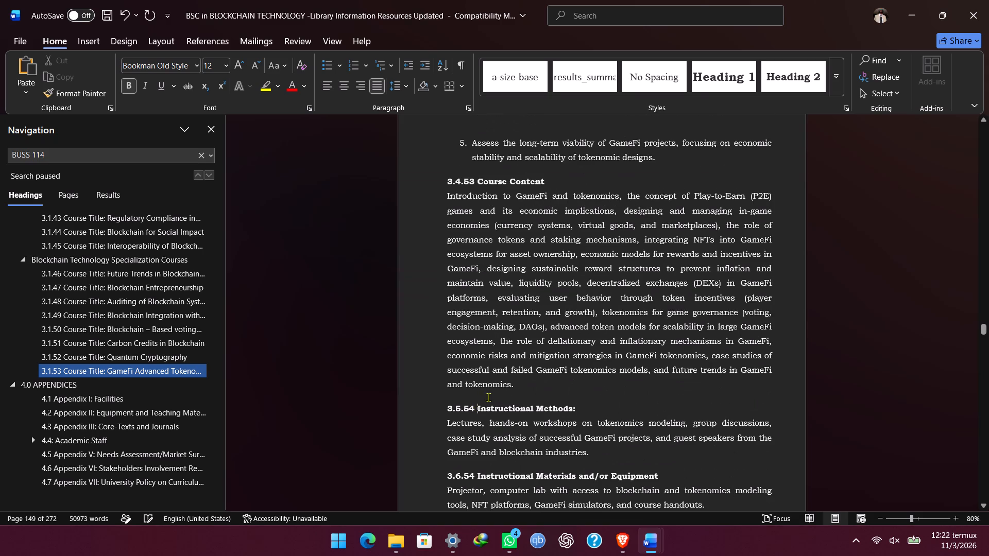
key(Left)
key(BackSpace)
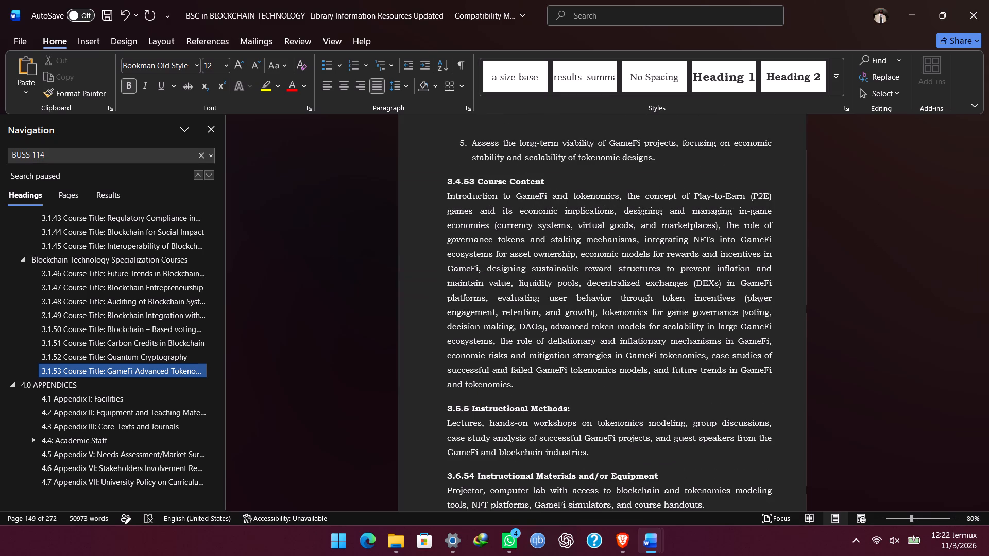
key(3)
Renumber the Instructional Materials and/or Equipment subheading of GameFi Advanced Tokenomics as 3.6.53.
scroll(456, 482, down, 2)
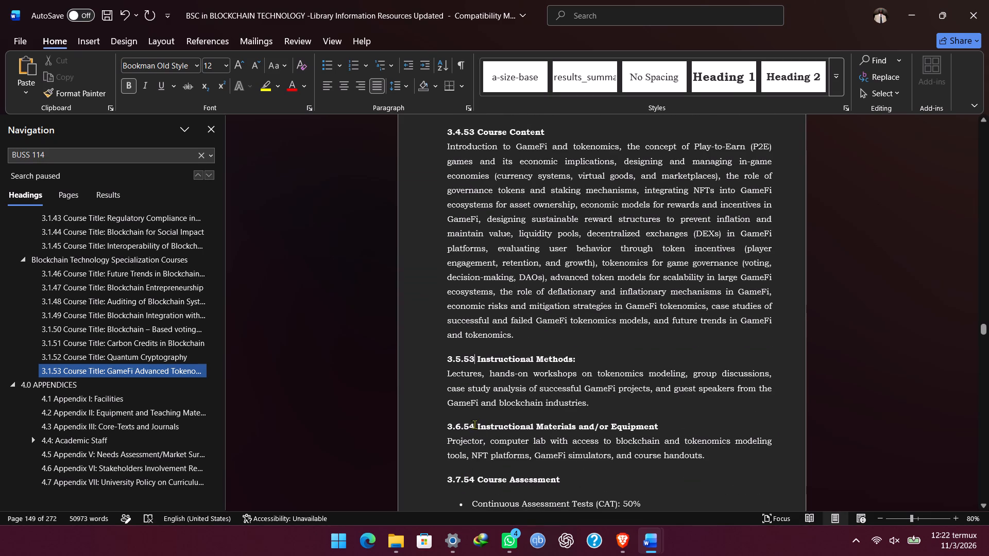
click(474, 424)
key(BackSpace)
key(3)
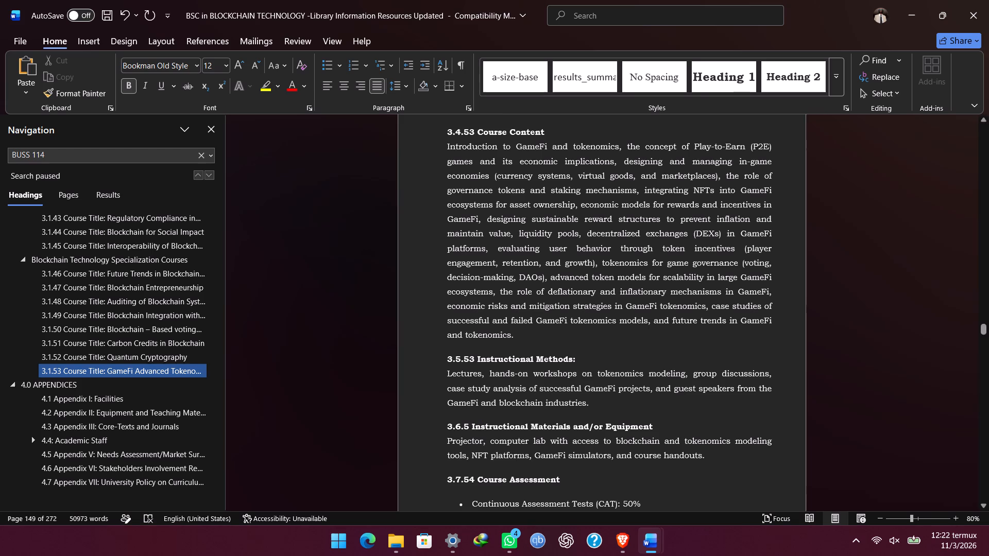
Renumber the Course Assessment subheading of GameFi Advanced Tokenomics as 3.7.53.
scroll(473, 457, down, 3)
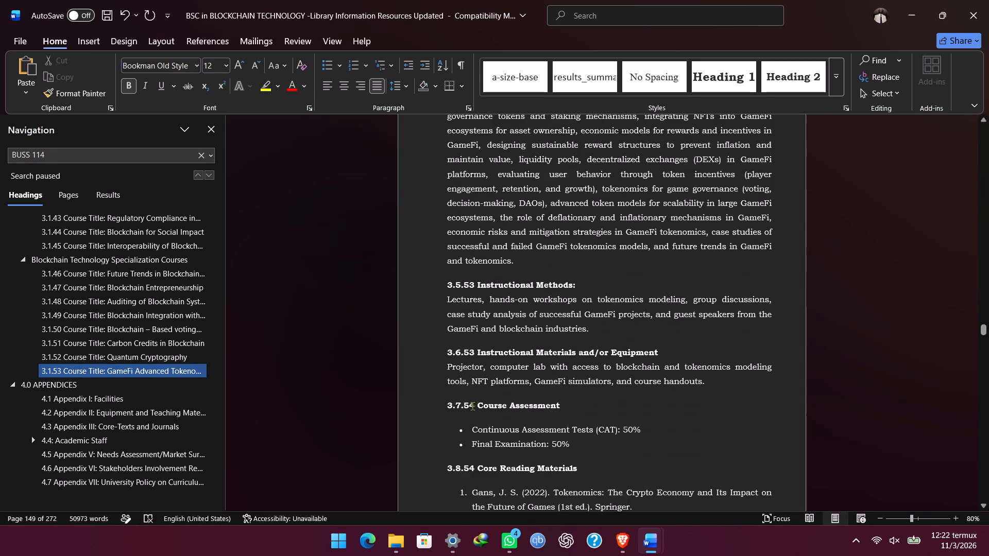
click(474, 406)
key(BackSpace)
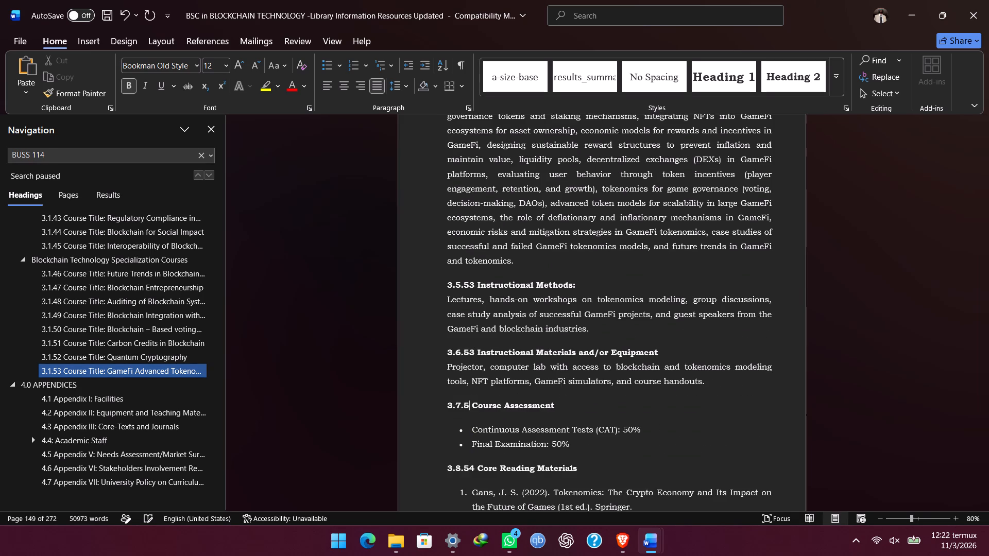
key(3)
Renumber the Core Reading Materials subheading of GameFi Advanced Tokenomics as 3.8.53.
scroll(543, 413, down, 4)
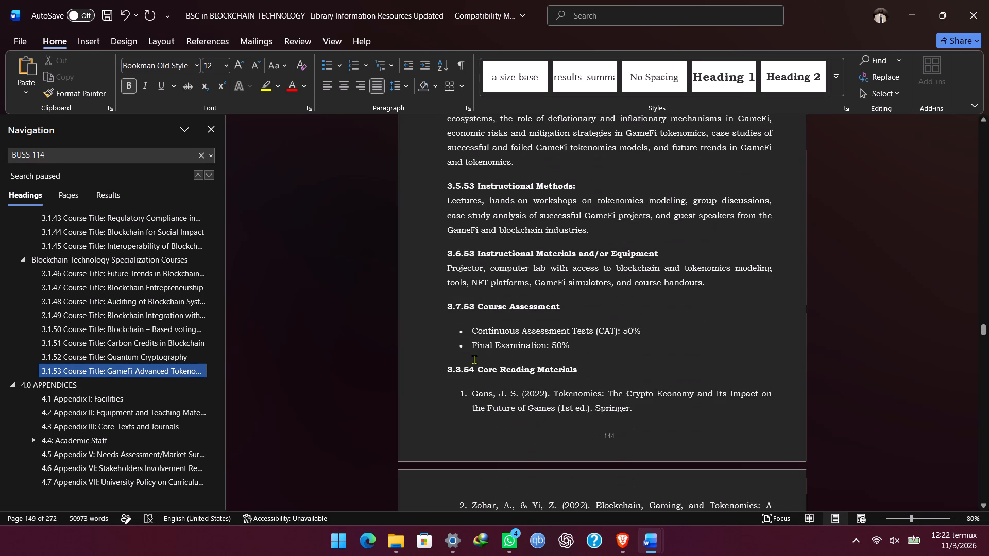
click(474, 368)
key(BackSpace)
key(3)
Renumber the Recommended Reference Materials subheading of GameFi Advanced Tokenomics as 3.9.53.
scroll(484, 396, down, 8)
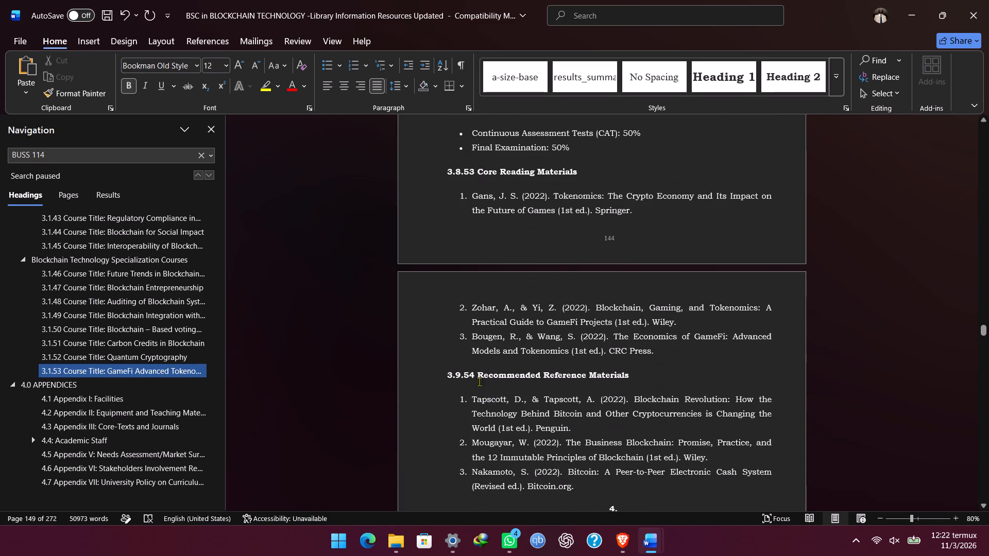
click(473, 377)
key(BackSpace)
key(3)
Examine the start of the Appendix 1 print books table and review the subsection numbering of GameFi Advanced Tokenomics.
scroll(489, 386, down, 7)
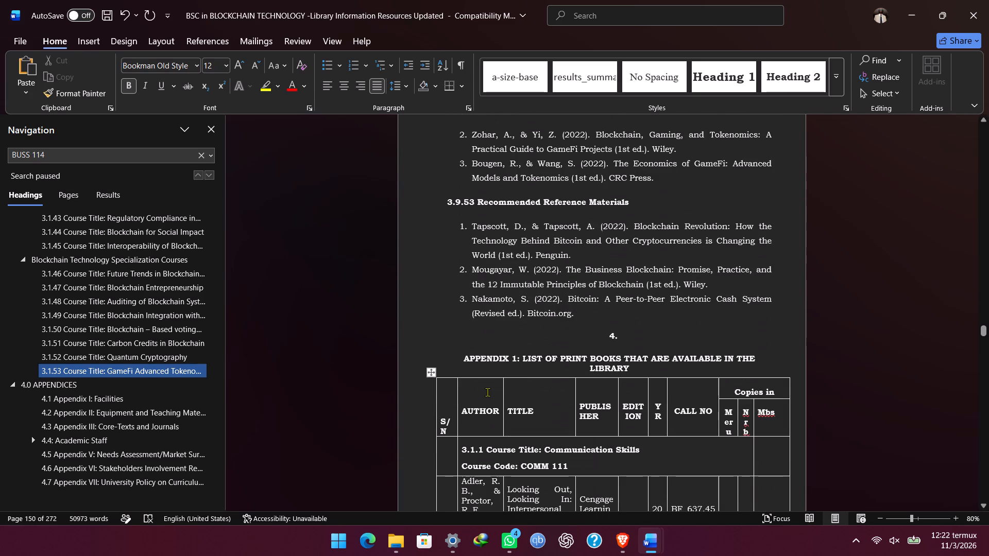
scroll(447, 407, down, 5)
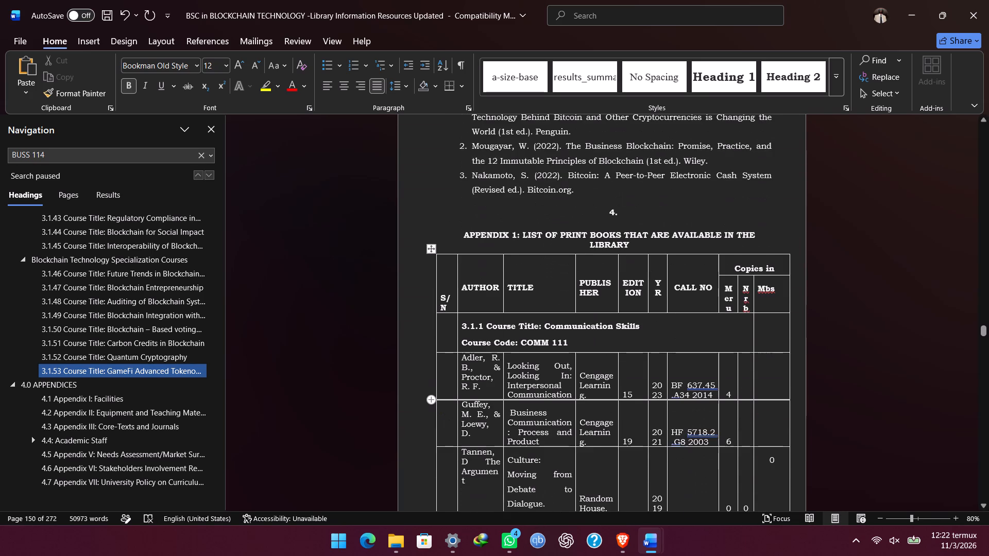
scroll(428, 427, down, 2)
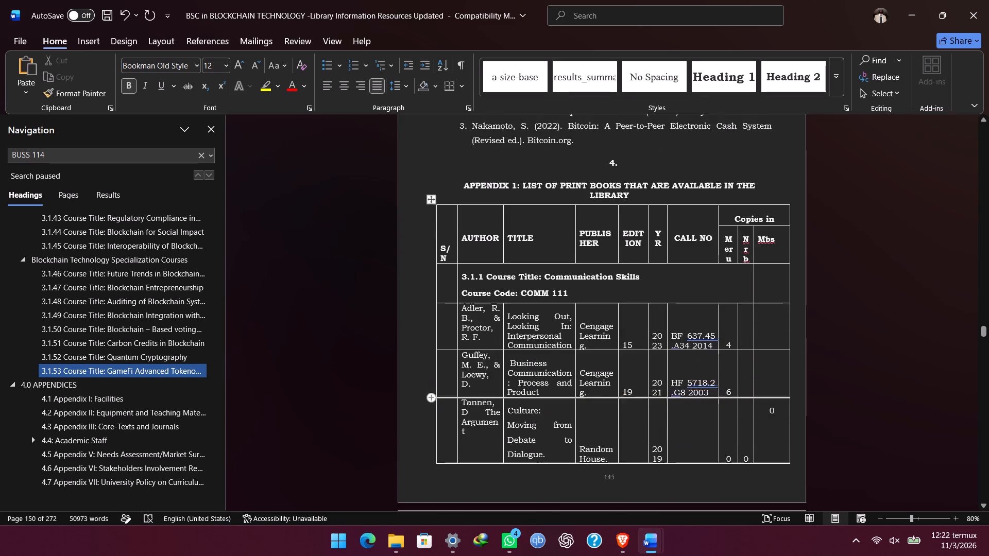
scroll(427, 428, down, 3)
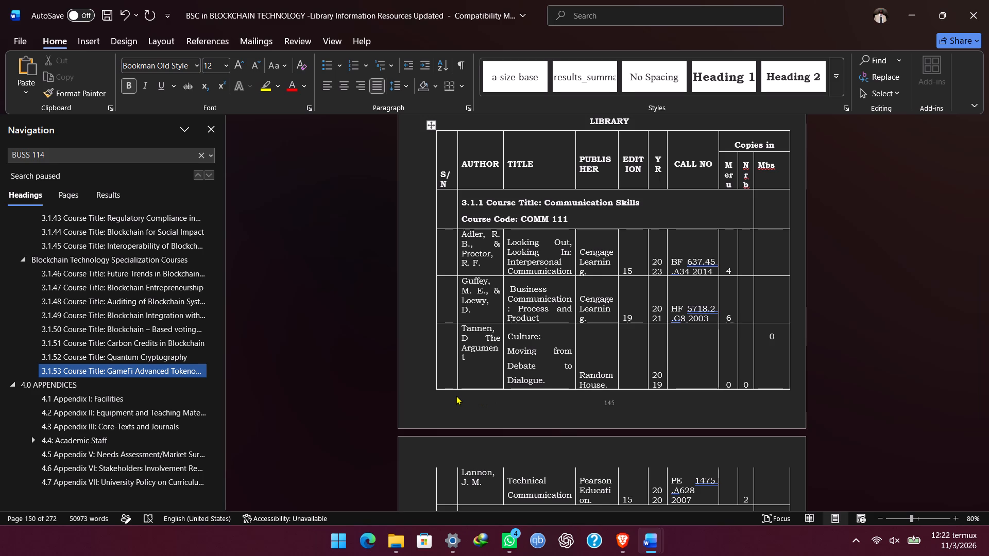
scroll(445, 362, up, 4)
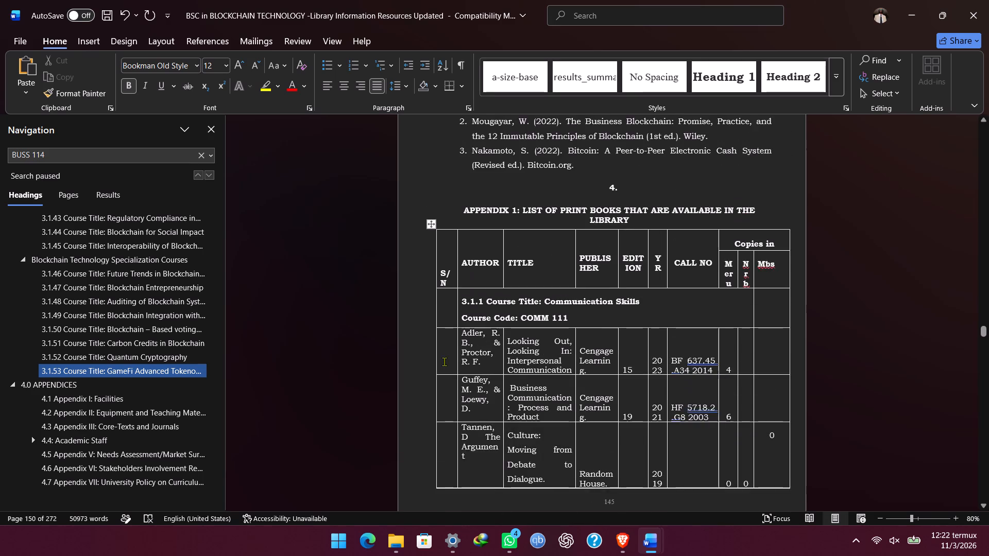
scroll(446, 315, up, 7)
scroll(457, 273, up, 8)
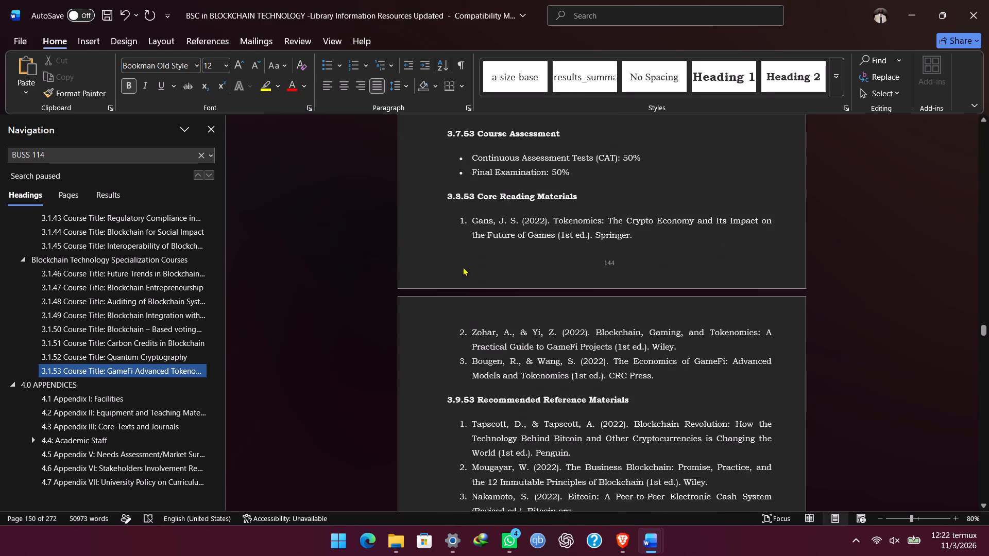
scroll(463, 267, up, 7)
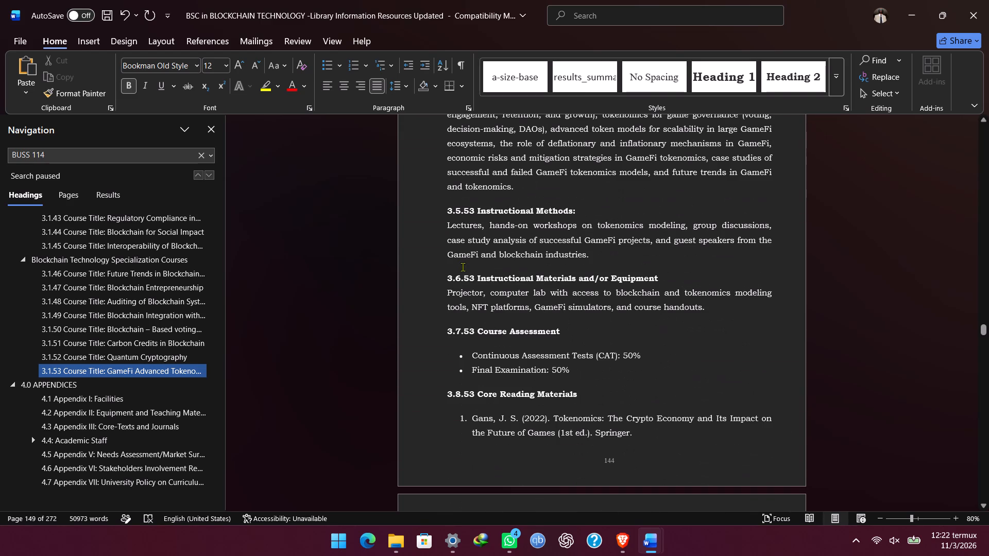
scroll(460, 267, up, 3)
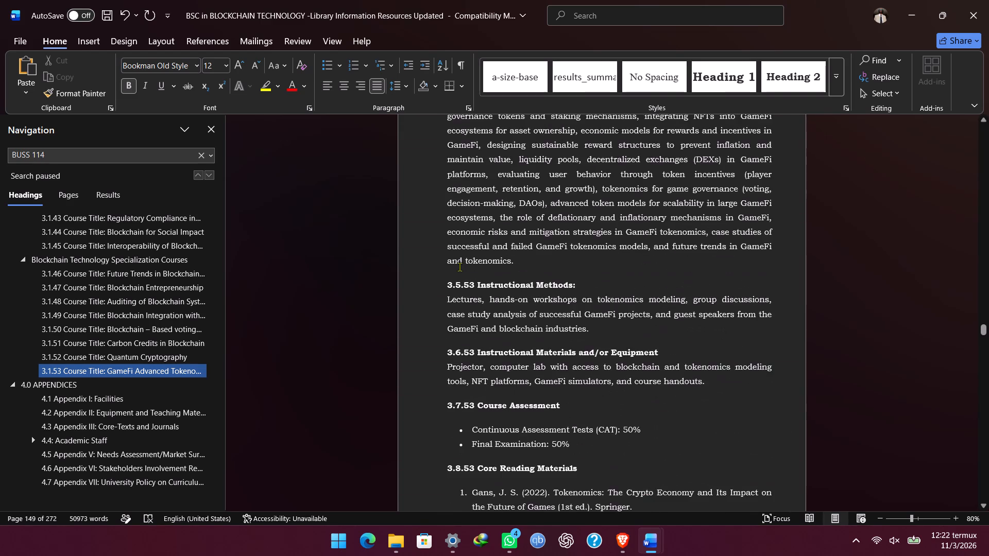
scroll(459, 266, up, 14)
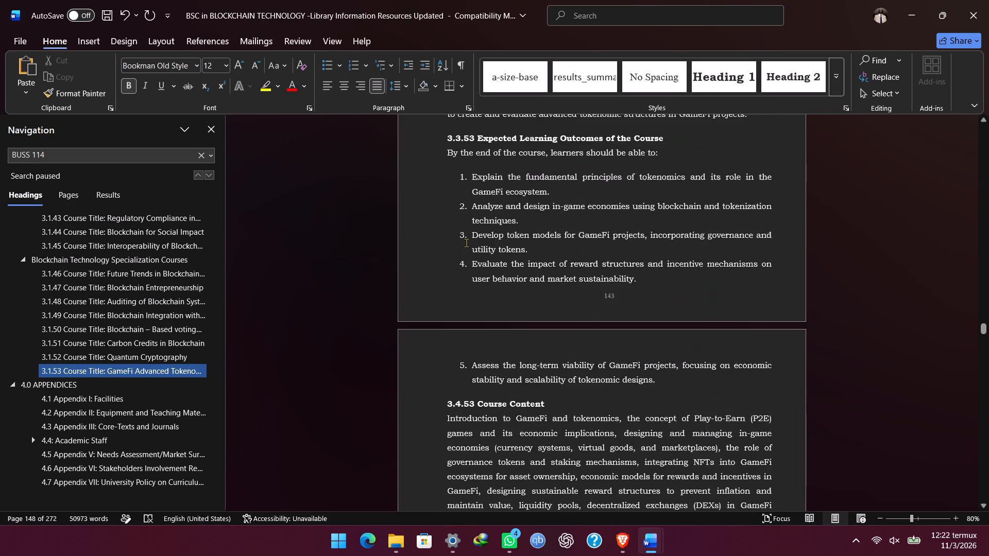
scroll(466, 242, up, 14)
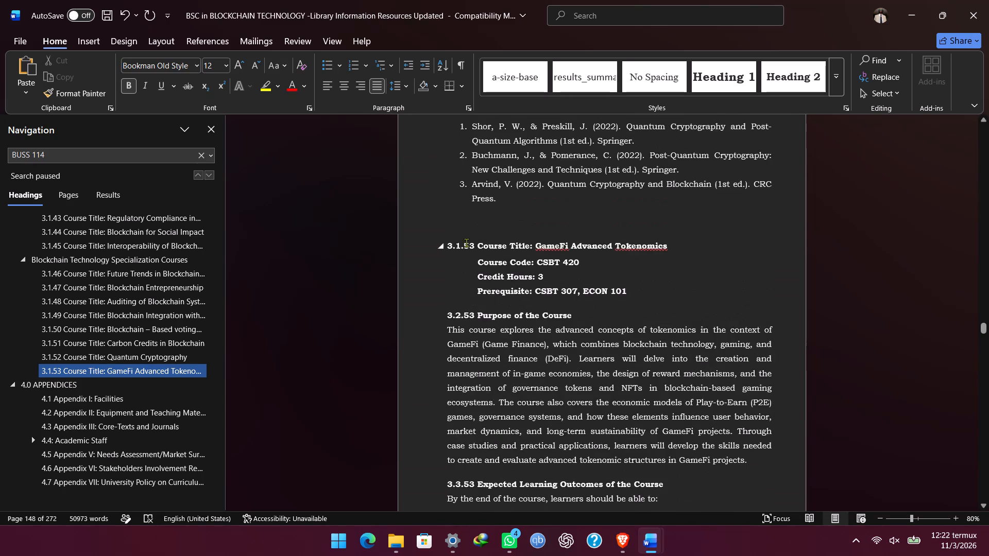
Renumber the Core Reading Materials subheading of the Quantum Cryptography course as 3.8.52.
scroll(466, 242, up, 8)
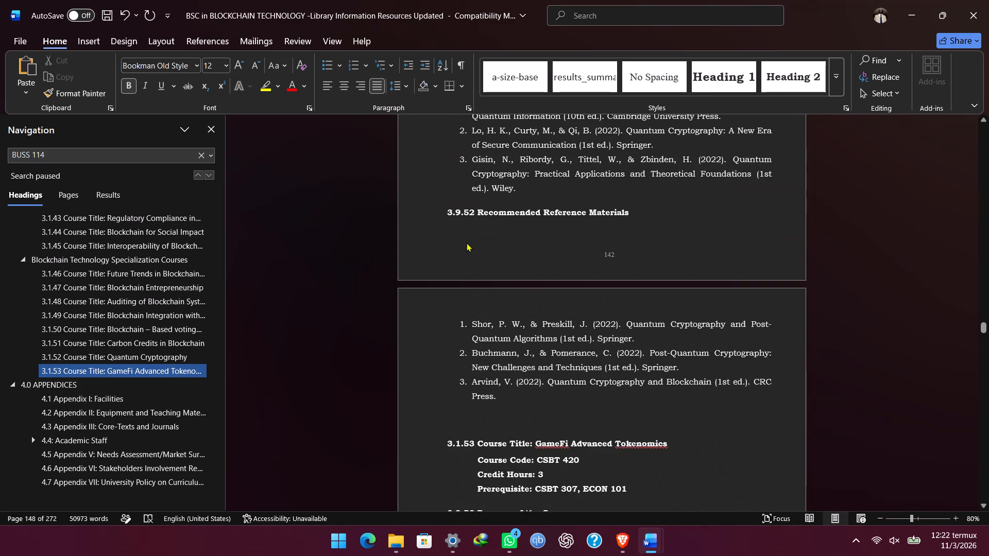
scroll(466, 242, up, 4)
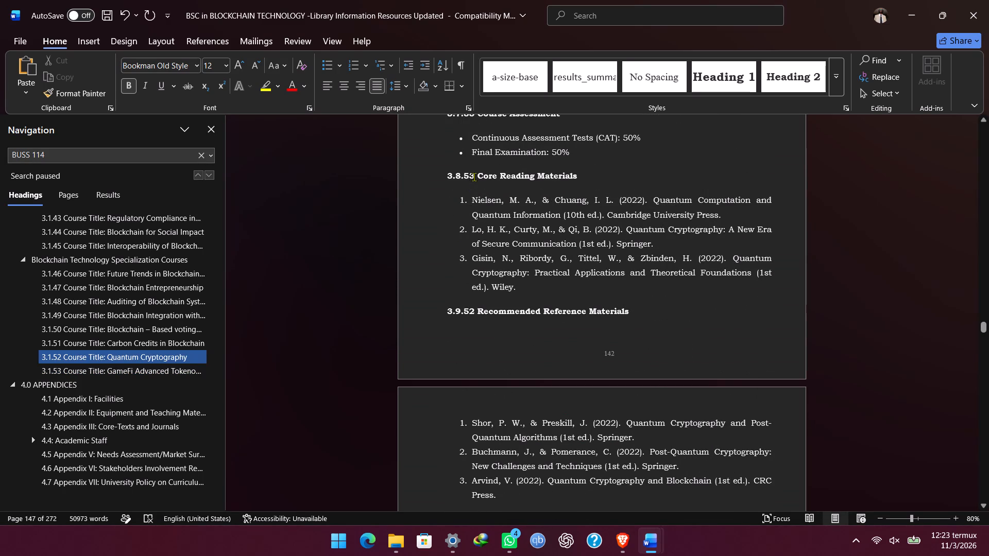
click(474, 177)
key(BackSpace)
key(2)
Renumber the Course Assessment subheading of the Quantum Cryptography course as 3.7.52.
scroll(473, 193, up, 2)
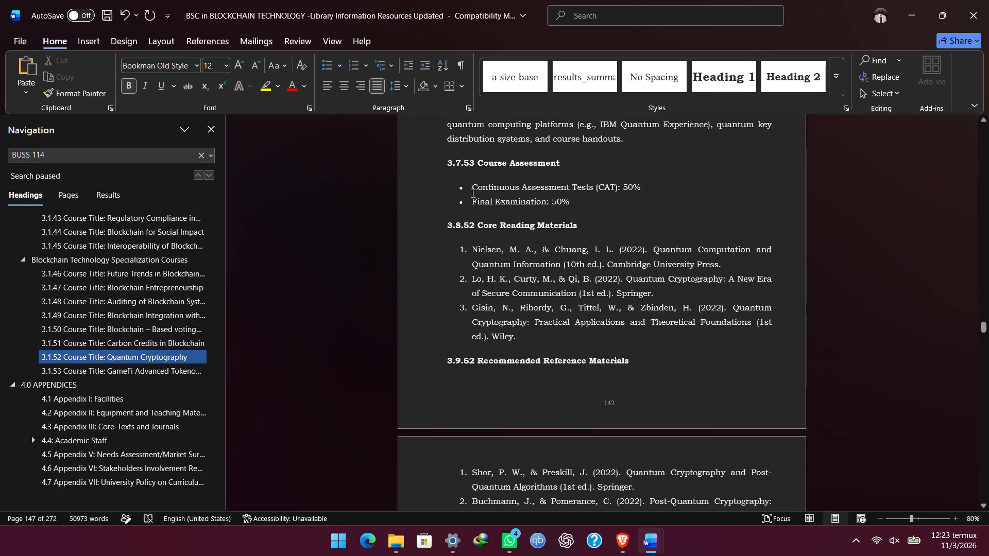
scroll(473, 193, up, 1)
click(474, 186)
key(BackSpace)
key(2)
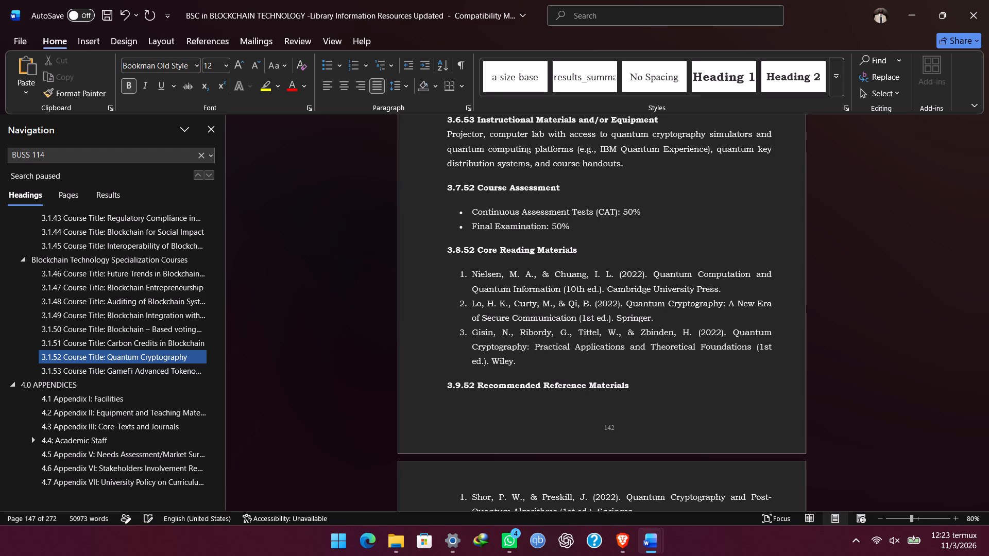
Renumber the Instructional Materials and/or Equipment subheading of the Quantum Cryptography course as 3.6.52.
scroll(475, 192, up, 2)
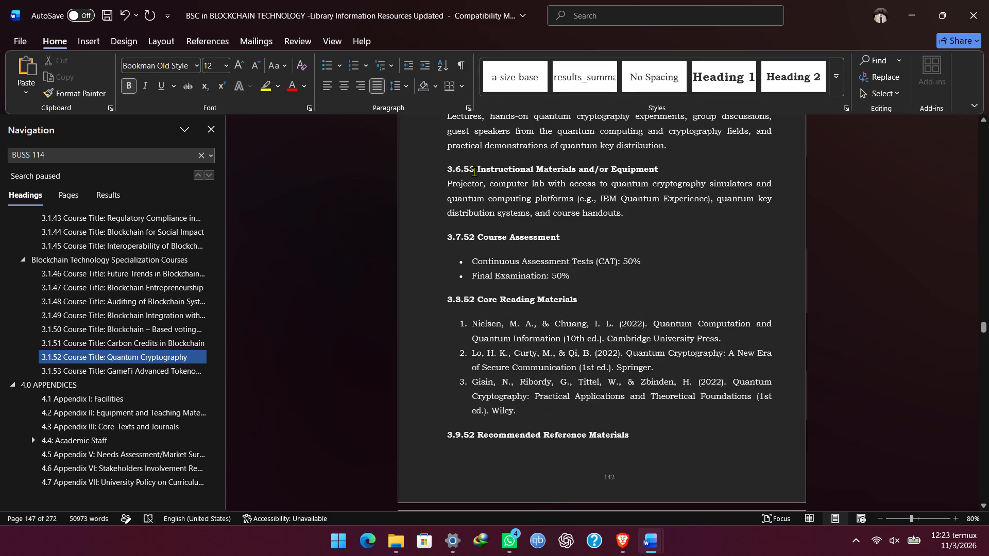
click(474, 171)
key(BackSpace)
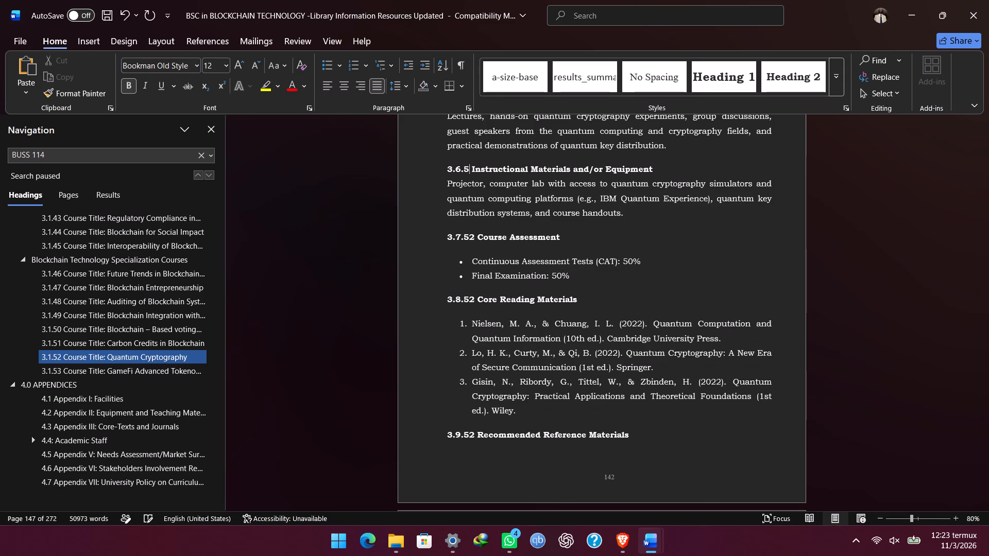
key(2)
Renumber the Instructional Methods subheading of the Quantum Cryptography course as 3.5.52.
scroll(474, 171, up, 2)
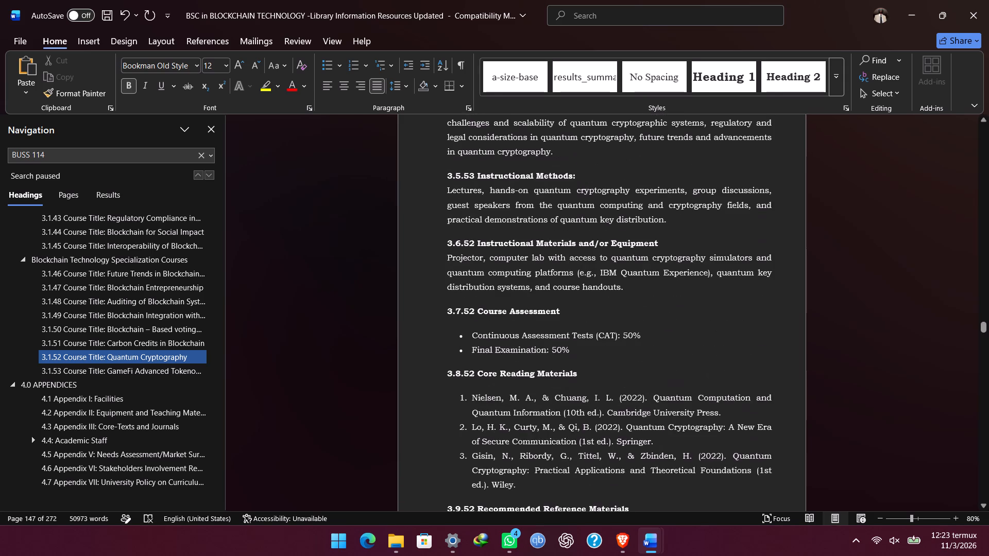
scroll(474, 171, up, 1)
click(473, 176)
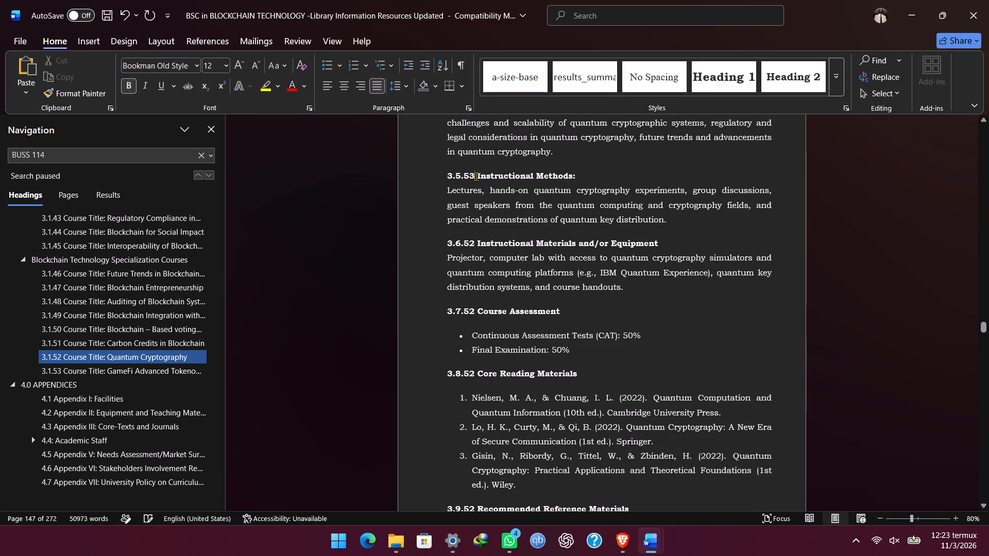
key(BackSpace)
key(2)
Renumber the Course Content subheading of the Quantum Cryptography course as 3.4.52.
scroll(476, 176, up, 5)
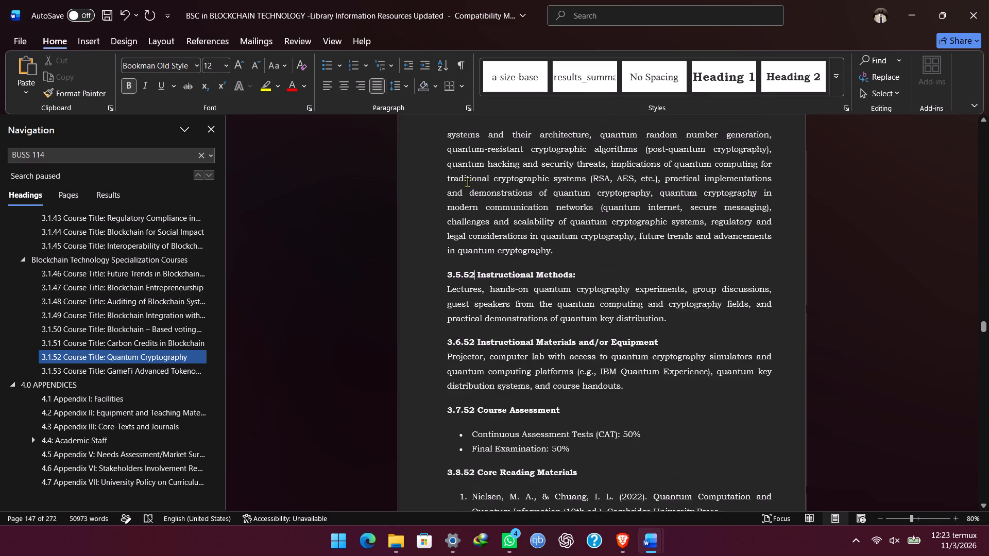
scroll(467, 182, up, 9)
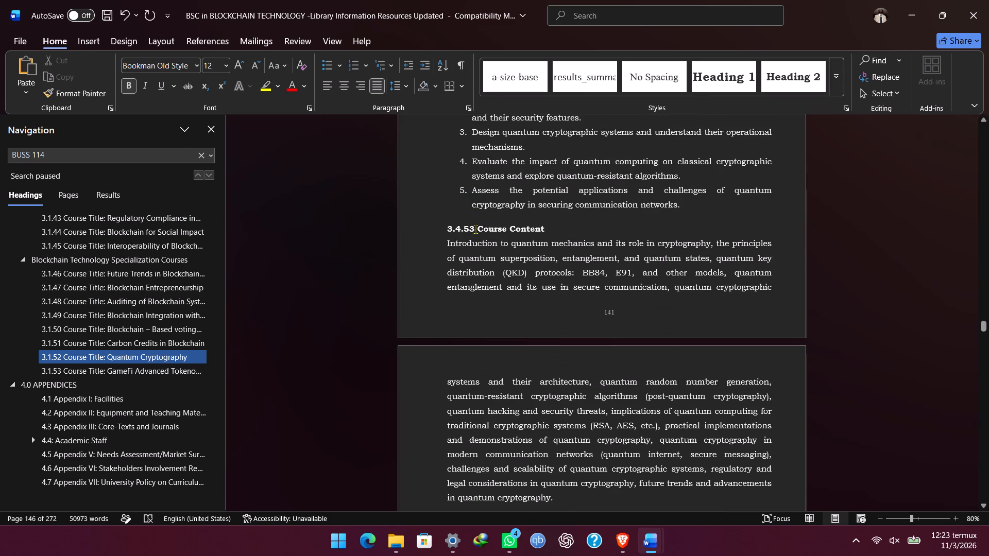
click(474, 227)
key(BackSpace)
key(2)
Renumber the Expected Learning Outcomes subheading of the Quantum Cryptography course as 3.3.52.
scroll(475, 224, up, 7)
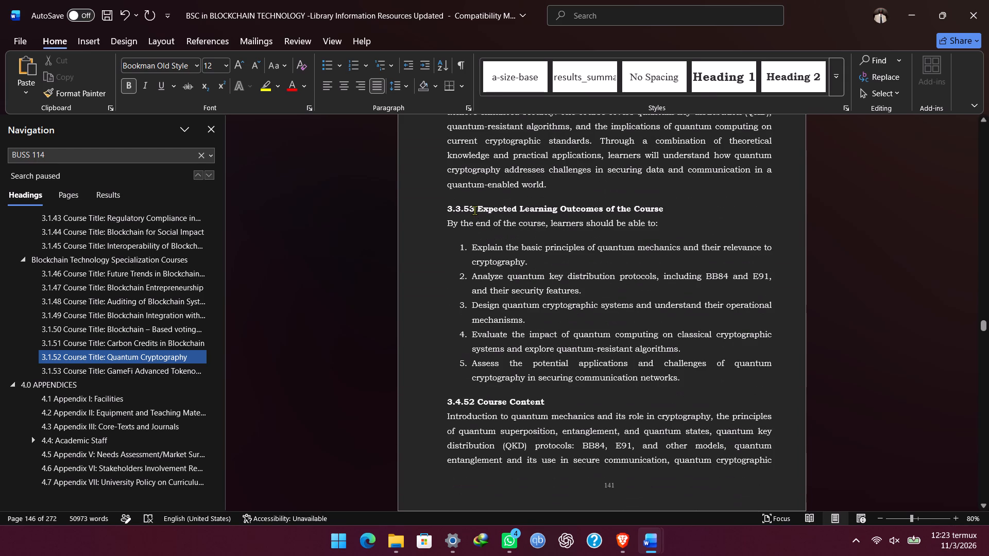
click(474, 210)
key(BackSpace)
key(2)
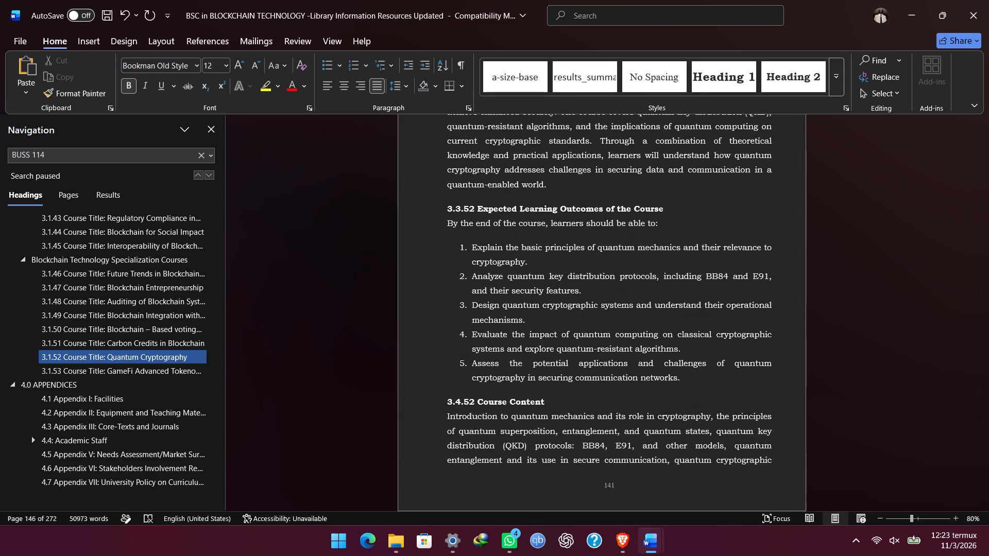
Renumber the Purpose of the Course subheading of the Quantum Cryptography course as 3.2.52.
scroll(474, 210, up, 7)
click(473, 212)
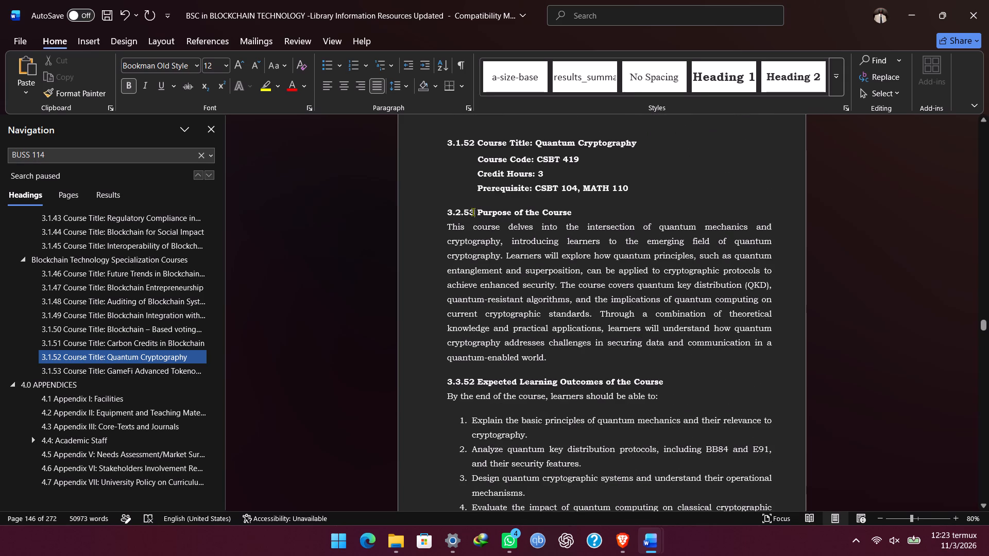
key(BackSpace)
key(2)
Renumber the Recommended Reference Materials subheading of the Carbon Credits in Blockchain course as 3.9.51.
scroll(476, 245, up, 7)
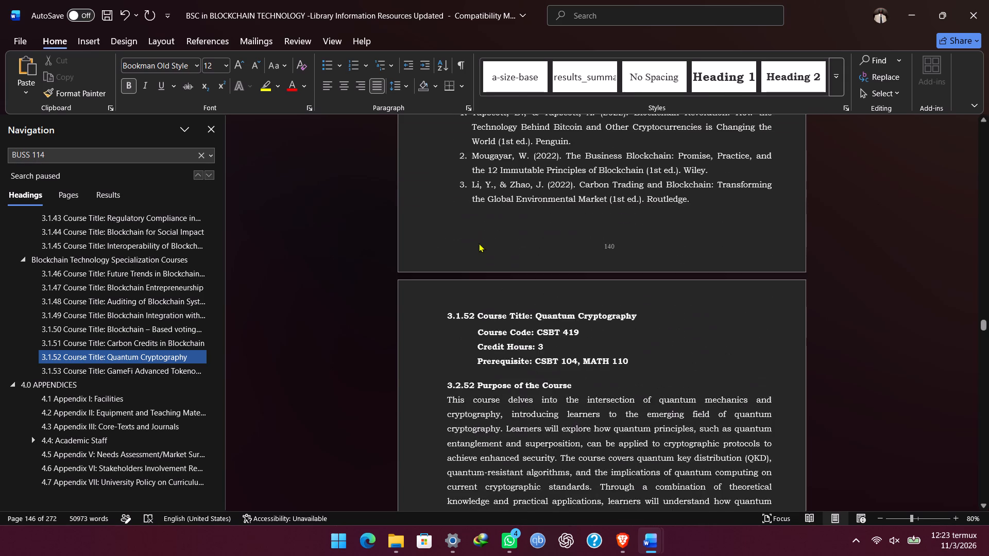
scroll(479, 243, up, 8)
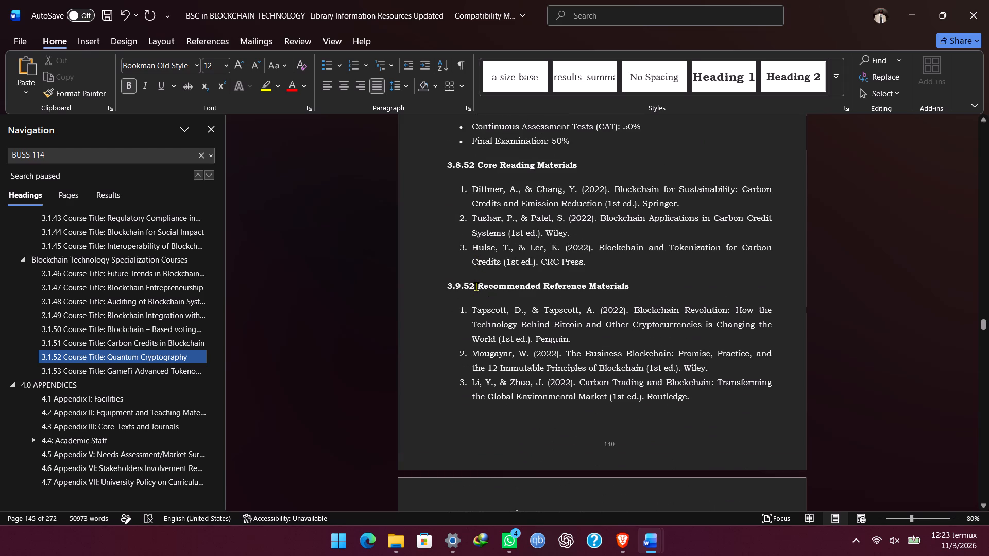
click(474, 286)
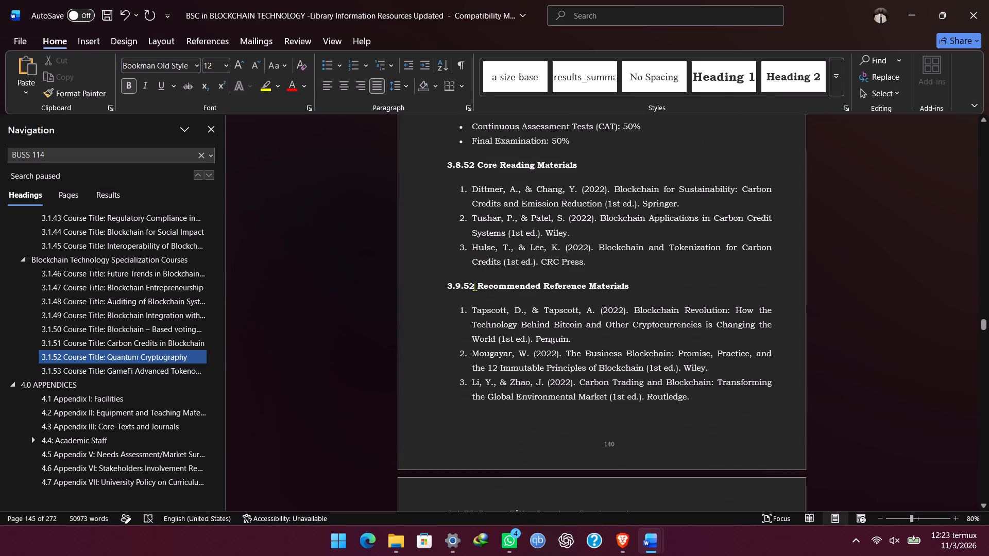
key(BackSpace)
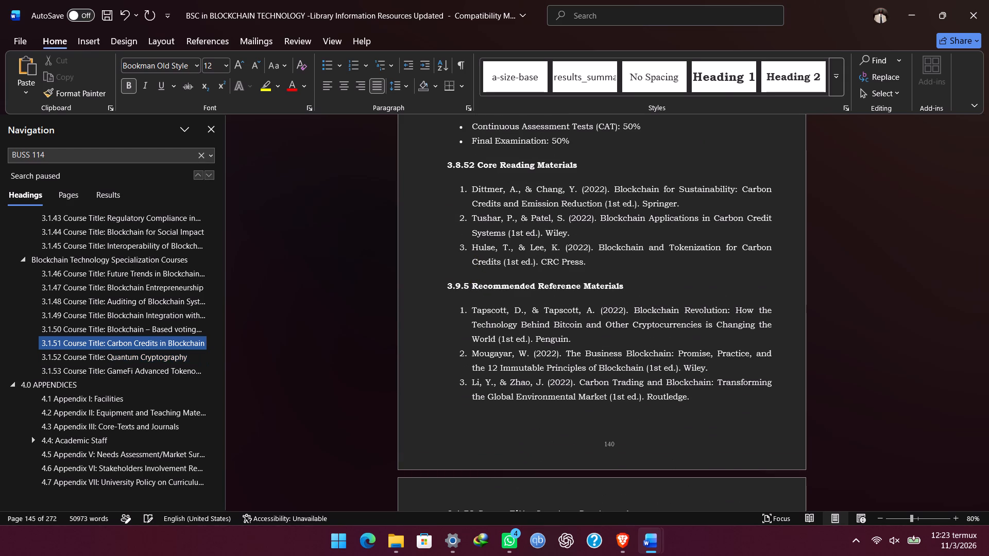
key(1)
Renumber the Core Reading Materials subheading of the Carbon Credits in Blockchain course as 3.8.51.
click(473, 167)
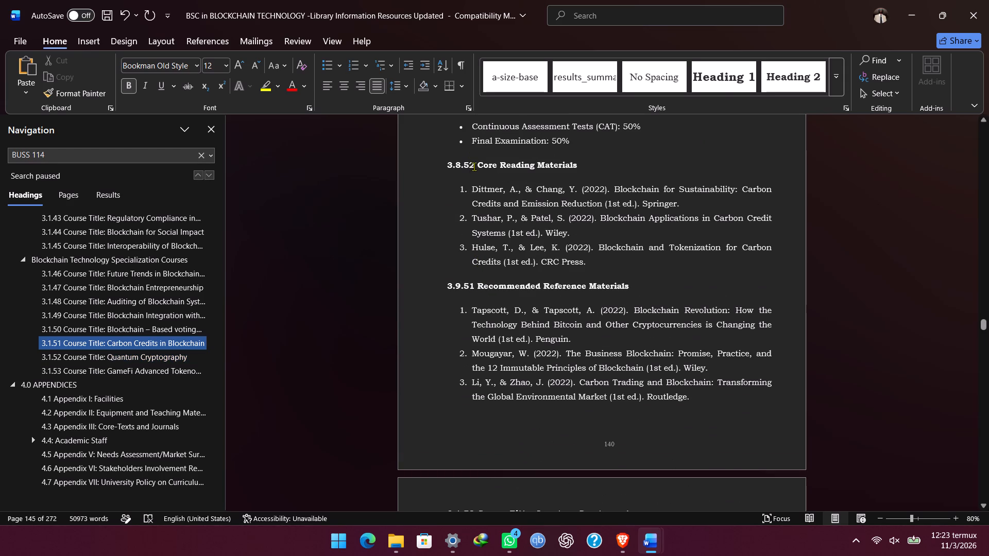
key(BackSpace)
key(1)
Renumber the Course Assessment subheading of the Carbon Credits in Blockchain course as 3.7.51.
scroll(474, 166, up, 4)
click(472, 203)
key(BackSpace)
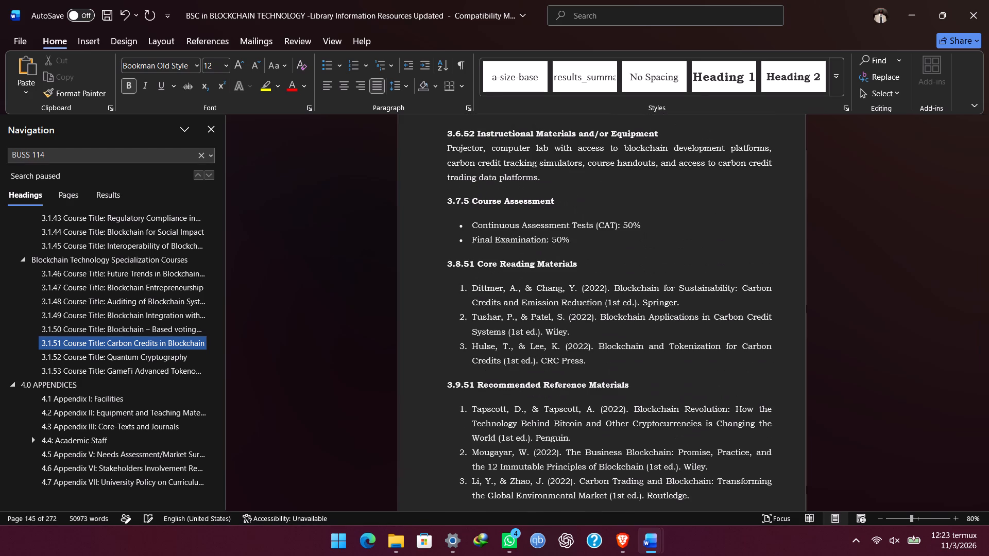
key(1)
Renumber the Instructional Materials and/or Equipment subheading of the Carbon Credits in Blockchain course as 3.6.51.
scroll(485, 189, up, 2)
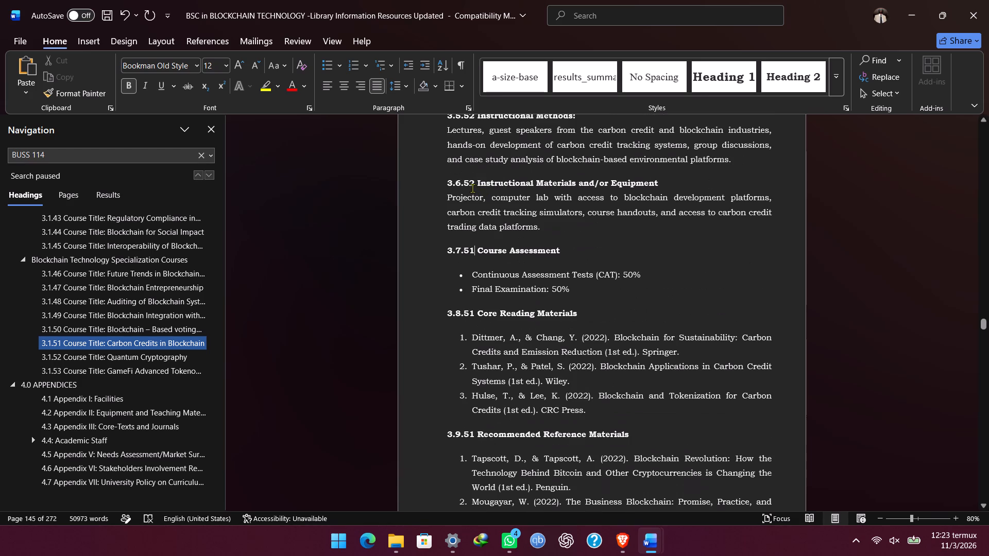
click(473, 182)
key(BackSpace)
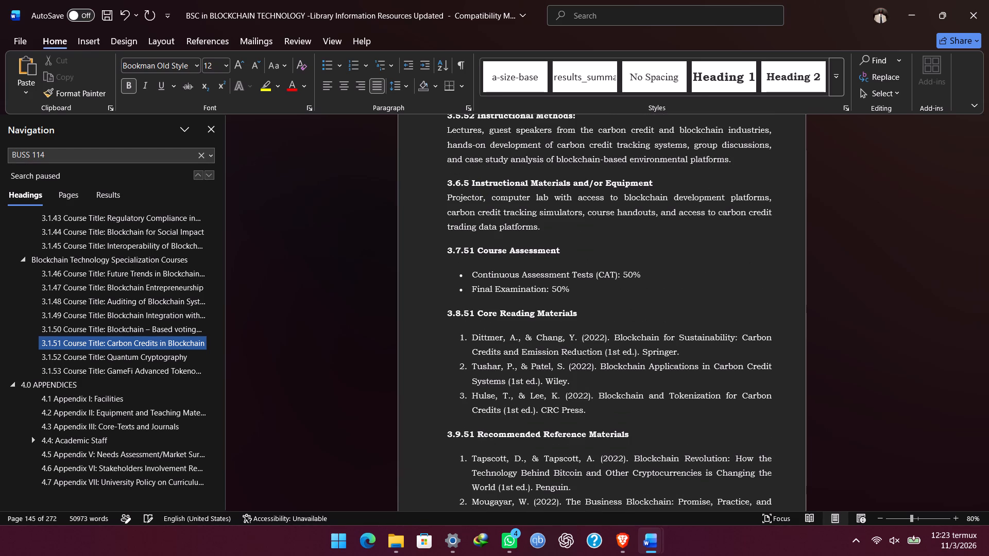
key(1)
Renumber the Instructional Methods subheading of the Carbon Credits in Blockchain course as 3.5.51.
scroll(480, 181, up, 4)
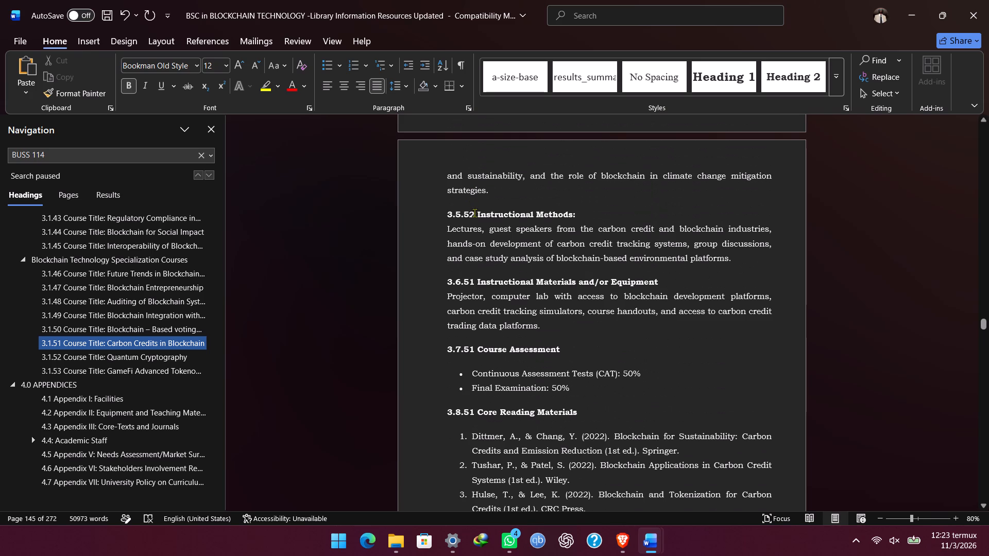
click(474, 213)
key(BackSpace)
key(1)
Renumber the Course Content subheading of the Carbon Credits in Blockchain course as 3.4.51.
scroll(475, 213, up, 9)
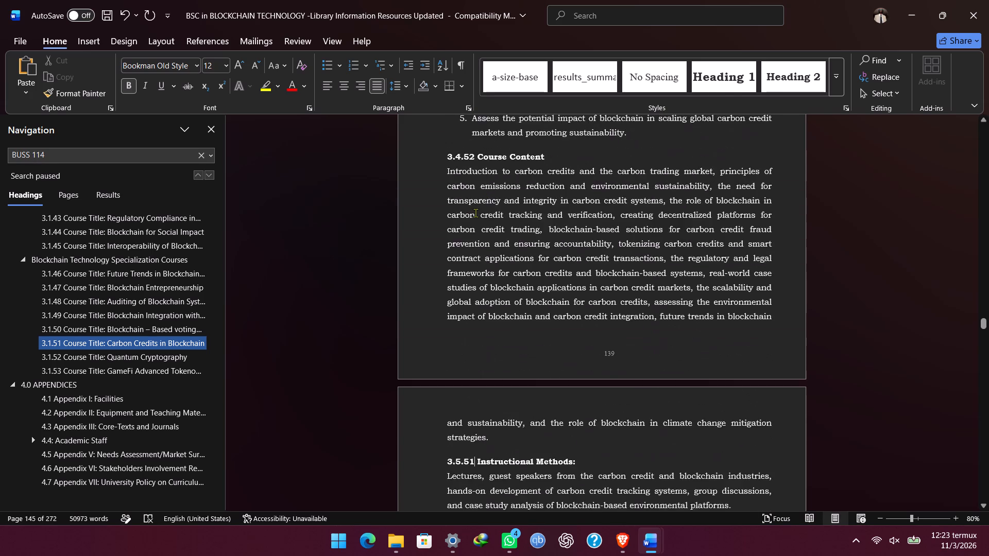
scroll(475, 213, up, 4)
click(473, 229)
key(BackSpace)
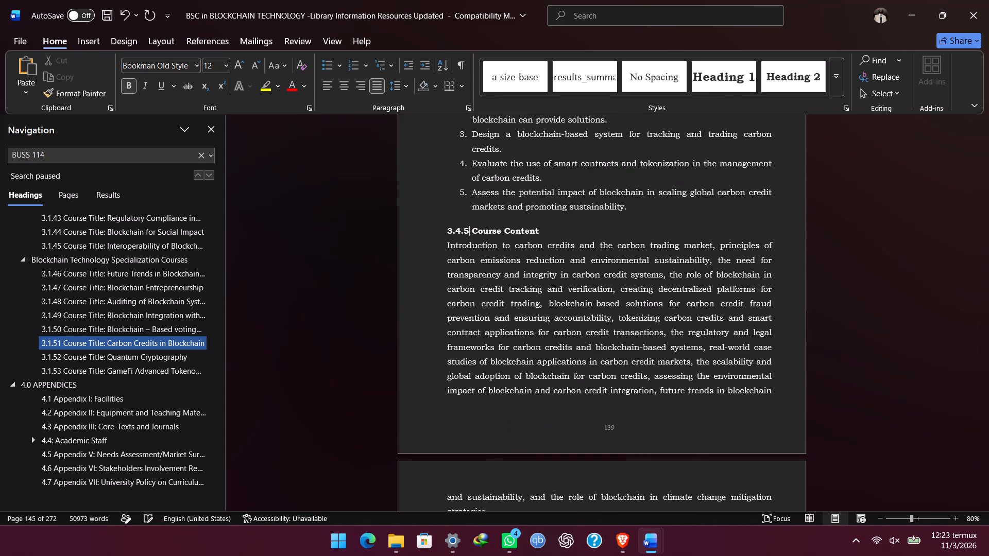
key(1)
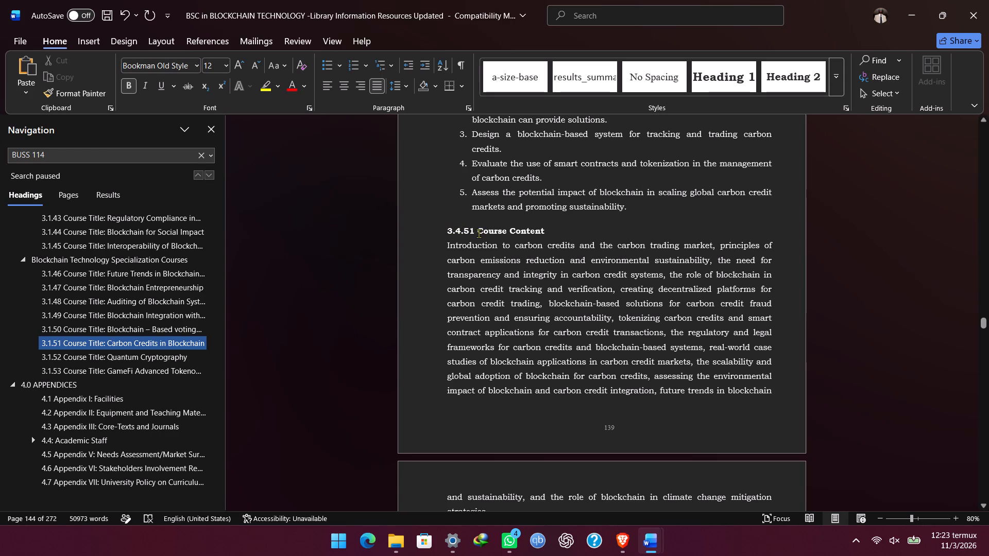
Renumber the Expected Learning Outcomes subheading of the Carbon Credits in Blockchain course as 3.3.51.
scroll(474, 236, up, 6)
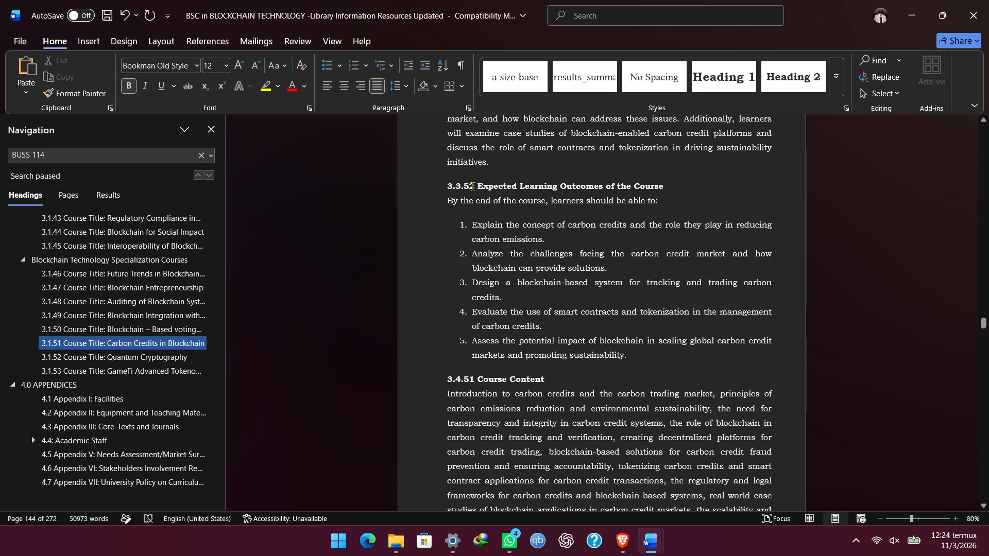
click(475, 186)
key(BackSpace)
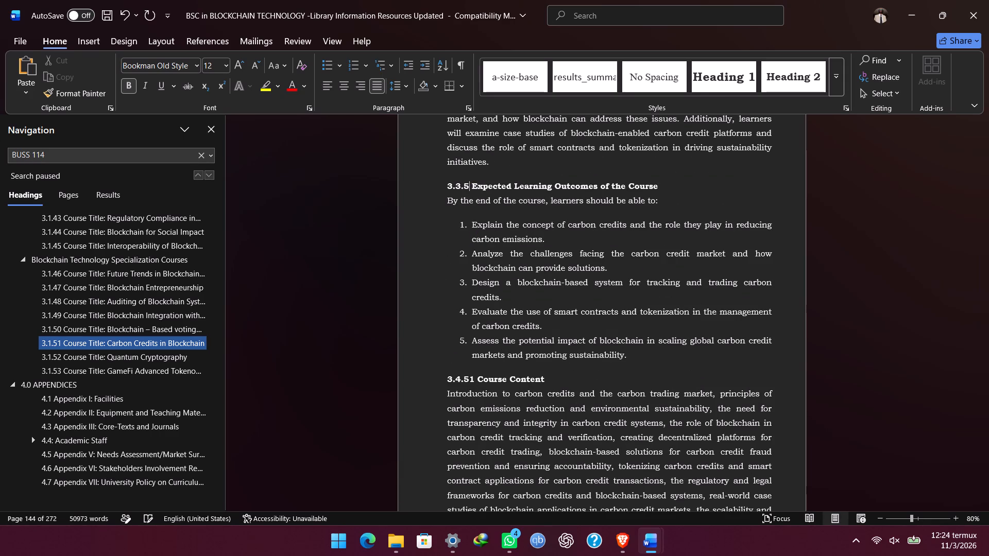
key(1)
Renumber the Purpose of the Course subheading of the Carbon Credits in Blockchain course as 3.2.51.
scroll(475, 186, up, 11)
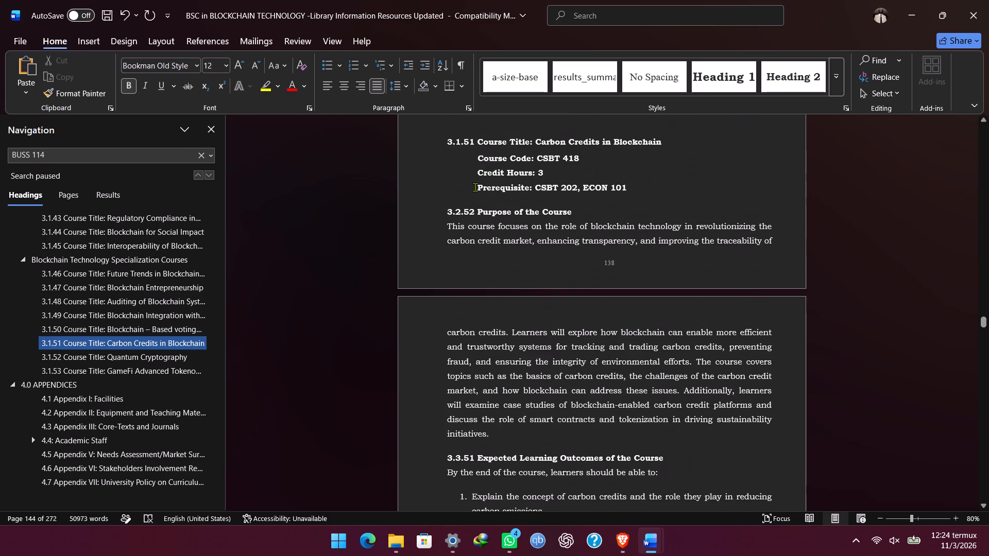
click(474, 211)
key(BackSpace)
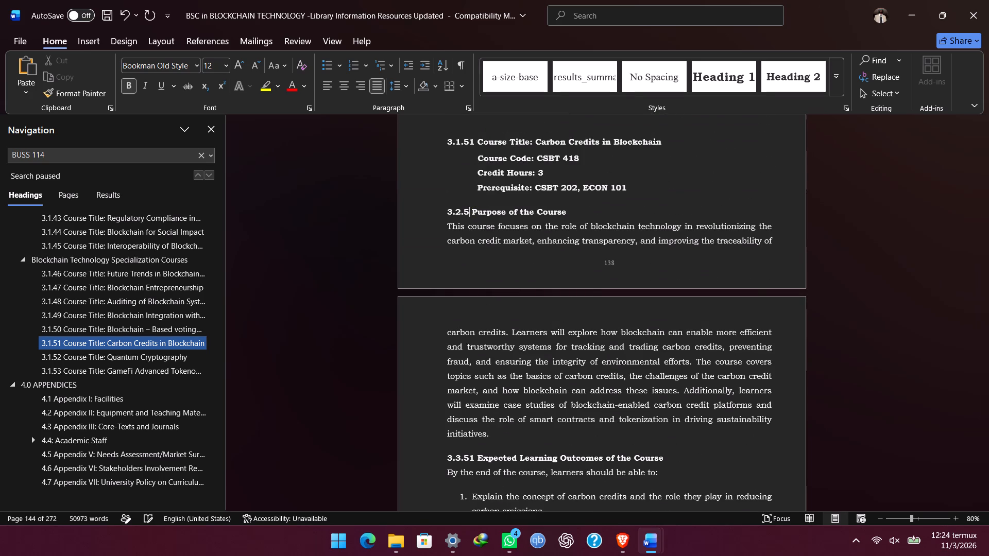
key(1)
Renumber the Recommended Reference Materials subheading of the Blockchain-Based voting course as 3.9.50.
scroll(473, 203, up, 9)
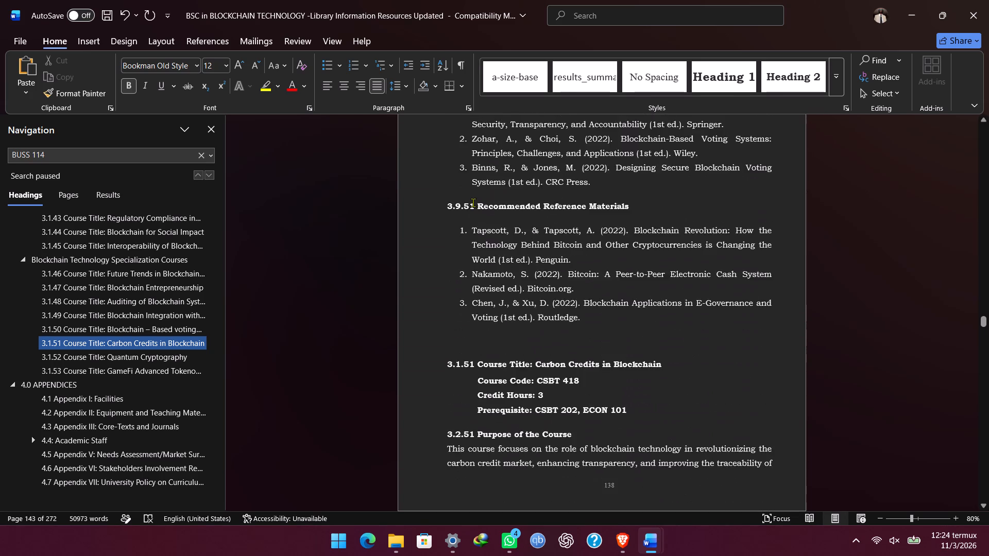
scroll(473, 202, up, 2)
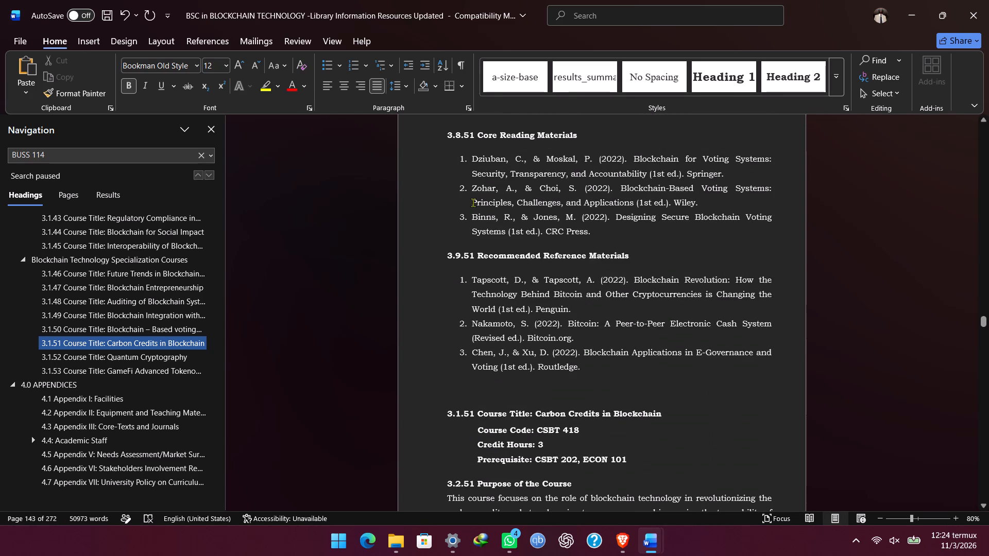
scroll(473, 202, down, 5)
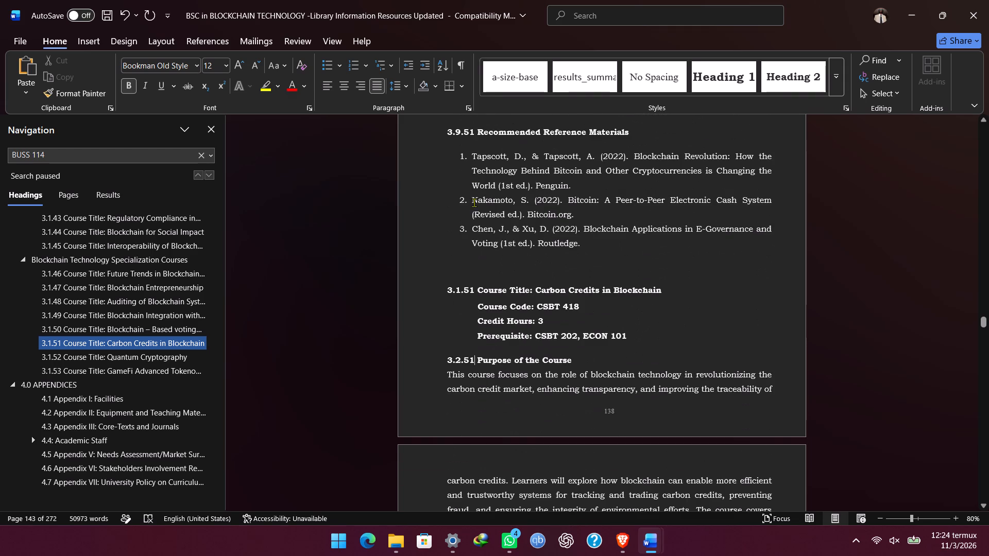
scroll(469, 296, up, 2)
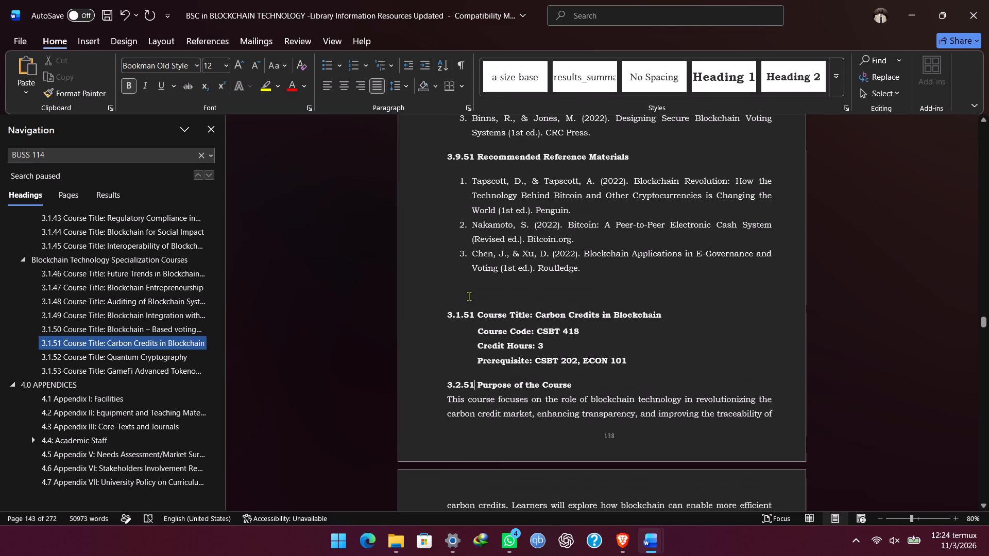
click(474, 184)
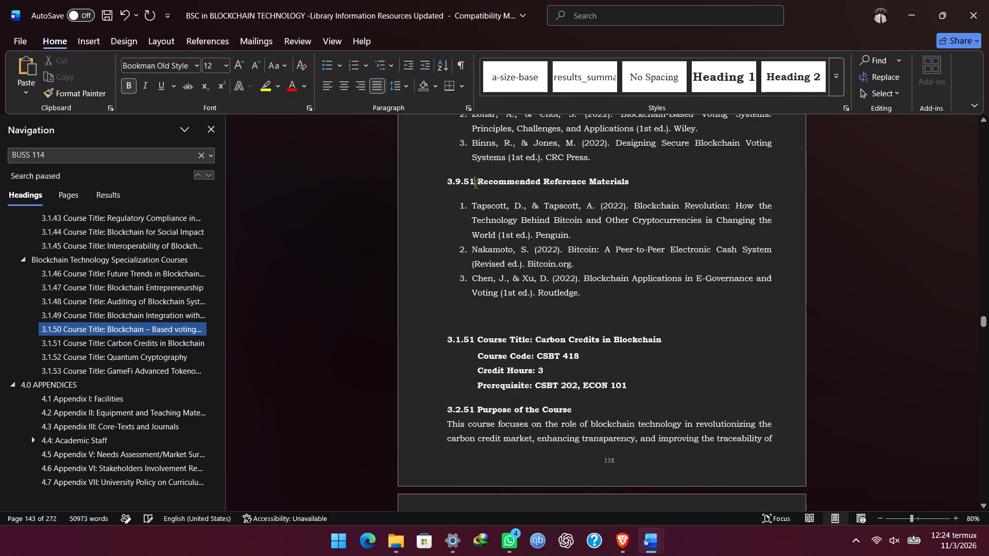
key(BackSpace)
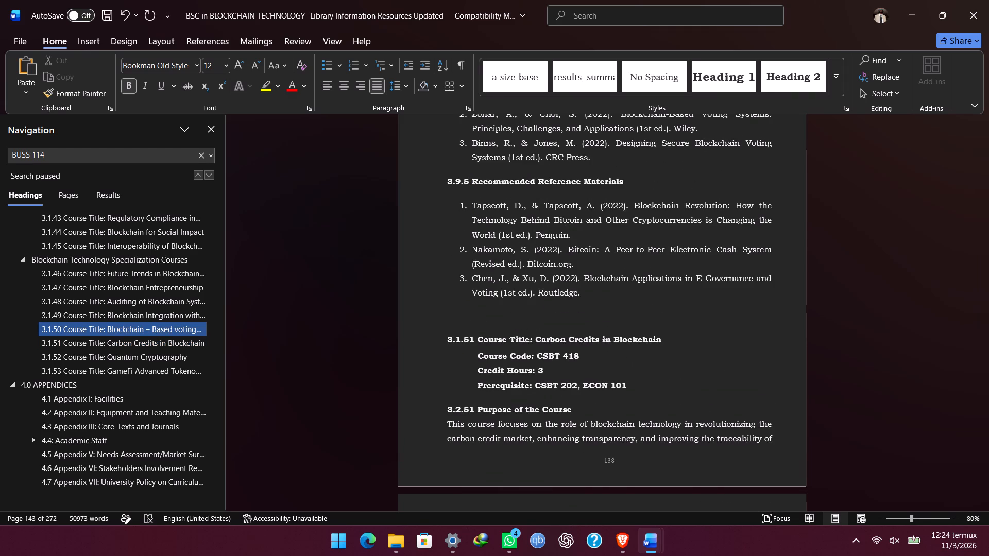
key(0)
Renumber the Core Reading Materials subheading of the Blockchain-Based voting course as 3.8.50.
scroll(475, 184, up, 4)
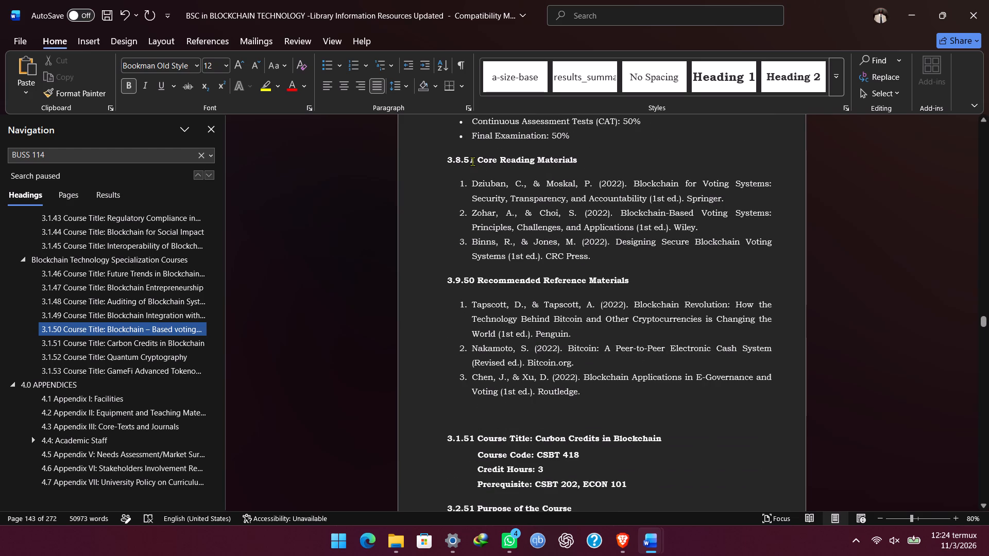
click(472, 161)
key(BackSpace)
key(0)
Renumber the Course Assessment subheading of the Blockchain-Based voting course as 3.7.50.
scroll(479, 160, up, 2)
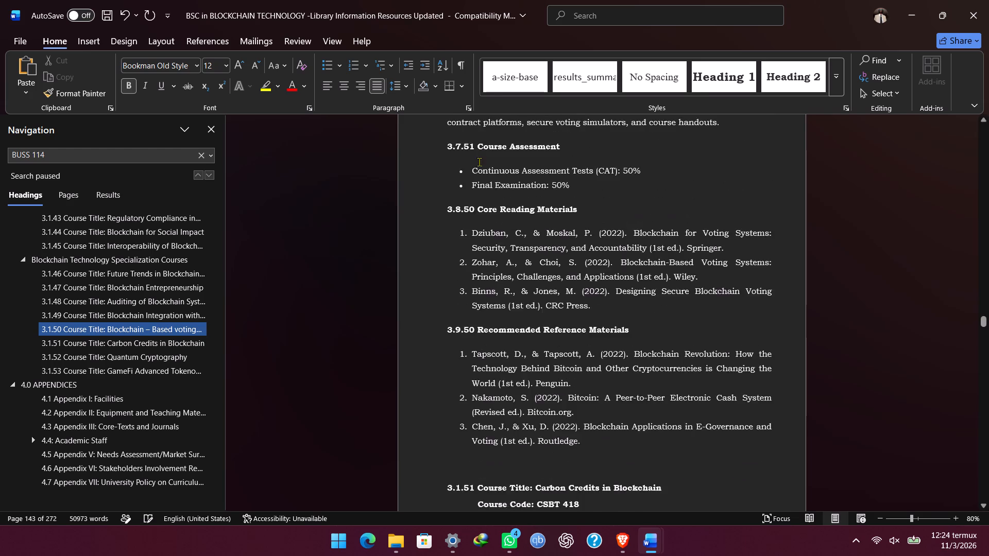
scroll(479, 162, up, 1)
click(475, 170)
key(BackSpace)
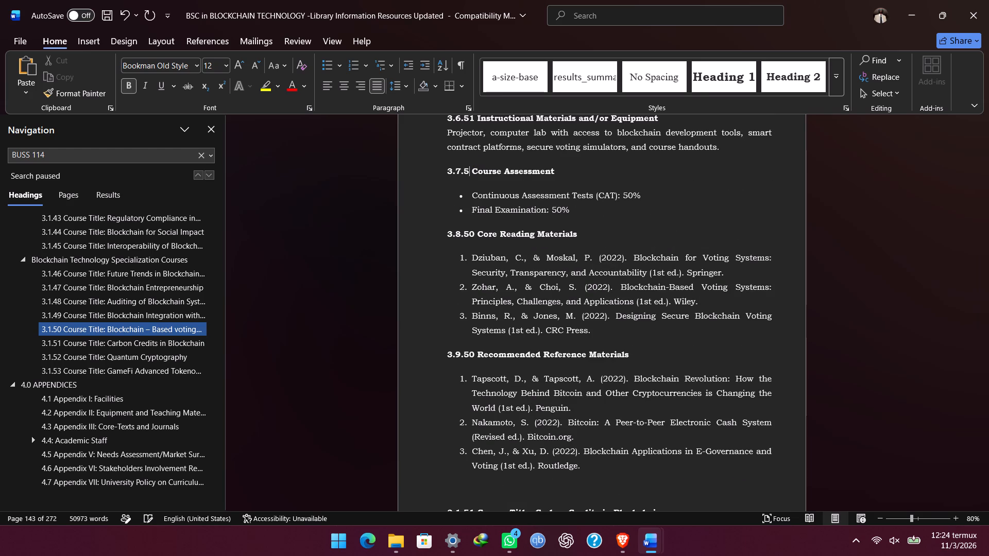
key(0)
Renumber the Instructional Materials and/or Equipment subheading of the Blockchain-Based voting course as 3.6.50.
scroll(475, 170, up, 3)
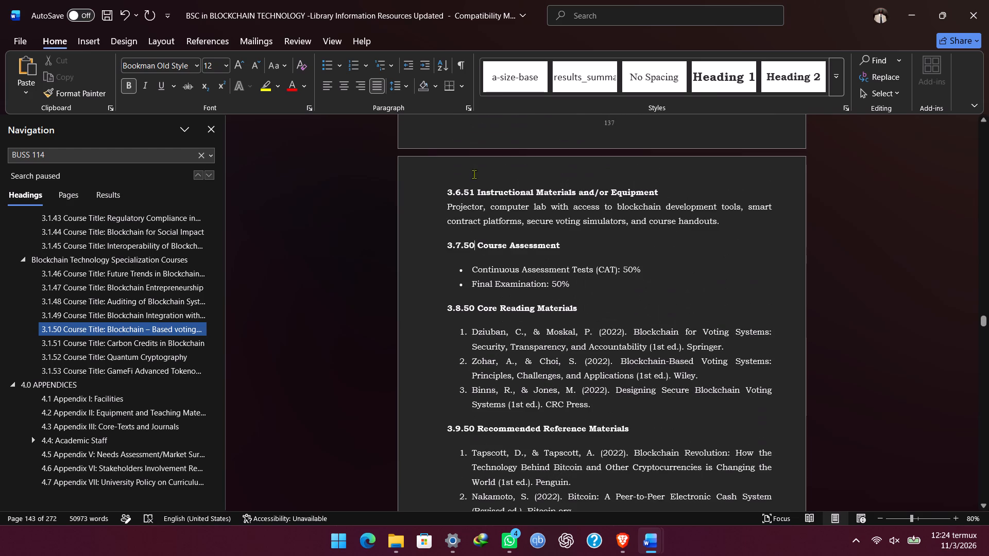
click(475, 192)
key(BackSpace)
key(0)
Renumber the Instructional Methods subheading of the Blockchain-Based voting course as 3.5.50.
scroll(482, 188, up, 4)
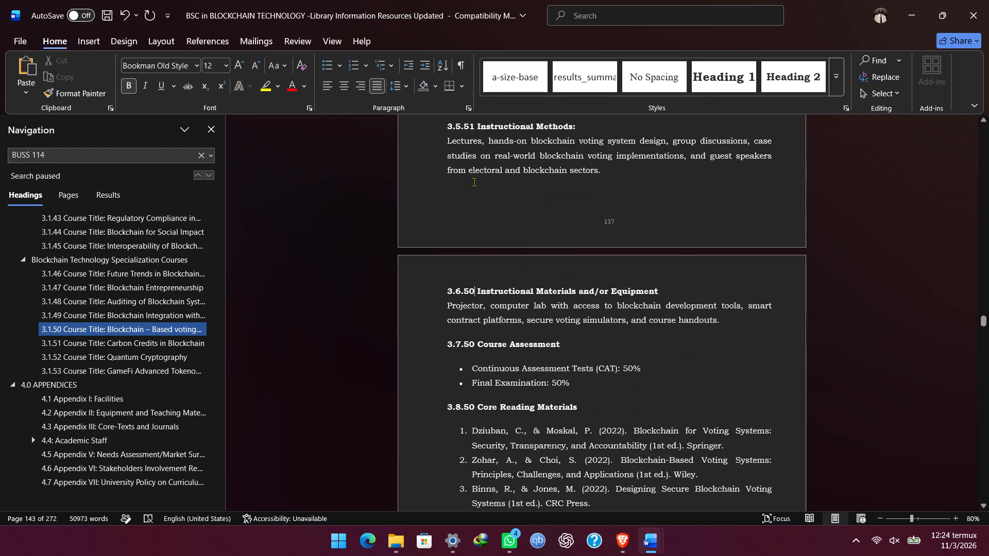
scroll(474, 182, up, 2)
click(475, 175)
key(BackSpace)
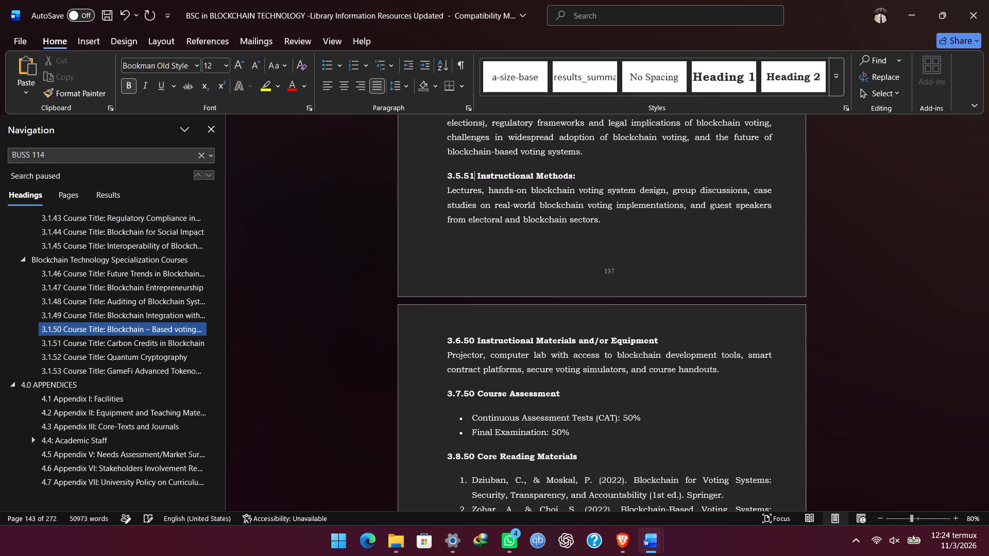
key(0)
Renumber the Course Content subheading of the Blockchain-Based voting course as 3.4.50.
scroll(475, 175, up, 4)
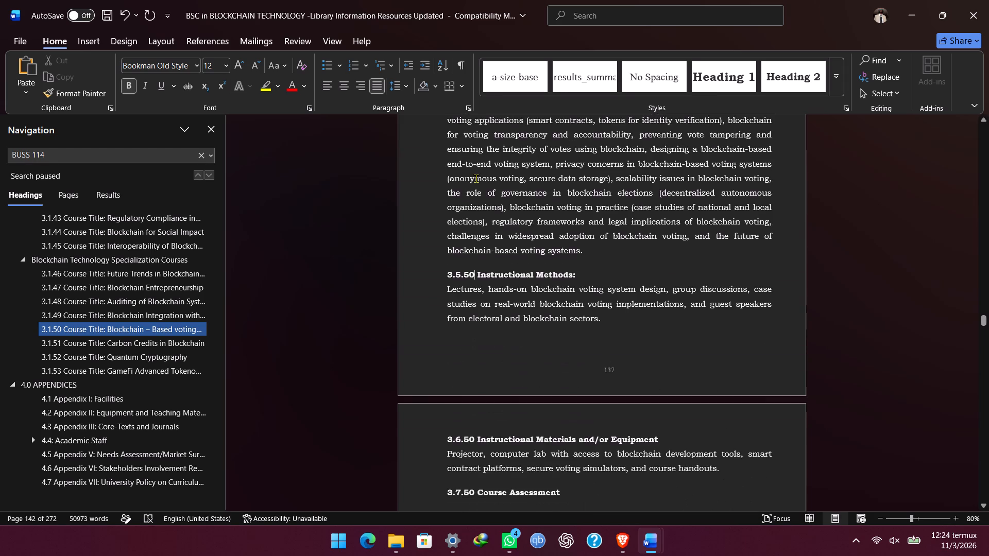
scroll(476, 178, up, 6)
click(475, 196)
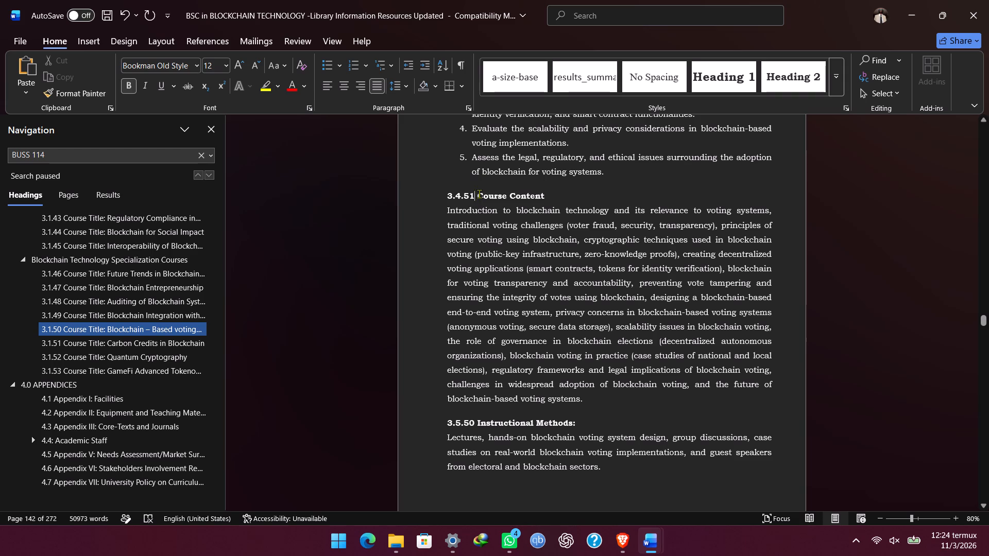
key(BackSpace)
key(0)
Renumber the Expected Learning Outcomes subheading of the Blockchain-Based voting course as 3.3.50.
scroll(479, 194, up, 8)
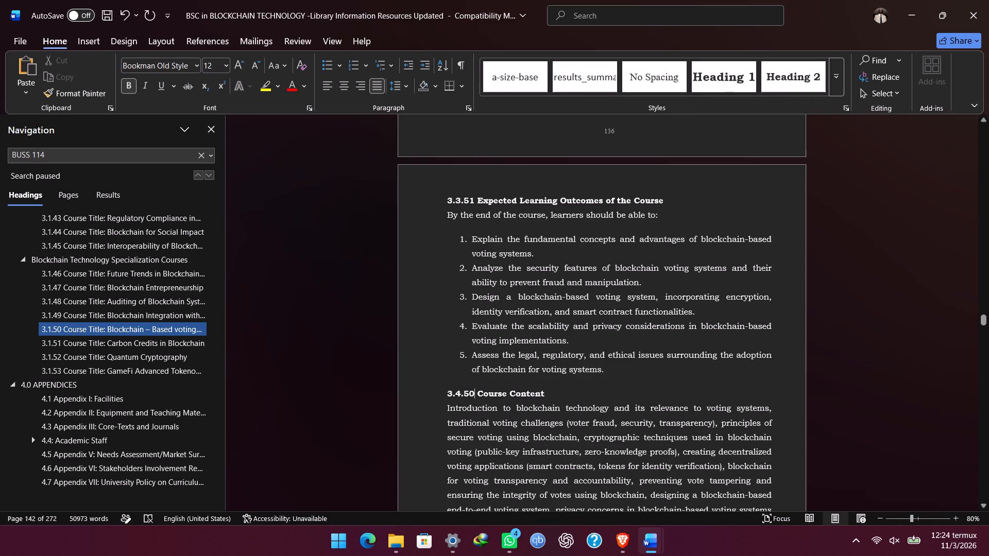
click(473, 202)
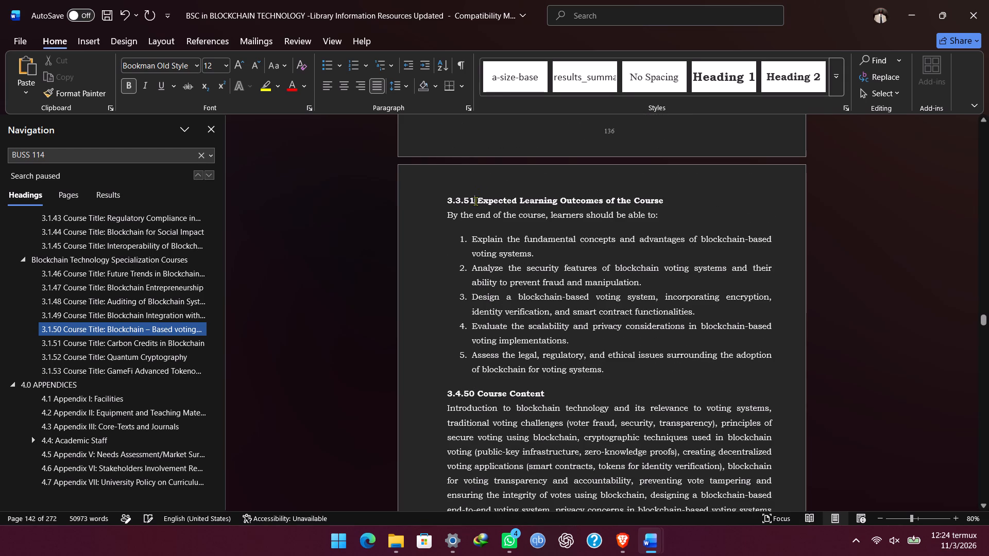
key(BackSpace)
key(0)
Renumber the Purpose of the Course subheading of the Blockchain-Based voting course as 3.2.50.
scroll(475, 201, up, 7)
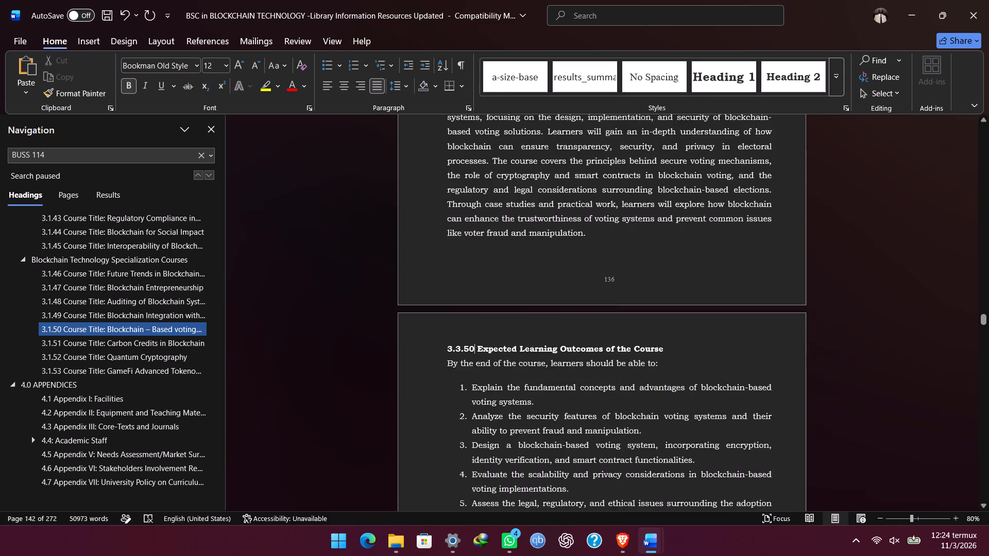
scroll(475, 201, up, 6)
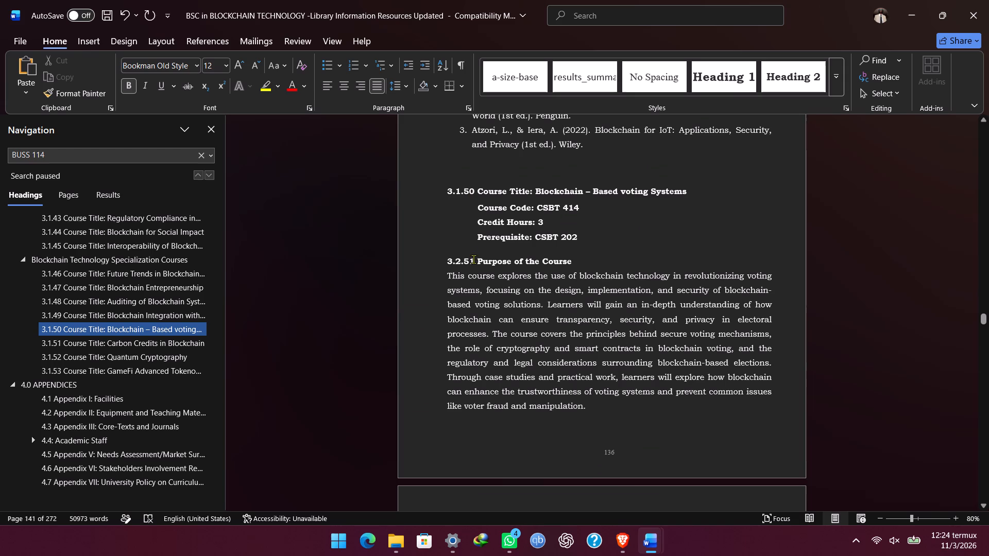
click(473, 263)
key(BackSpace)
key(0)
Renumber the Recommended Reference Materials subheading of the Blockchain Integration with IoT course as 3.9.49.
scroll(473, 236, up, 3)
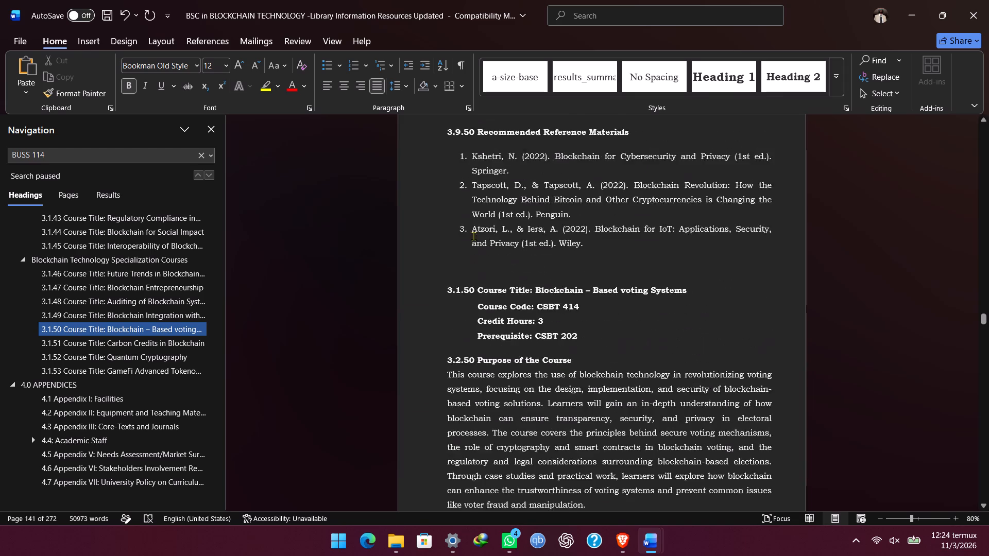
scroll(473, 236, up, 5)
click(474, 231)
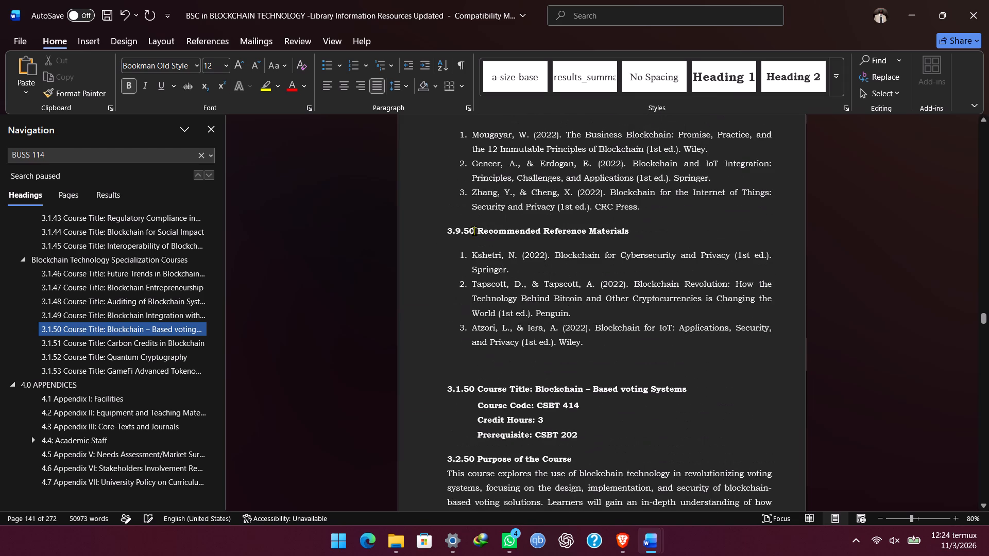
key(BackSpace)
key(BackSpace)
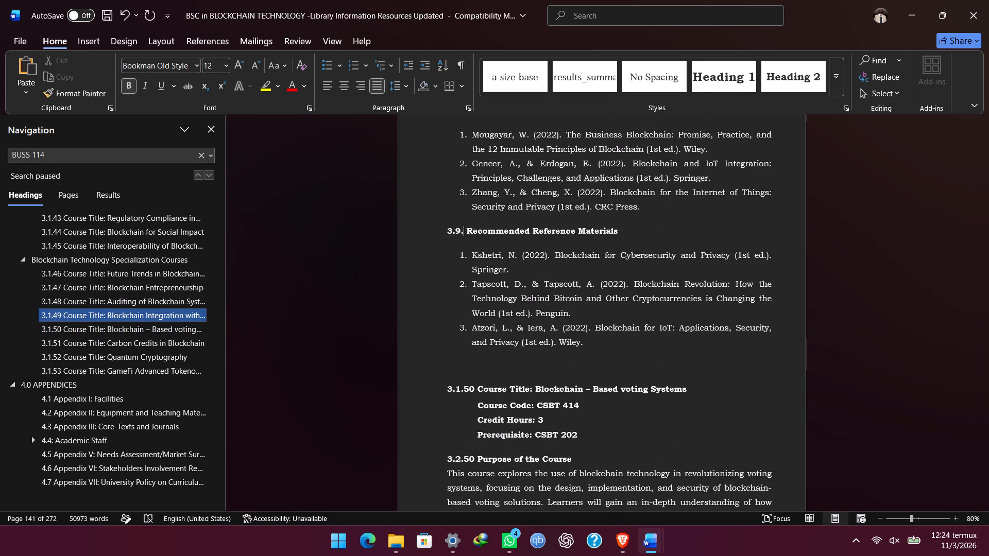
text(49)
Renumber the Core Reading Materials subheading of the Blockchain Integration with IoT course as 3.8.49.
scroll(473, 227, up, 4)
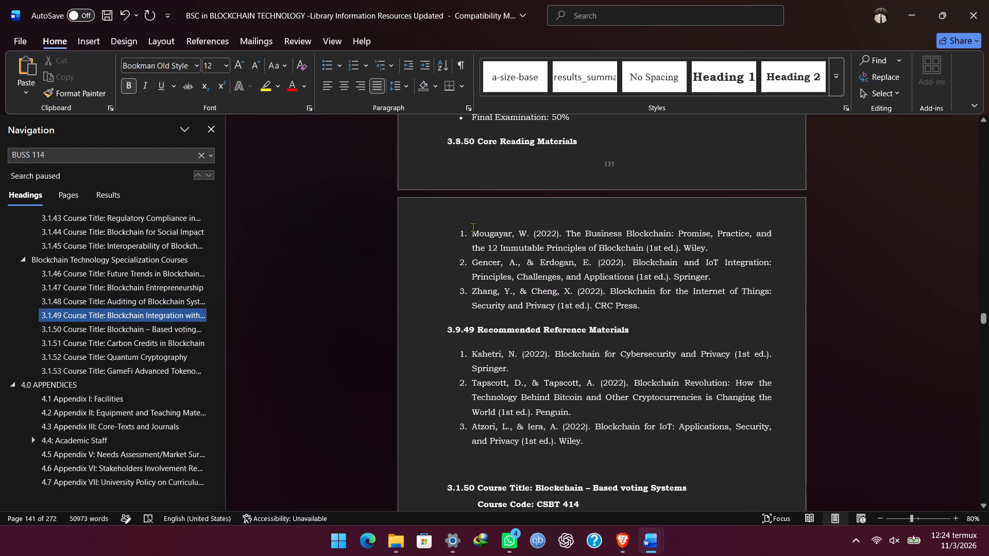
scroll(473, 227, up, 3)
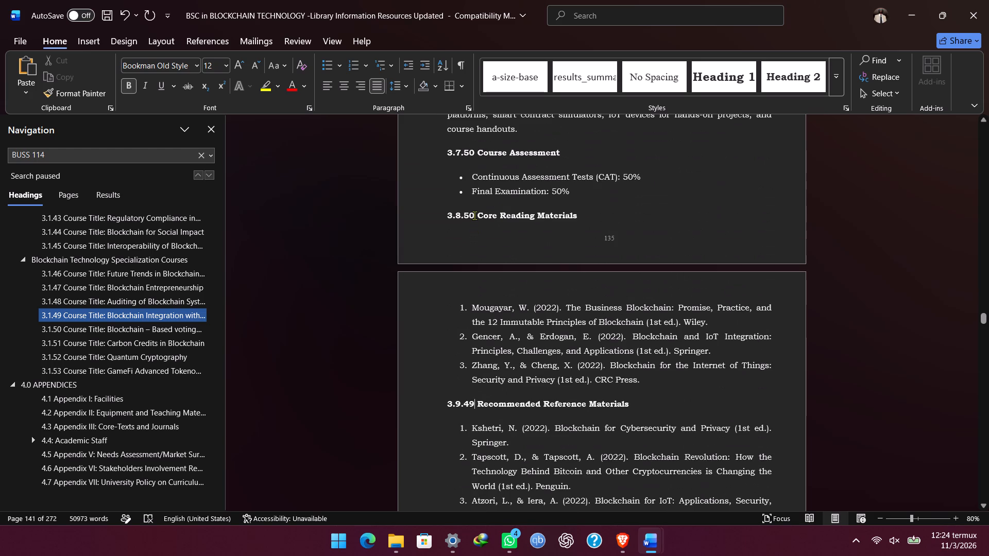
click(474, 215)
key(BackSpace)
key(BackSpace)
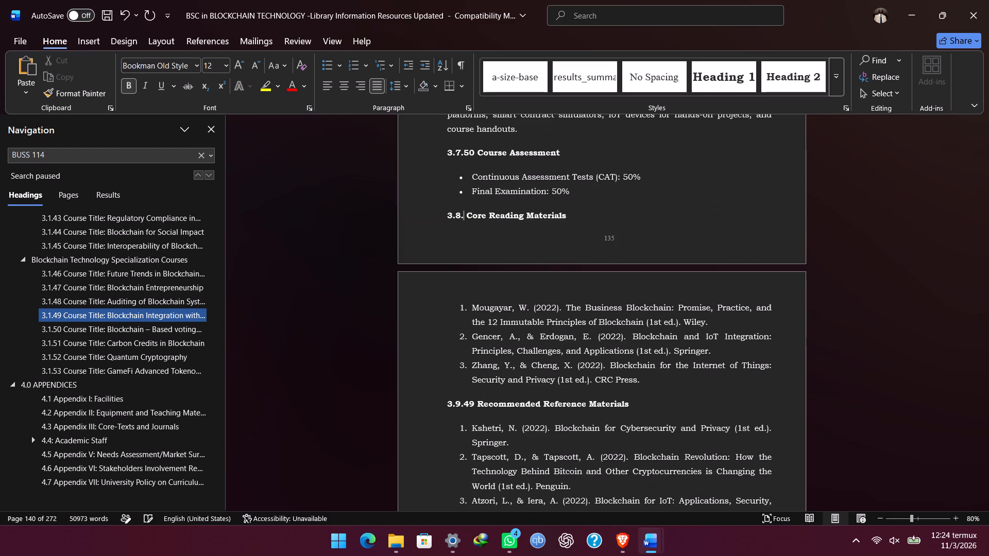
text(49)
Renumber the Course Assessment subheading of the Blockchain Integration with IoT course as 3.7.49.
scroll(476, 181, up, 2)
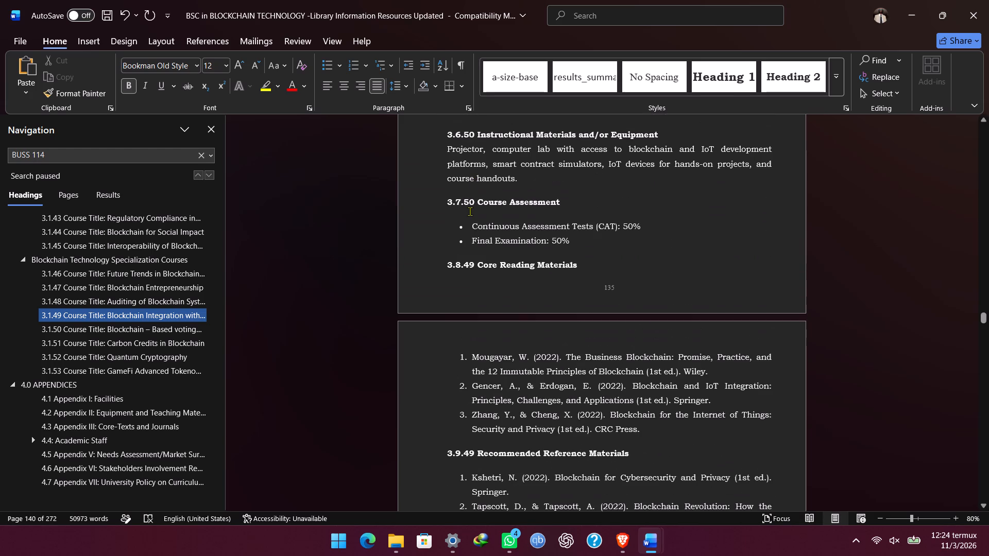
click(474, 204)
key(BackSpace)
key(BackSpace)
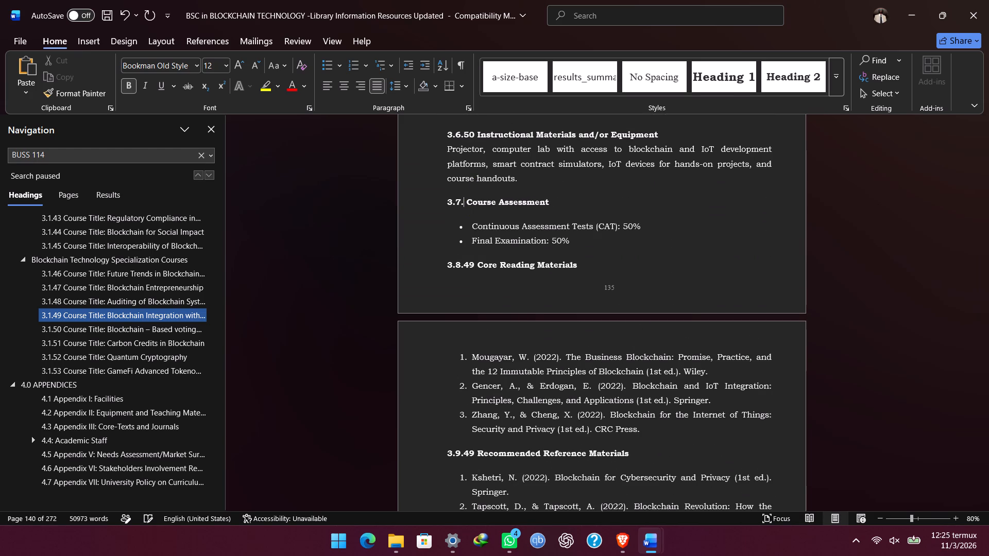
text(49)
Renumber the Instructional Materials and/or Equipment subheading of the Blockchain Integration with IoT course as 3.6.49.
scroll(474, 201, up, 3)
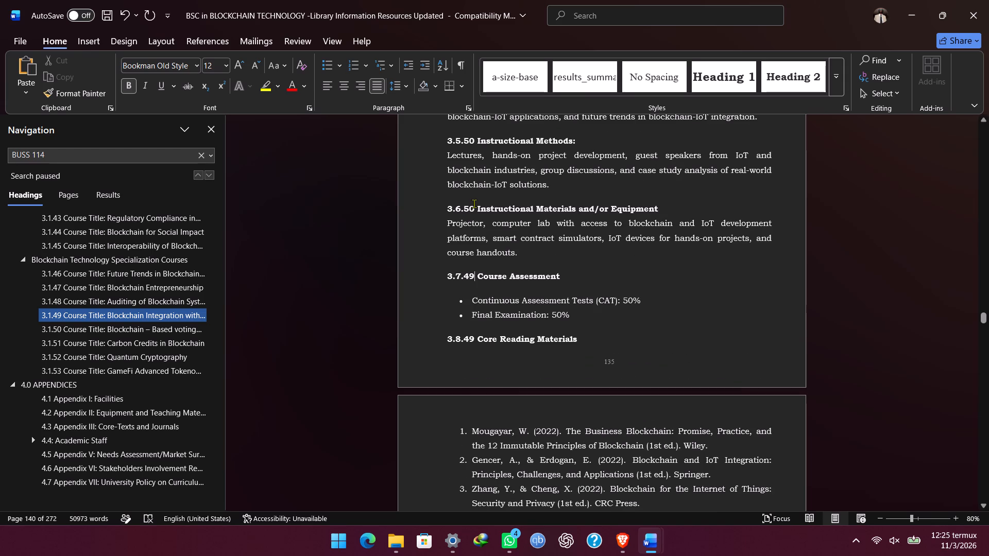
click(474, 203)
click(473, 209)
key(BackSpace)
key(BackSpace)
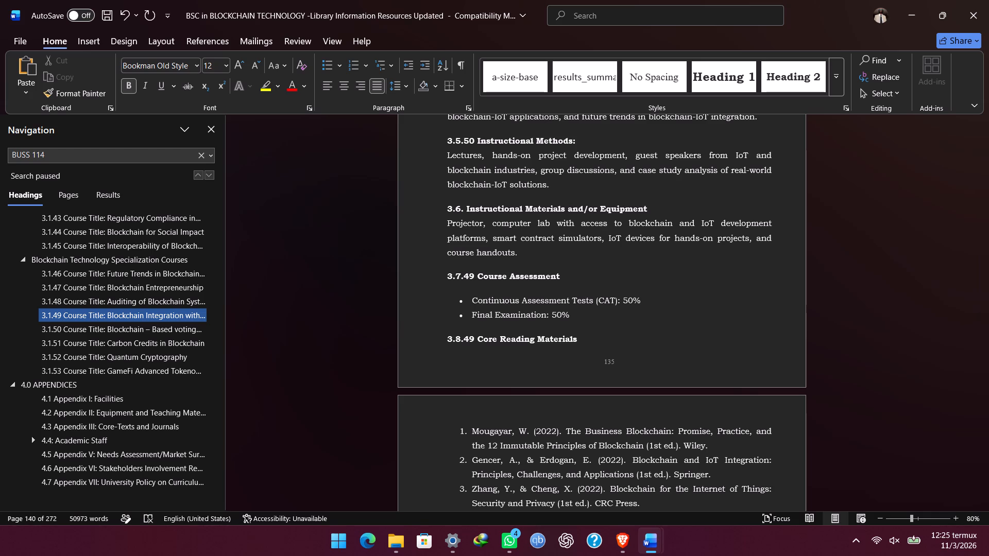
text(49)
Renumber the Instructional Methods subheading of the Blockchain Integration with IoT course as 3.5.49.
scroll(479, 209, up, 3)
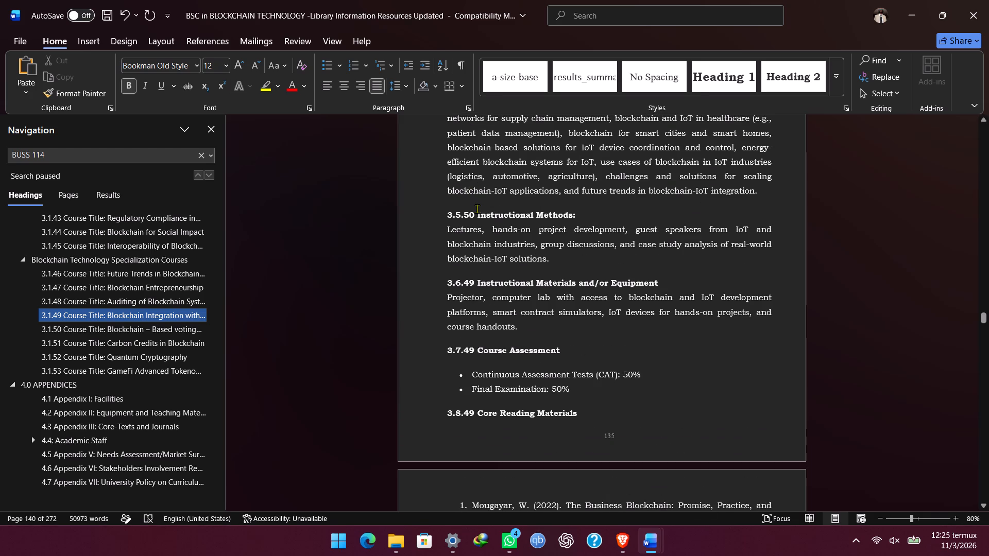
click(475, 214)
key(BackSpace)
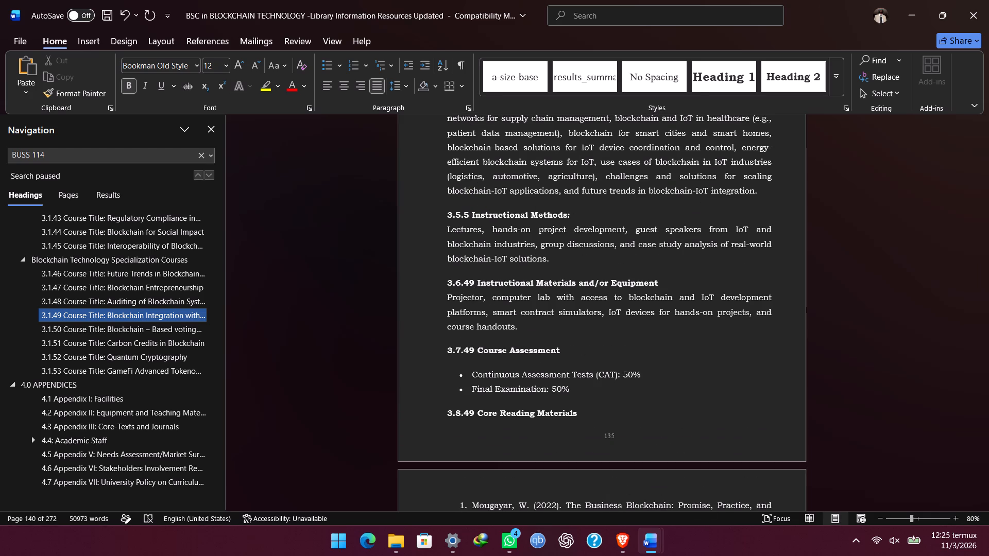
key(BackSpace)
text(49)
Renumber the Course Content subheading of the Blockchain Integration with IoT course as 3.4.49.
scroll(486, 203, up, 2)
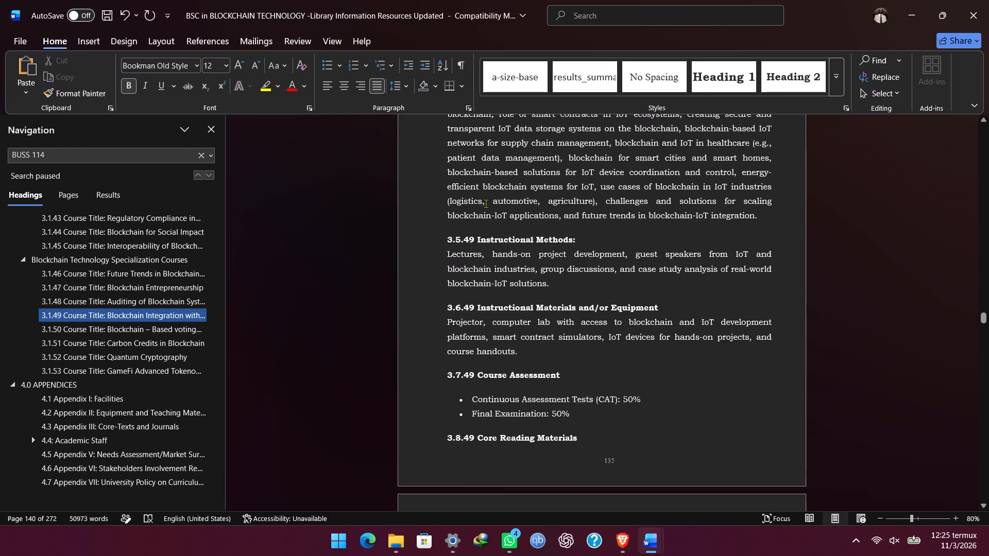
scroll(486, 203, up, 2)
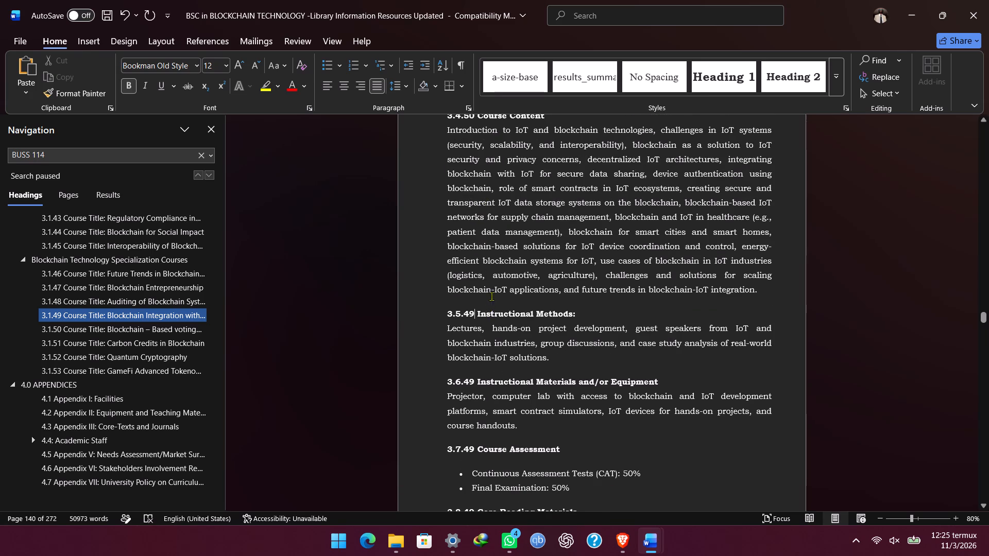
scroll(491, 296, up, 4)
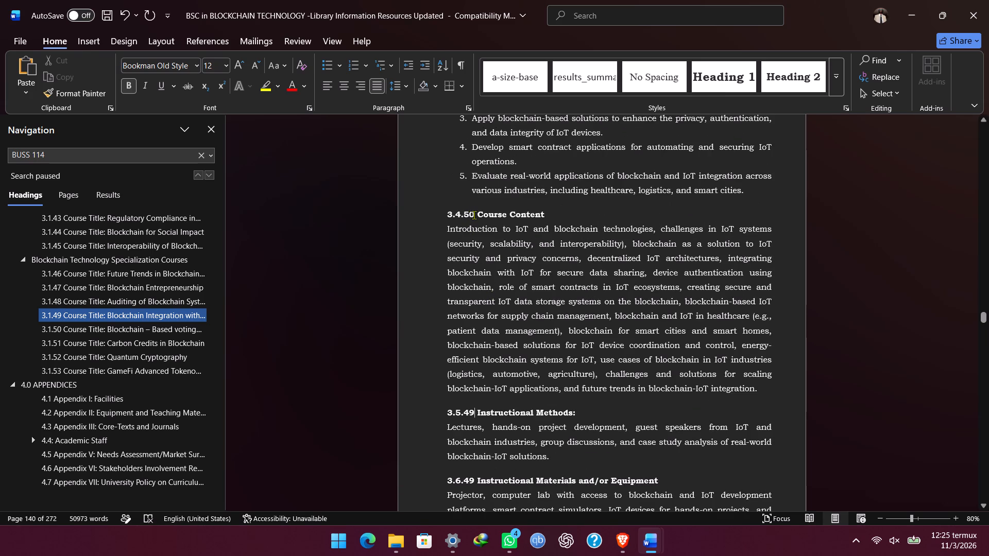
click(474, 215)
key(BackSpace)
key(BackSpace)
text(49)
Renumber the Expected Learning Outcomes subheading of the Blockchain Integration with IoT course as 3.3.49.
scroll(473, 215, up, 12)
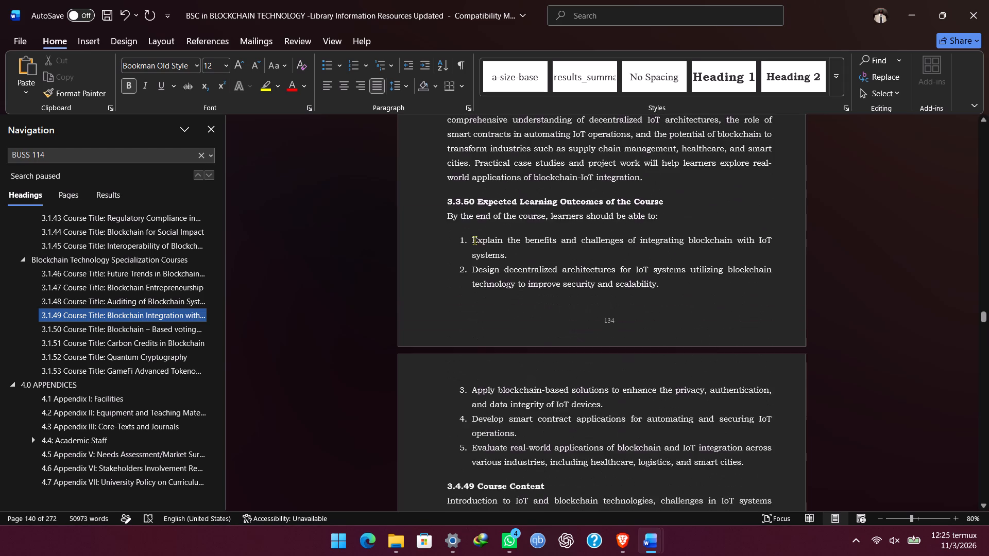
click(474, 228)
key(BackSpace)
key(BackSpace)
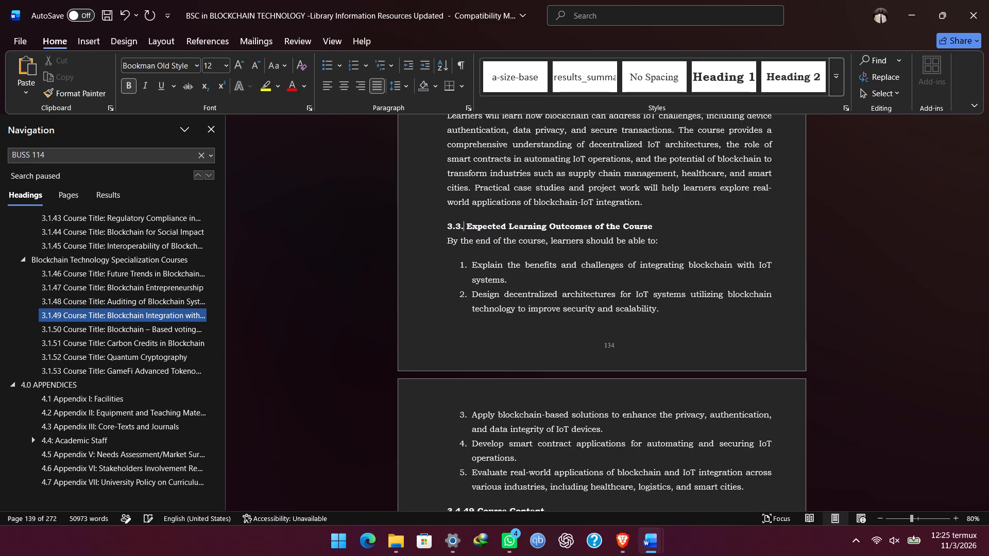
text(49)
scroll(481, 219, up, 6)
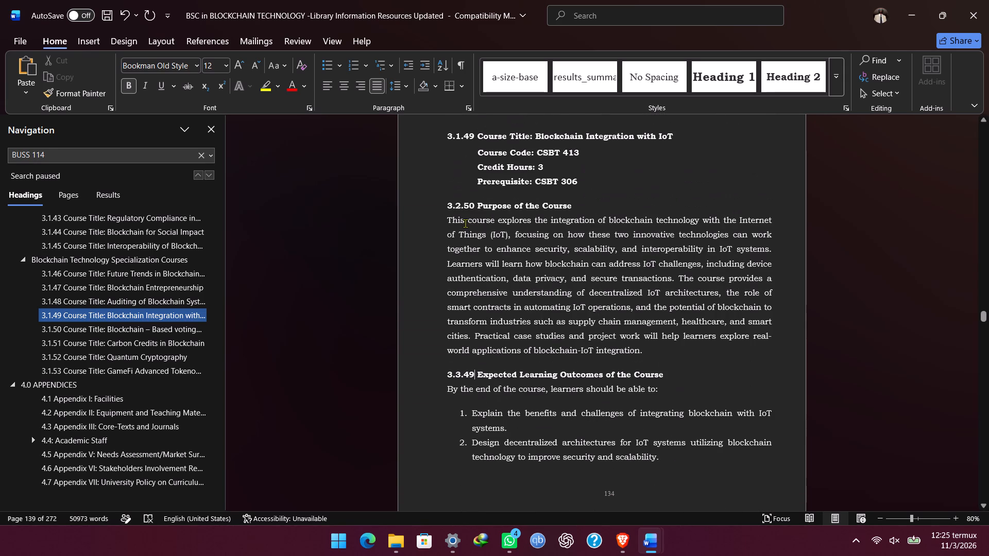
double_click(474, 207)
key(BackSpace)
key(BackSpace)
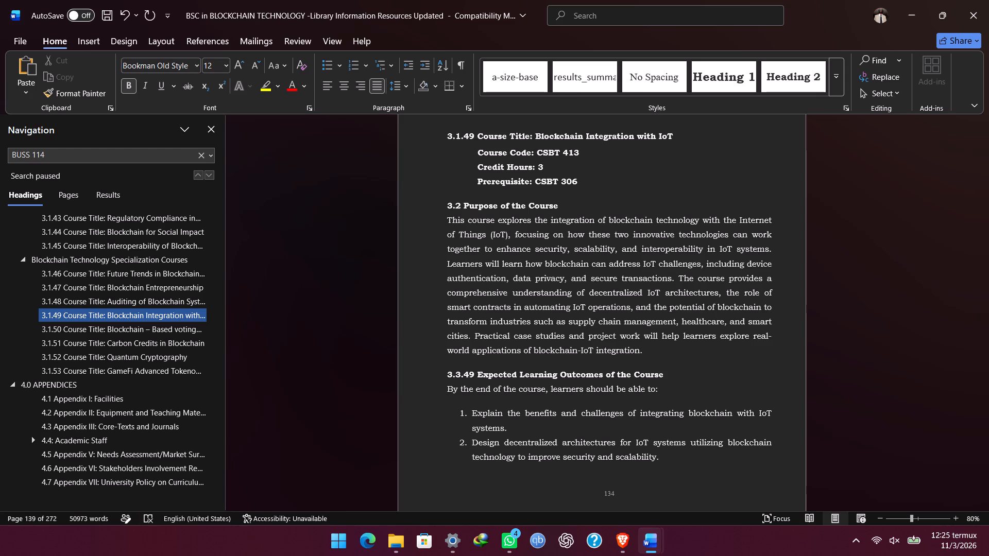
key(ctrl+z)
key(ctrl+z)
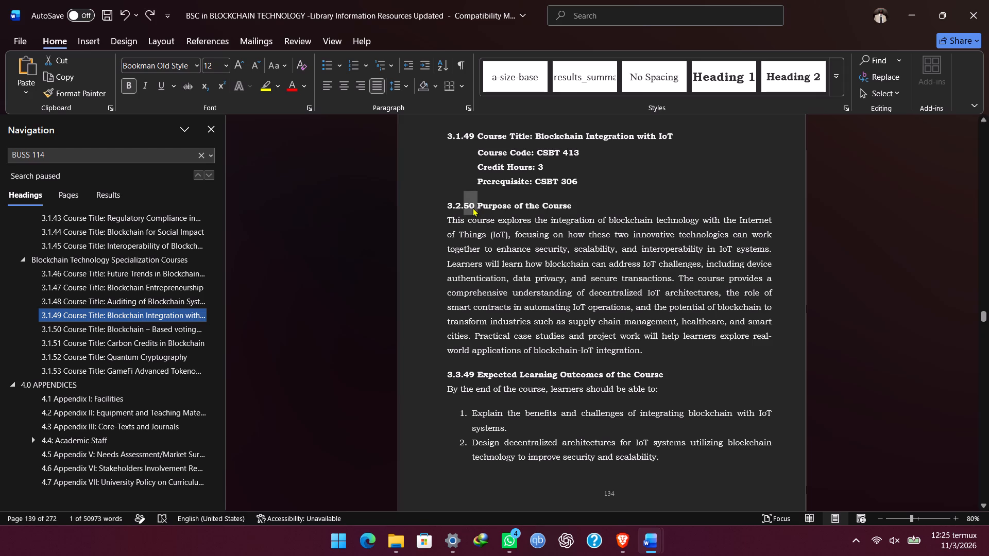
Renumber the Purpose of the Course subheading of the Blockchain Integration with IoT course as 3.2.49.
click(473, 204)
key(BackSpace)
key(BackSpace)
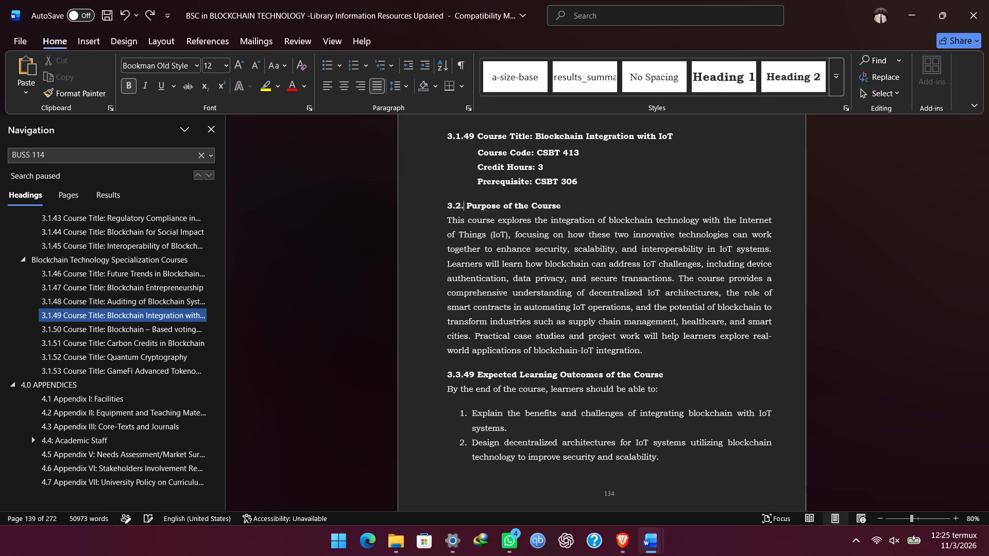
text(49)
Renumber the Recommended Reference Materials subheading of the Auditing of Blockchain Systems course as 3.9.48.
scroll(474, 208, up, 4)
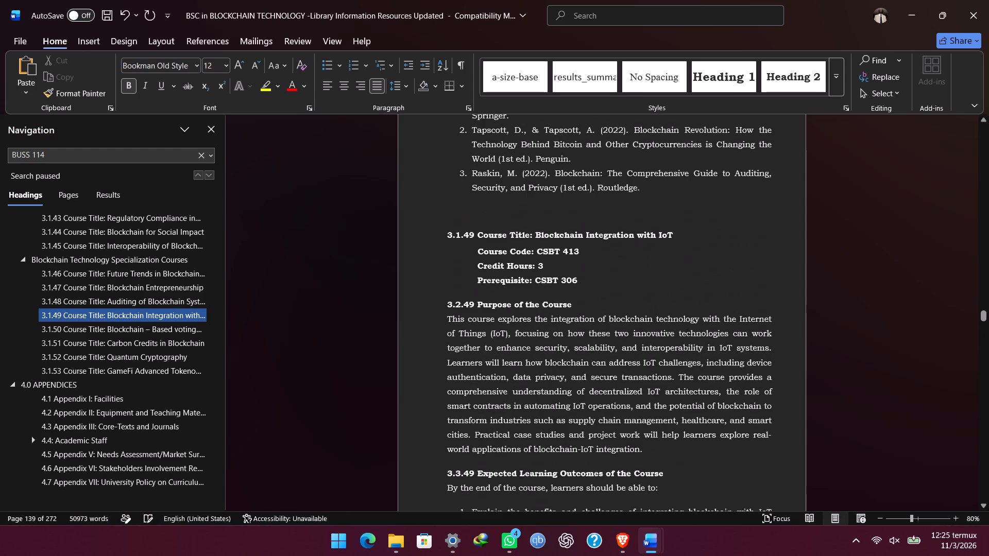
scroll(474, 208, up, 5)
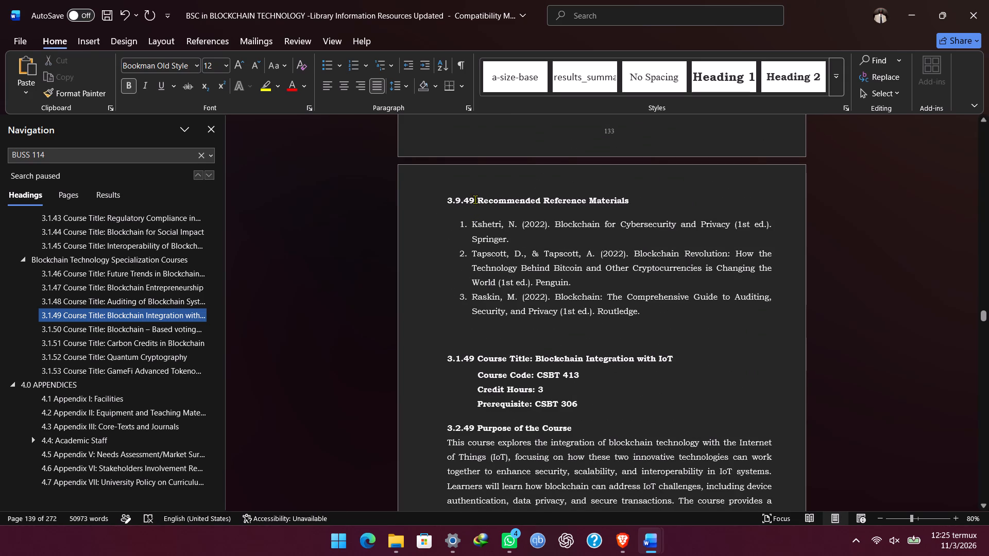
click(475, 199)
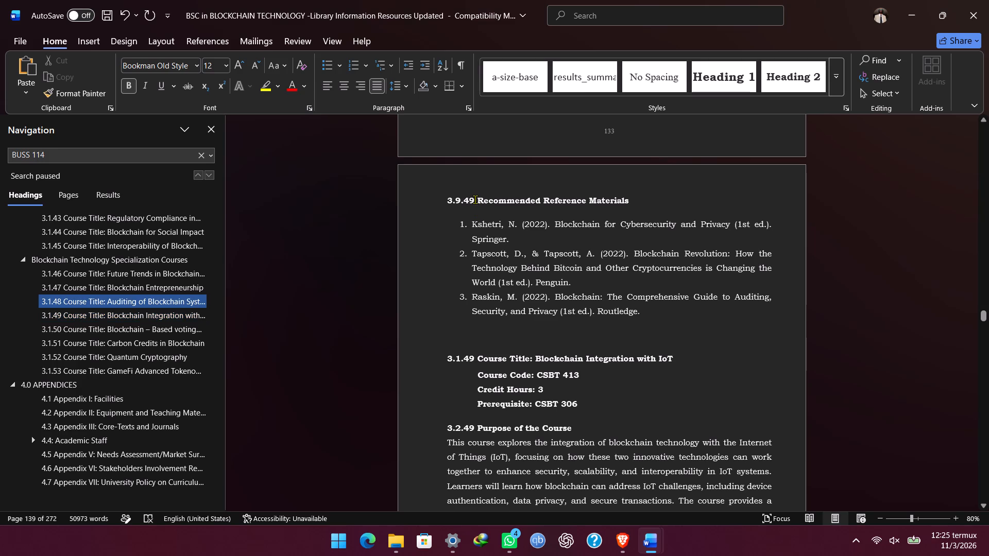
key(BackSpace)
key(BackSpace)
key(4)
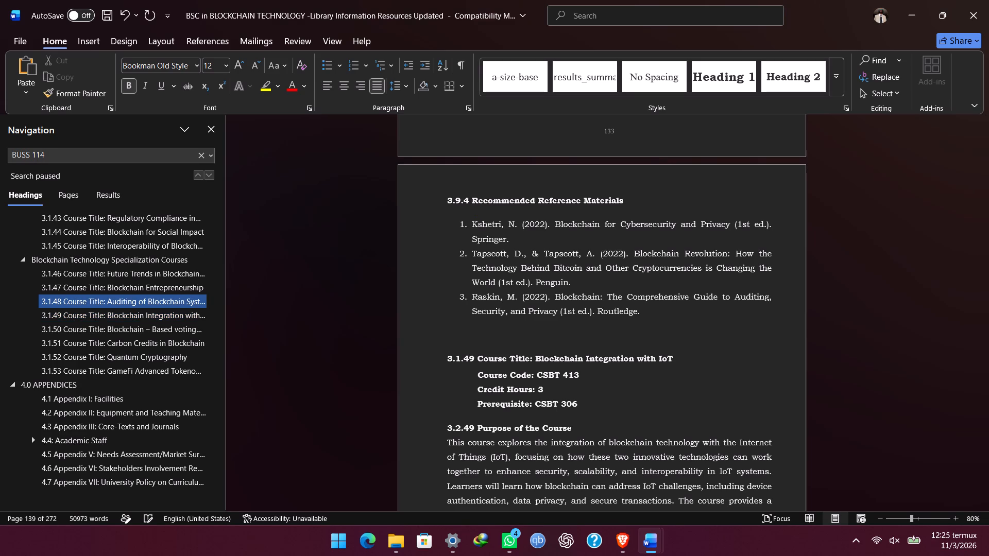
key(8)
Renumber the Core Reading Materials subheading of the Auditing of Blockchain Systems course as 3.8.48.
scroll(475, 199, up, 8)
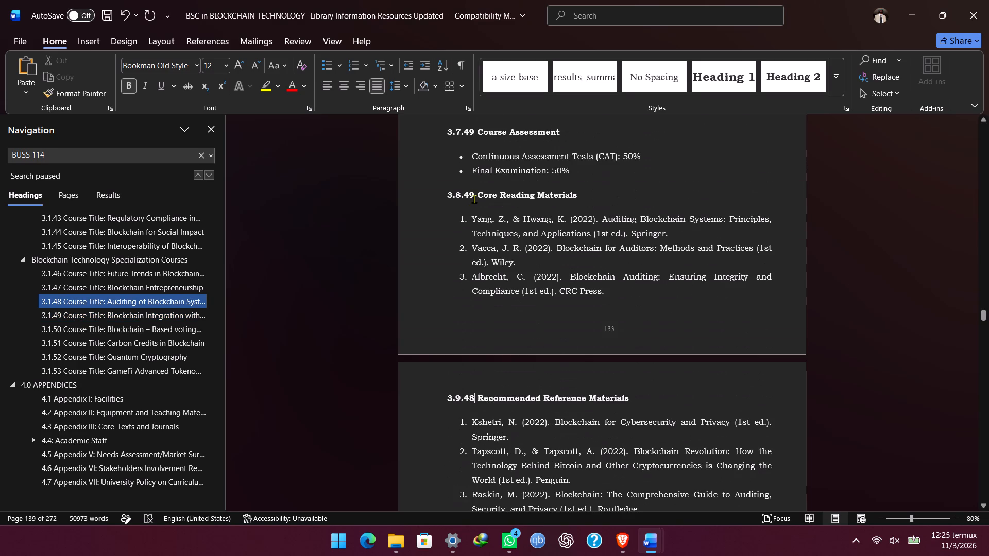
click(474, 197)
key(BackSpace)
key(8)
Renumber the Course Assessment subheading of the Auditing of Blockchain Systems course as 3.7.48.
scroll(474, 197, up, 3)
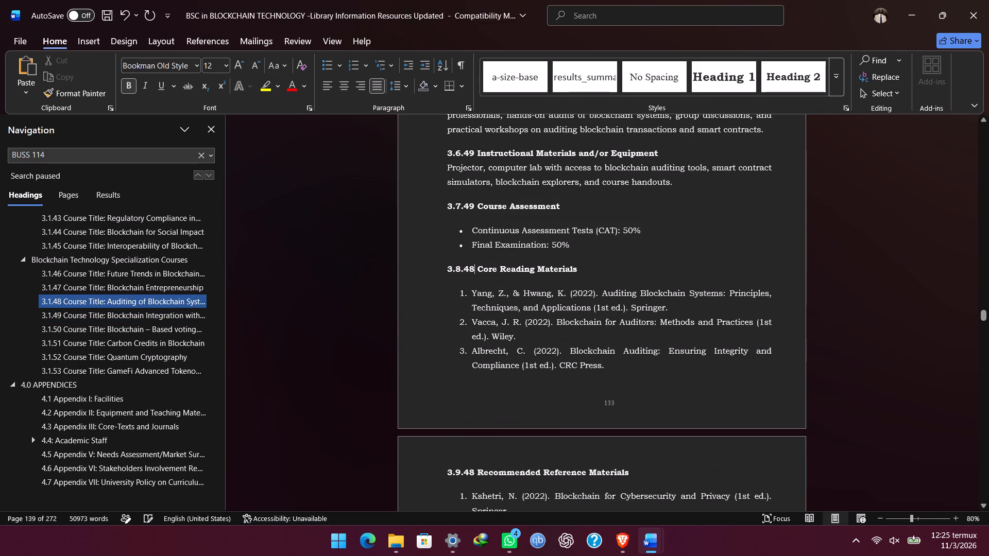
click(475, 204)
key(BackSpace)
key(8)
Renumber the Instructional Materials and/or Equipment subheading of the Auditing of Blockchain Systems course as 3.6.48.
scroll(475, 204, up, 2)
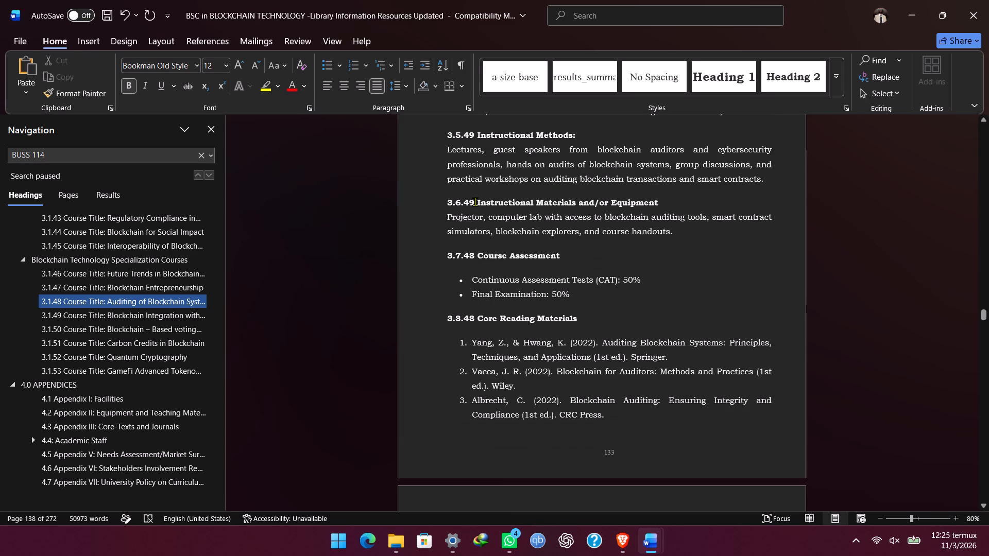
click(475, 201)
key(BackSpace)
key(8)
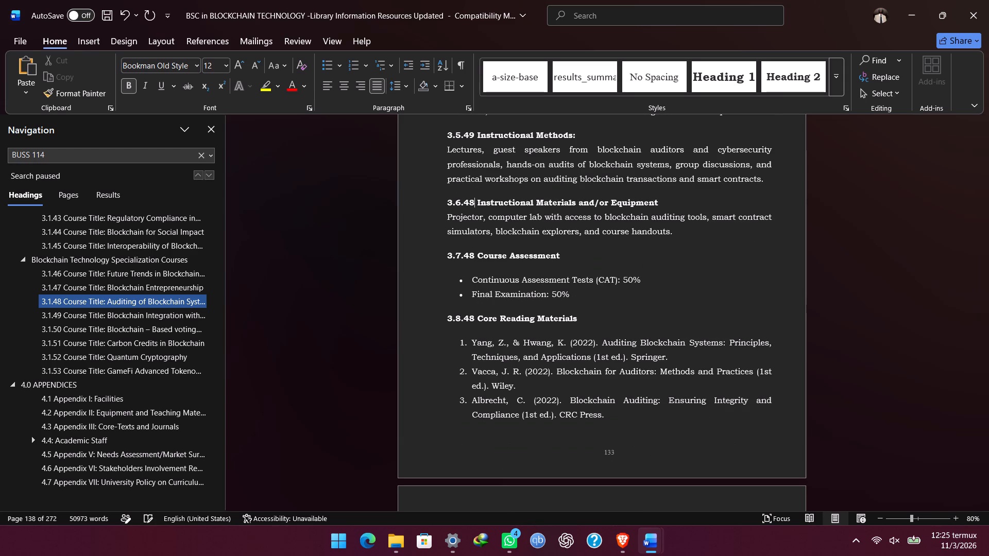
Renumber the Instructional Methods subheading of the Auditing of Blockchain Systems course as 3.5.48.
scroll(475, 201, up, 2)
click(475, 201)
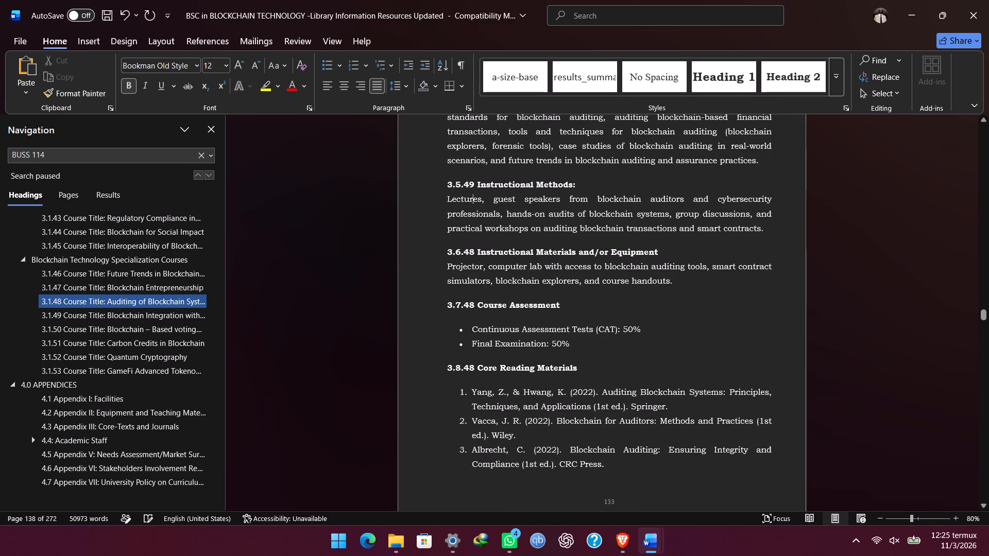
click(475, 184)
key(BackSpace)
key(8)
Renumber the Course Content subheading of the Auditing of Blockchain Systems course as 3.4.48.
scroll(482, 186, up, 4)
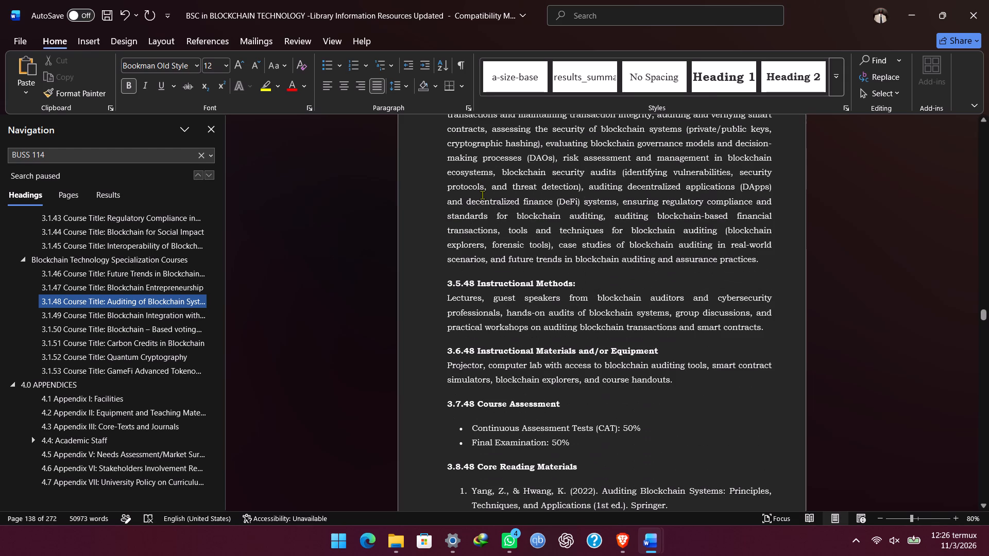
scroll(480, 195, up, 4)
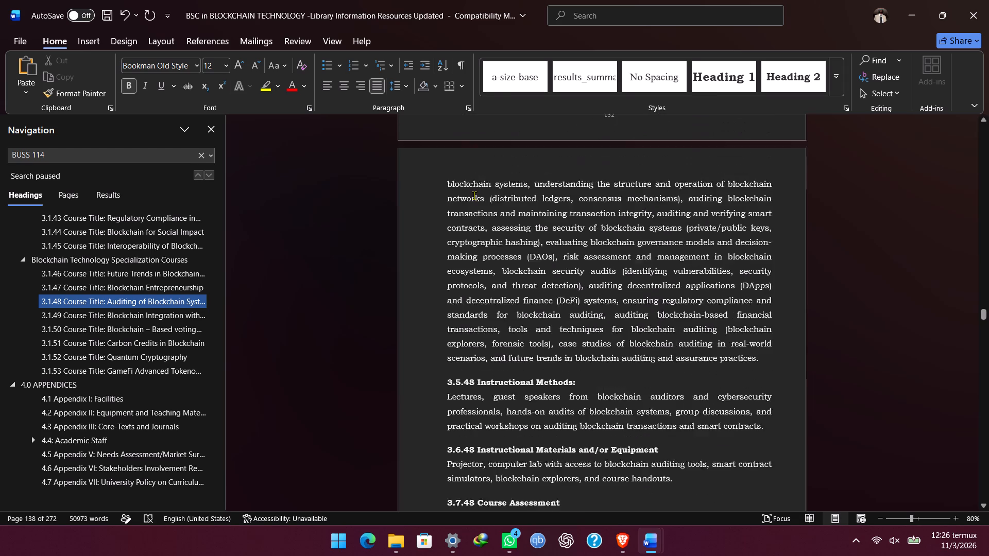
scroll(474, 195, up, 5)
click(474, 194)
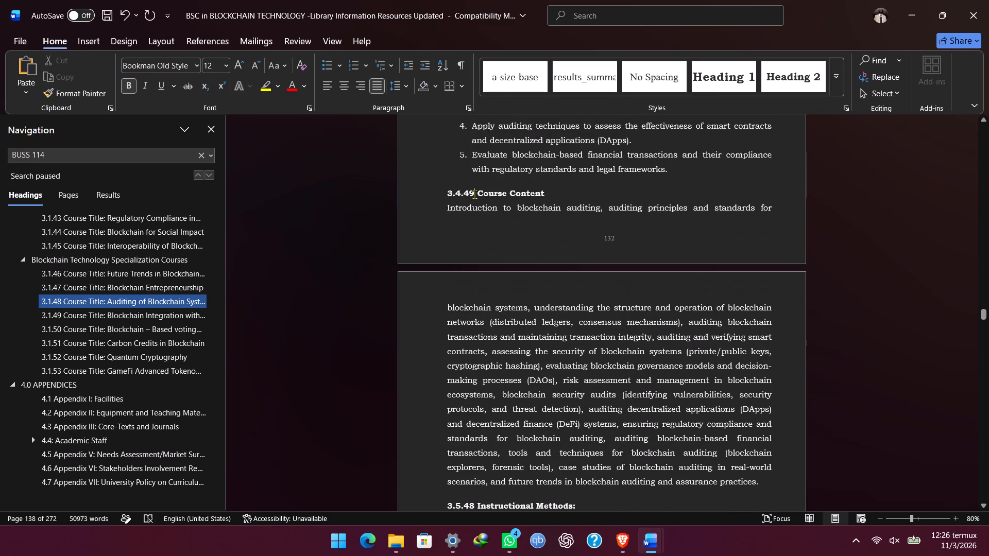
key(BackSpace)
key(8)
Renumber the Expected Learning Outcomes subheading of the Auditing of Blockchain Systems course as 3.3.48.
scroll(474, 194, up, 4)
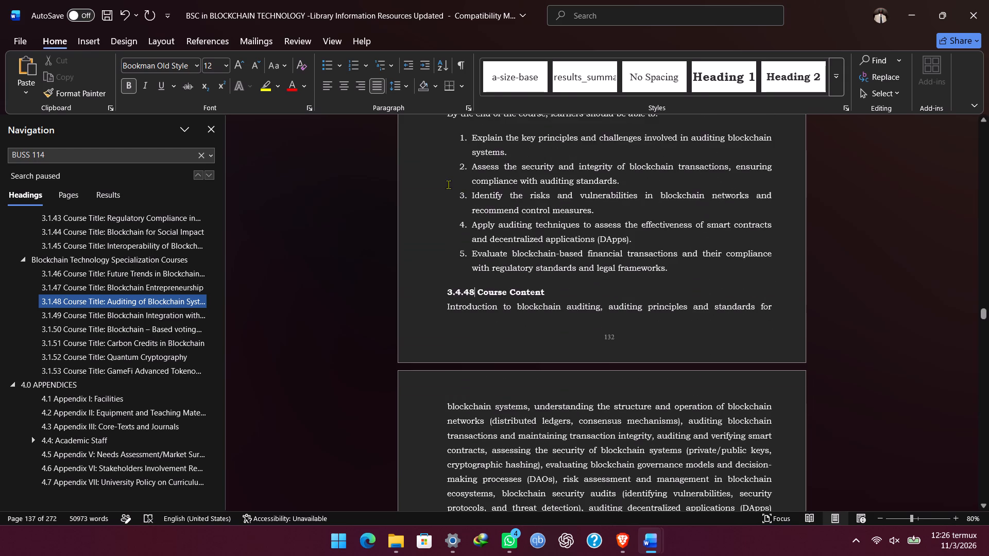
scroll(448, 184, up, 4)
click(474, 196)
key(BackSpace)
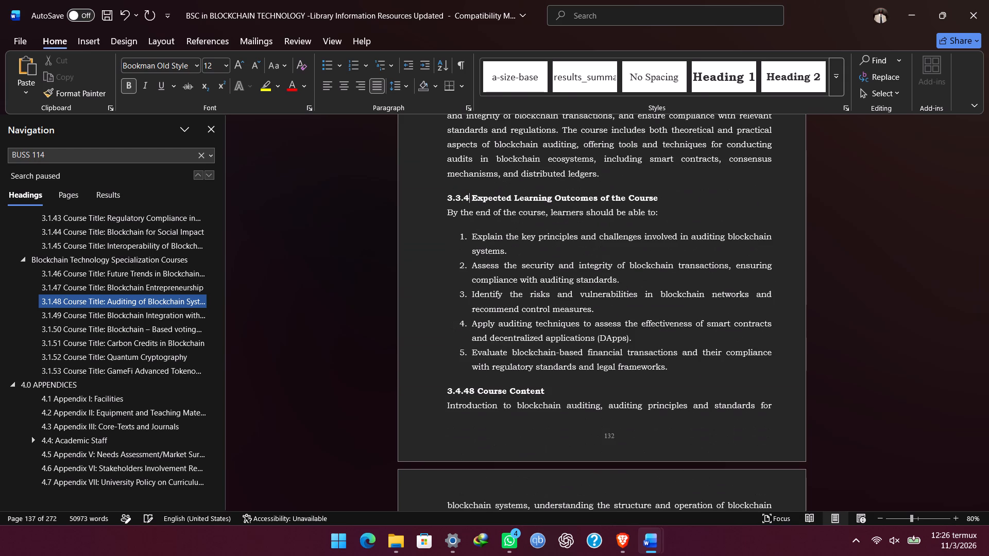
key(8)
Renumber the Purpose of the Course subheading of the Auditing of Blockchain Systems course as 3.2.48.
scroll(474, 196, up, 5)
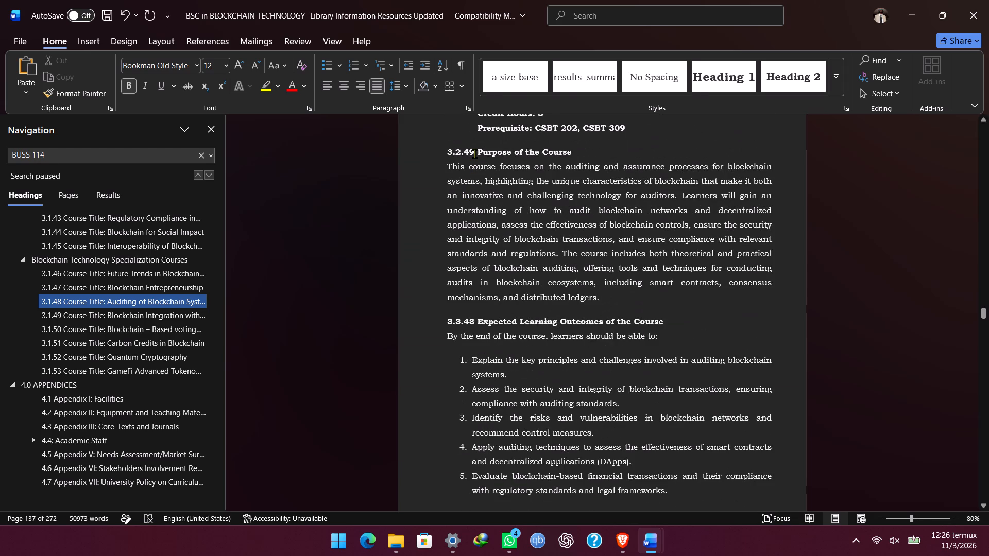
click(474, 153)
key(BackSpace)
key(8)
Renumber the Recommended Reference Materials subheading of the Blockchain Entrepreneurship course as 3.9.47.
scroll(474, 153, up, 12)
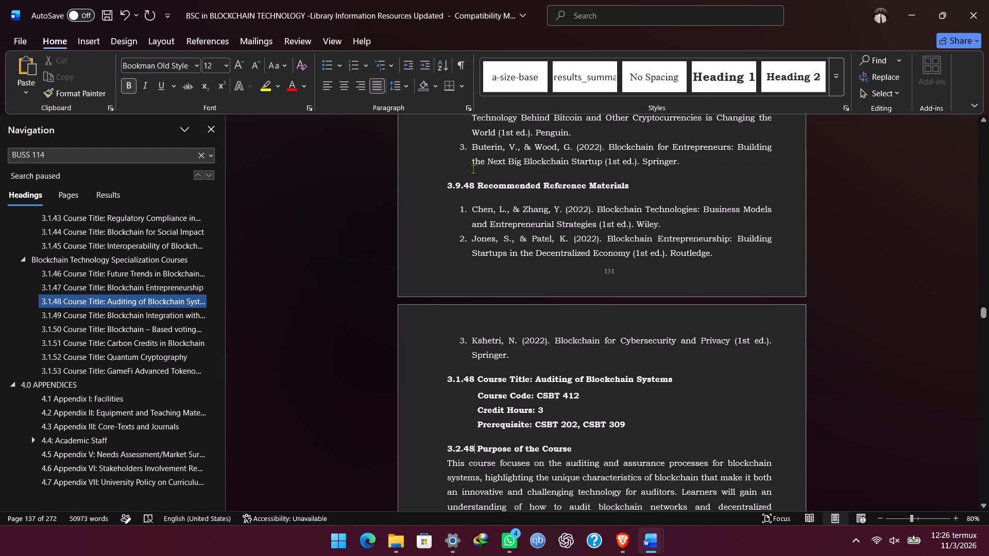
click(473, 183)
key(BackSpace)
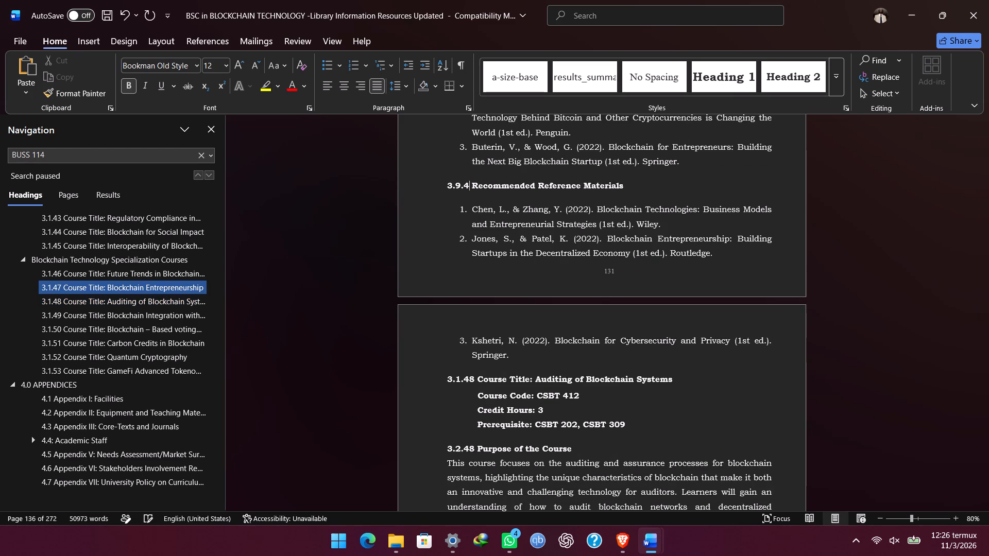
key(7)
Renumber the Core Reading Materials subheading of the Blockchain Entrepreneurship course as 3.8.47.
scroll(473, 183, up, 3)
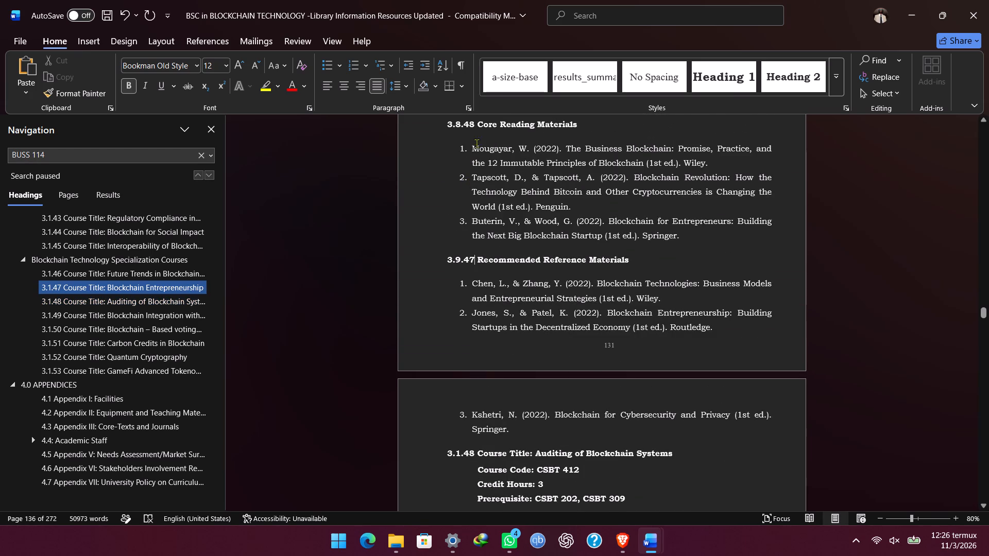
click(474, 126)
key(BackSpace)
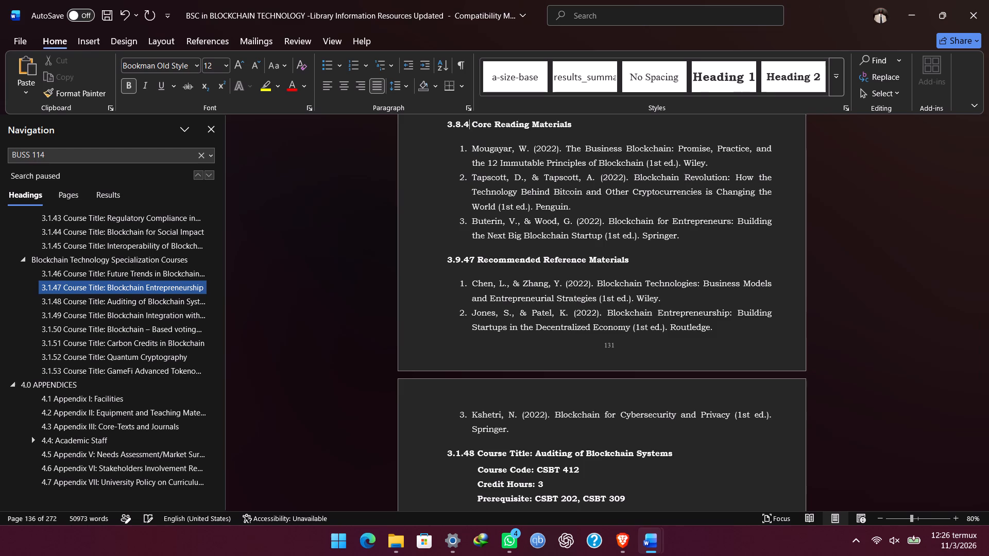
key(7)
Renumber the Course Assessment subheading of the Blockchain Entrepreneurship course as 3.7.47.
scroll(474, 142, up, 6)
click(473, 206)
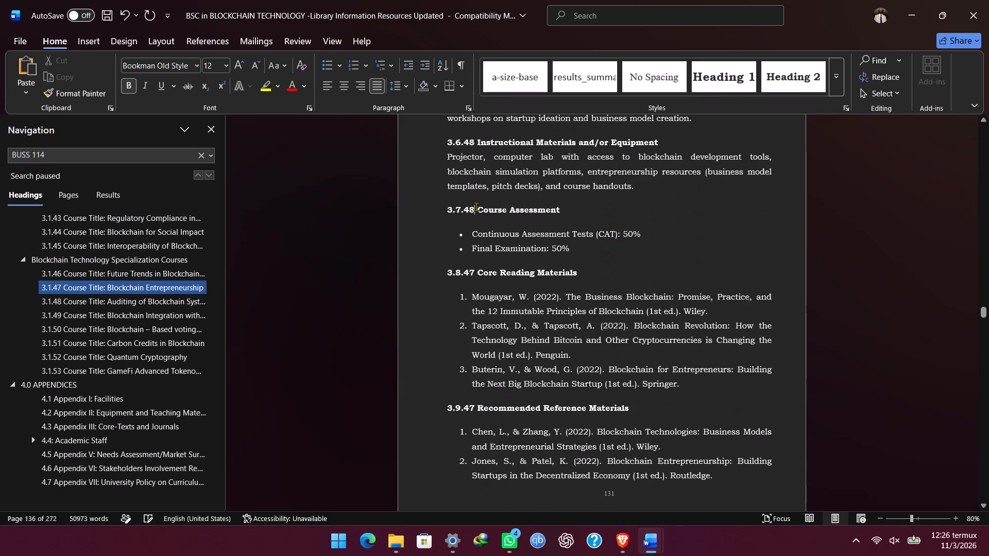
key(BackSpace)
key(7)
Renumber the Instructional Materials and/or Equipment subheading of the Blockchain Entrepreneurship course as 3.6.47.
scroll(476, 200, up, 2)
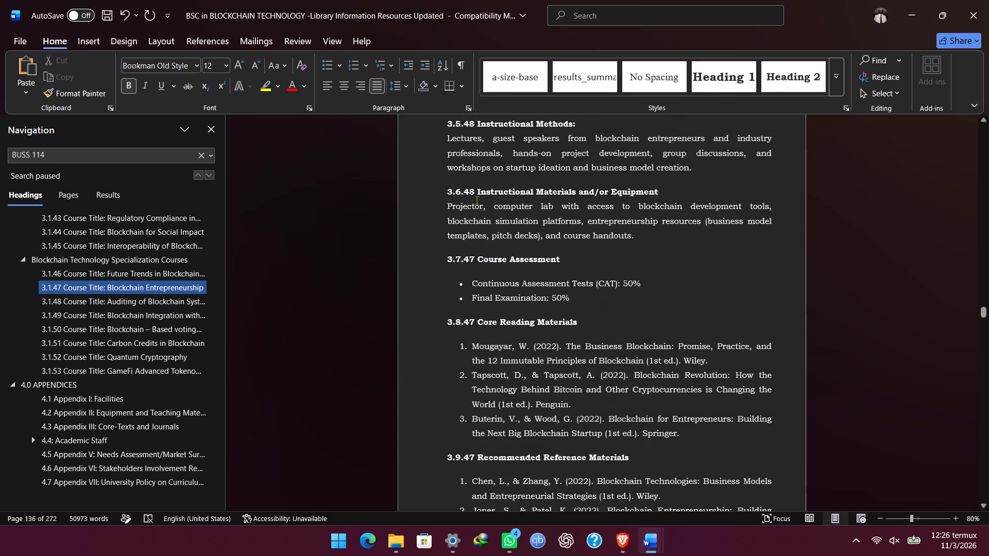
click(474, 190)
key(BackSpace)
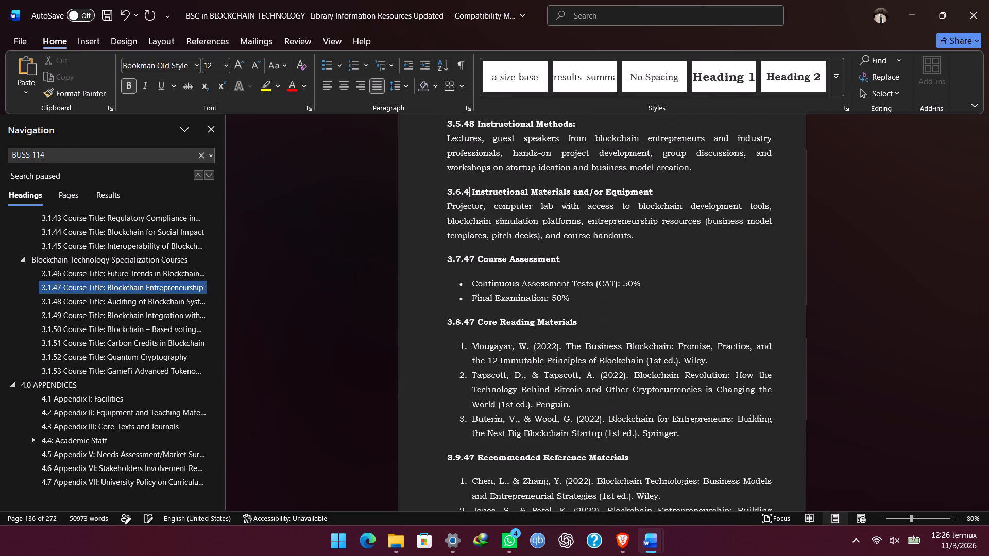
key(7)
Renumber the Instructional Methods subheading of the Blockchain Entrepreneurship course as 3.5.47.
scroll(474, 206, down, 6)
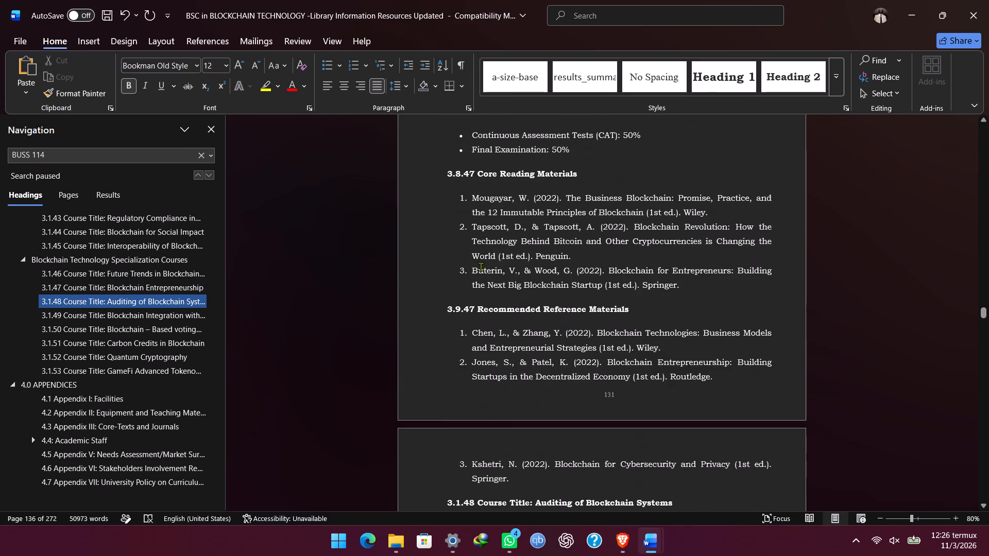
scroll(480, 274, down, 6)
scroll(480, 277, up, 8)
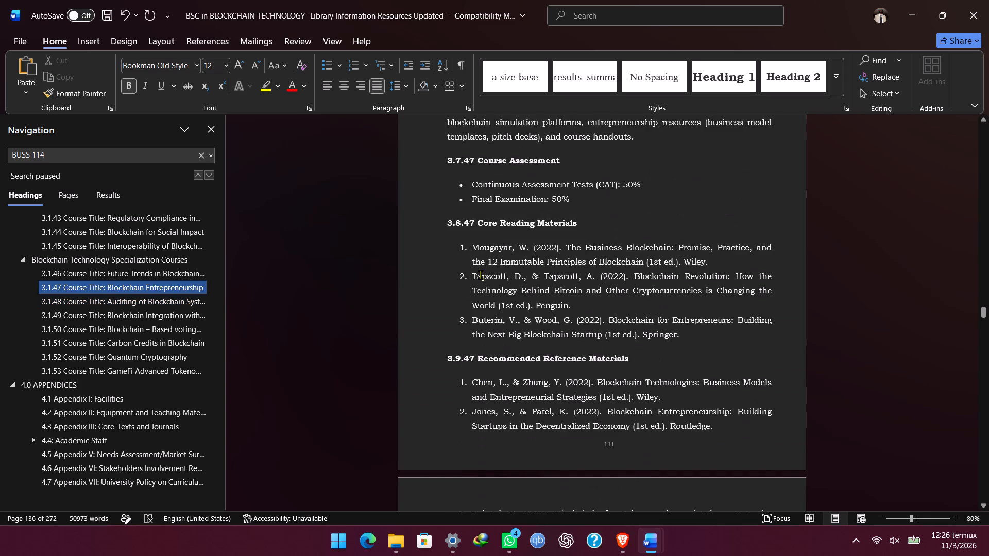
scroll(480, 274, up, 5)
scroll(477, 230, up, 2)
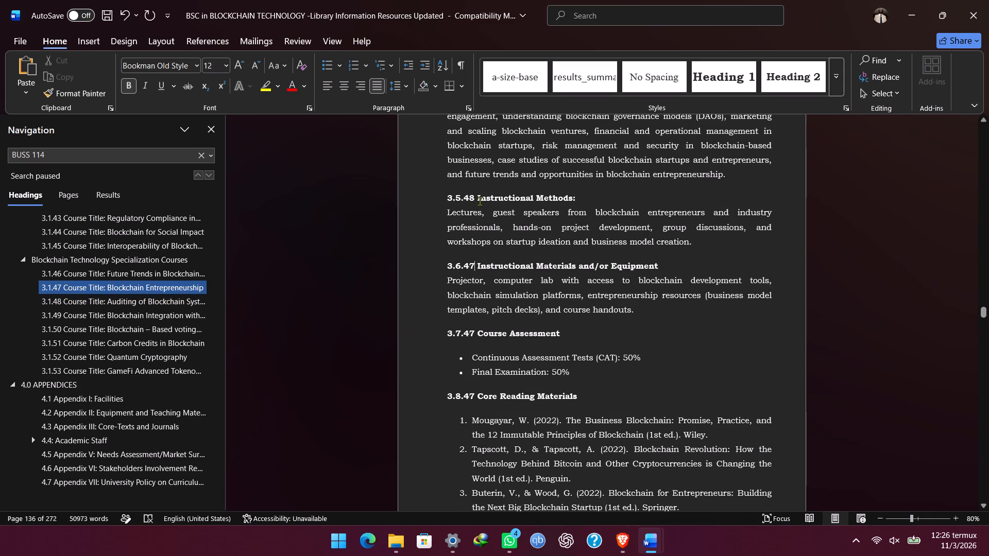
click(474, 198)
key(BackSpace)
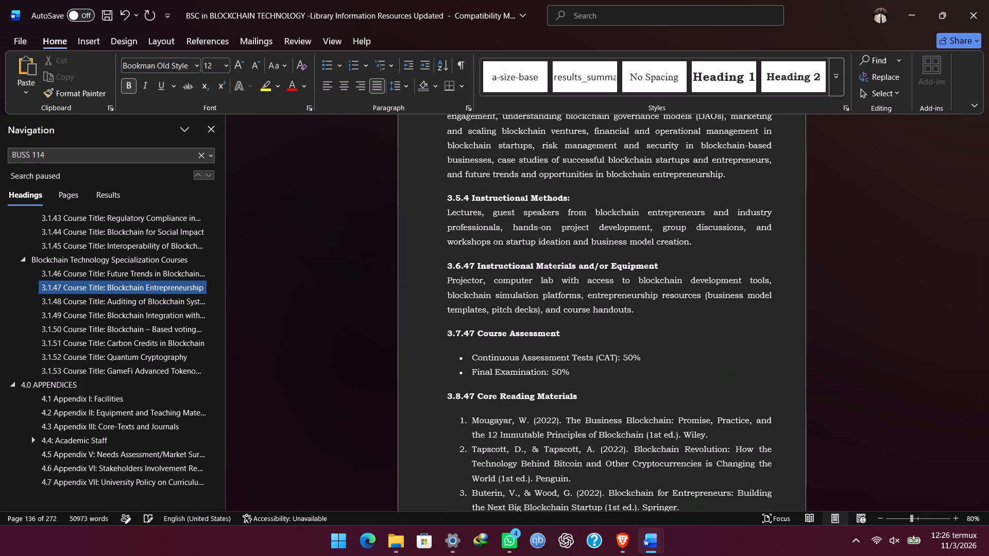
key(7)
Renumber the Course Content subheading of the Blockchain Entrepreneurship course as 3.4.47.
scroll(474, 197, up, 8)
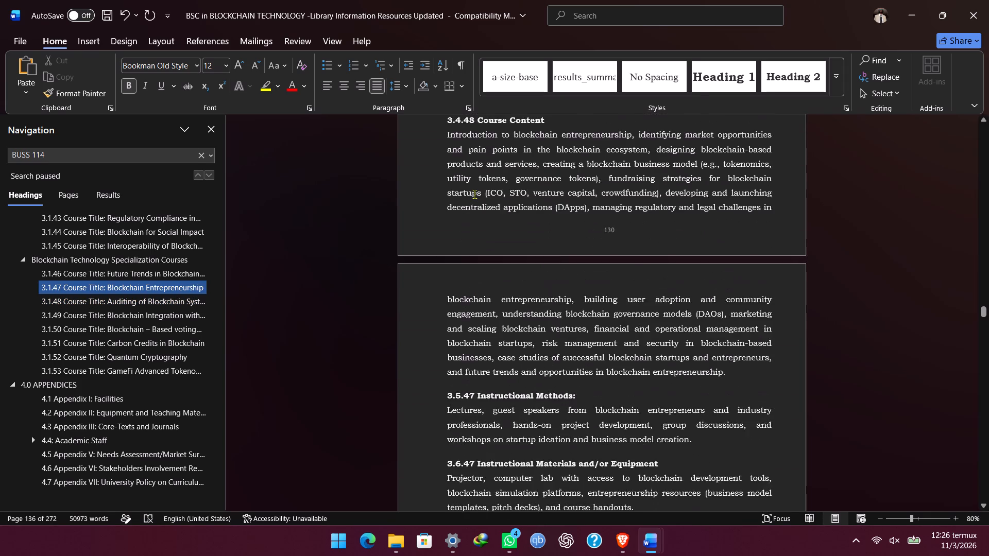
scroll(474, 194, up, 2)
click(475, 170)
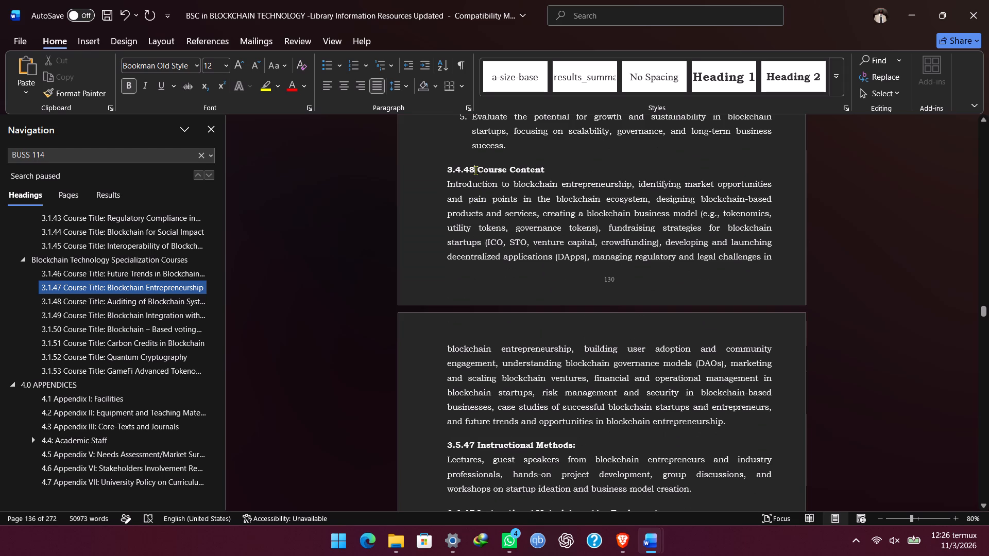
key(BackSpace)
key(7)
Renumber the Expected Learning Outcomes subheading of the Blockchain Entrepreneurship course as 3.3.47.
scroll(475, 170, up, 8)
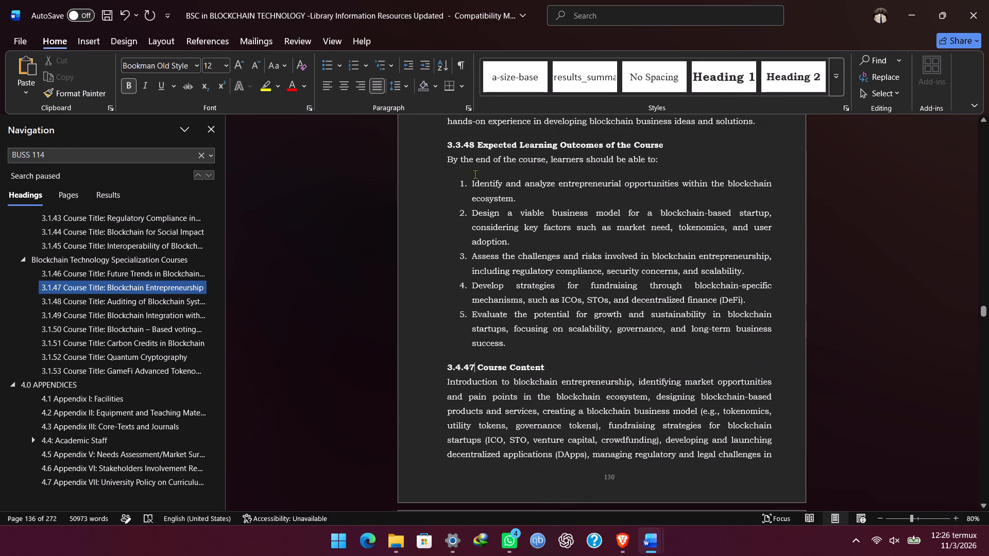
click(474, 146)
key(BackSpace)
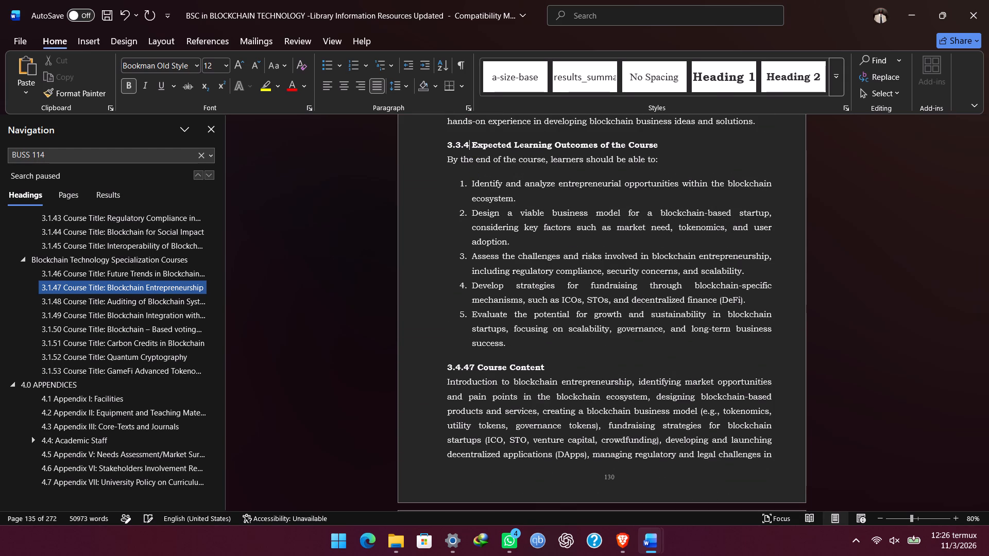
key(7)
Renumber the Purpose of the Course subheading of the Blockchain Entrepreneurship course as 3.2.47.
scroll(475, 148, up, 8)
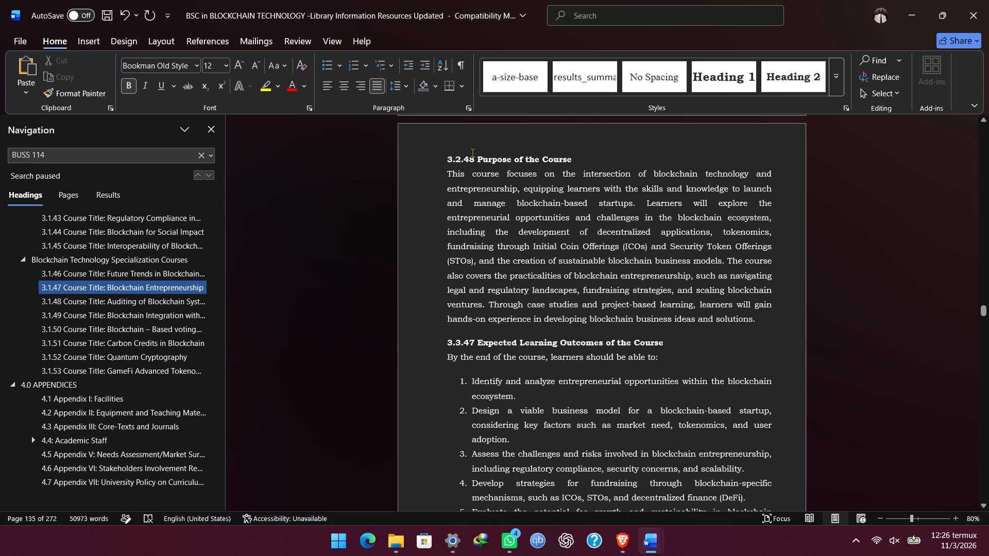
click(473, 158)
key(BackSpace)
key(7)
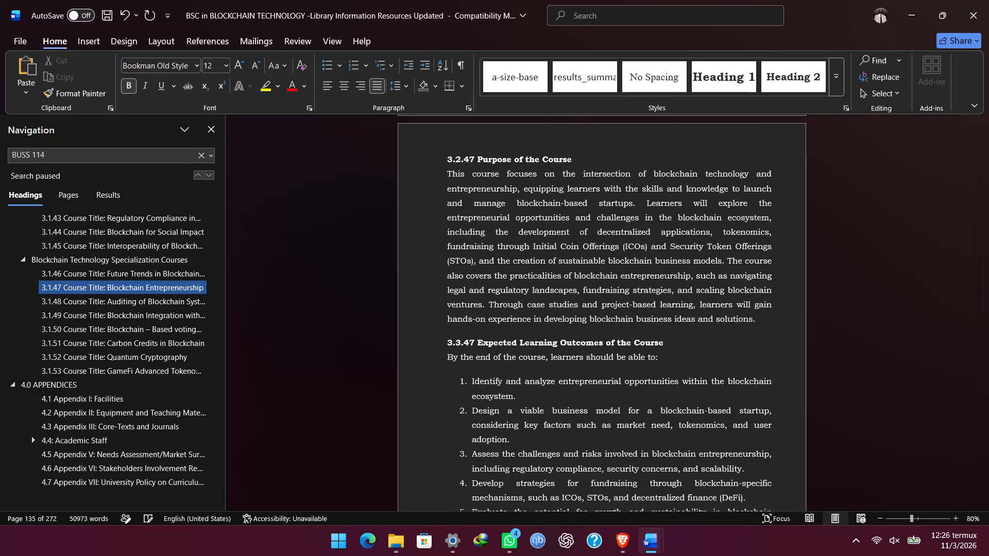
Renumber the Recommended Reference Materials subheading of the Future Trends in Blockchain course as 3.9.46.
scroll(473, 158, up, 10)
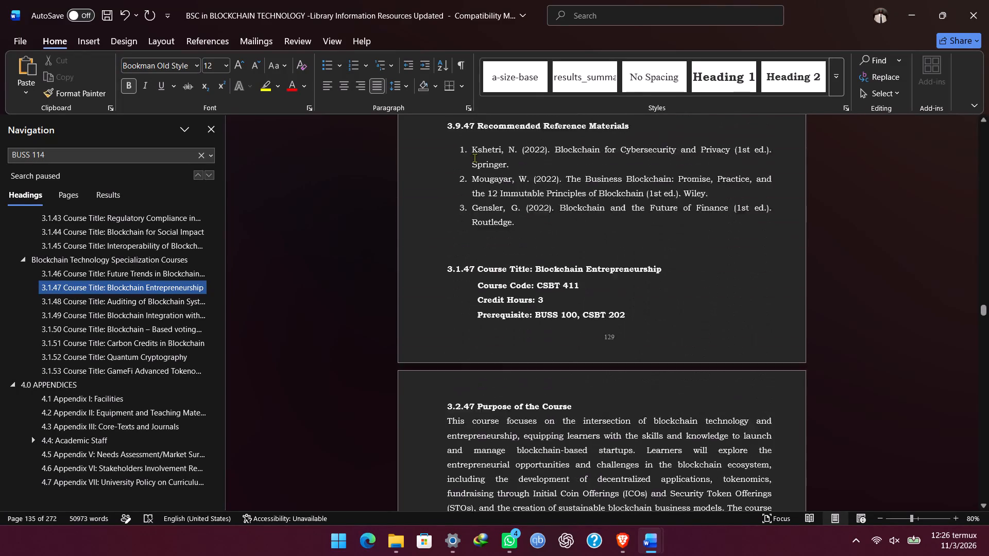
scroll(474, 158, up, 2)
click(474, 174)
key(BackSpace)
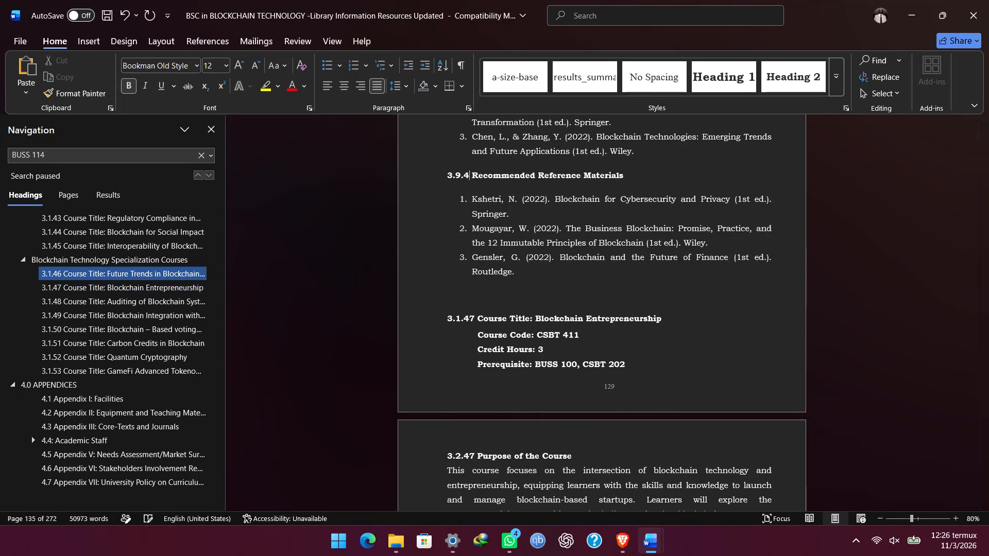
key(6)
Renumber the Core Reading Materials subheading of the Future Trends in Blockchain course as 3.8.46.
scroll(474, 174, up, 3)
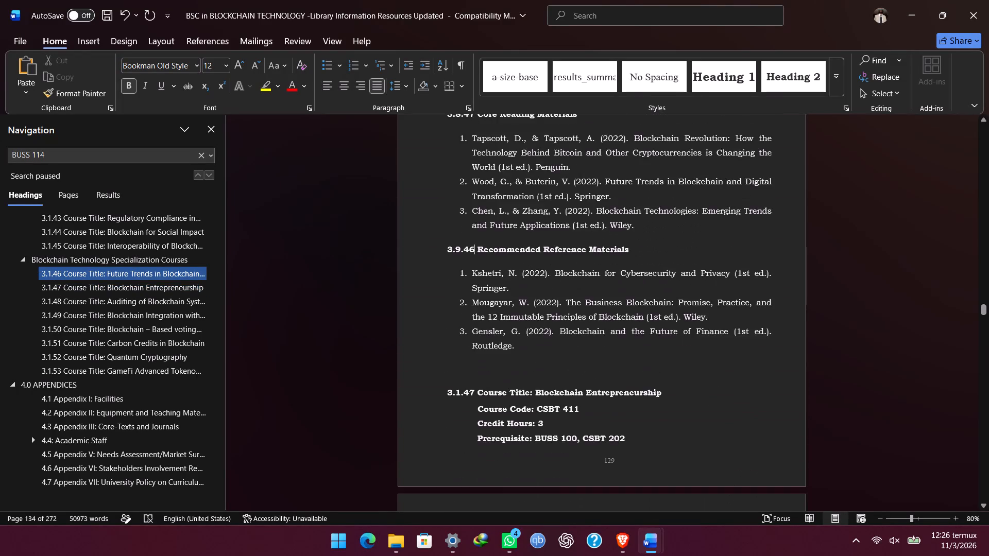
scroll(474, 174, up, 2)
click(476, 162)
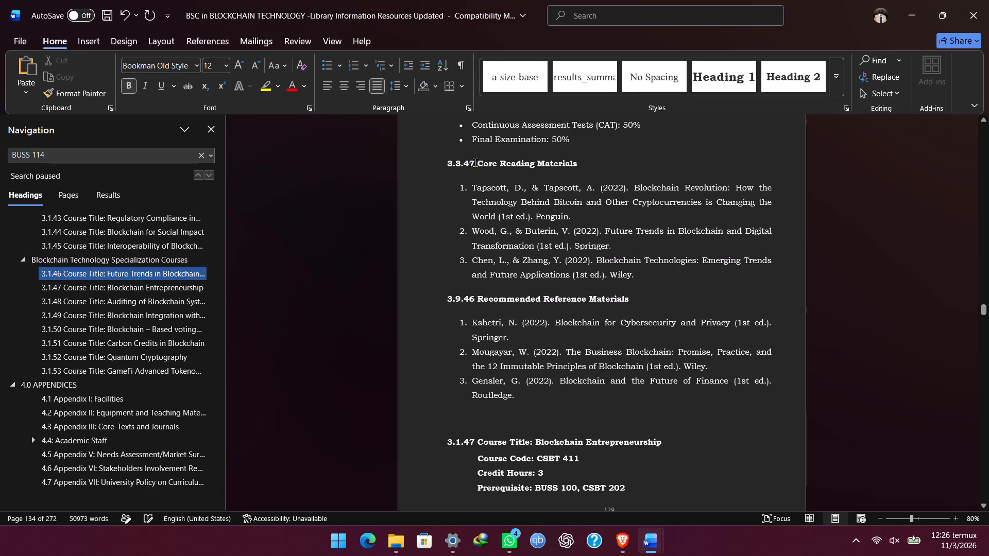
key(BackSpace)
key(6)
Renumber the Course Assessment subheading of the Future Trends in Blockchain course as 3.7.46.
scroll(474, 172, up, 3)
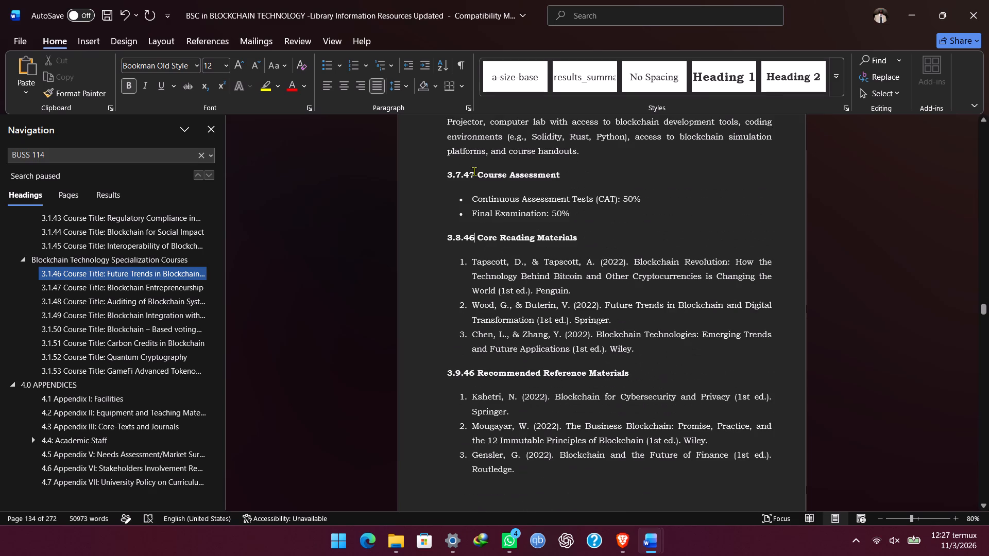
click(474, 171)
key(BackSpace)
key(6)
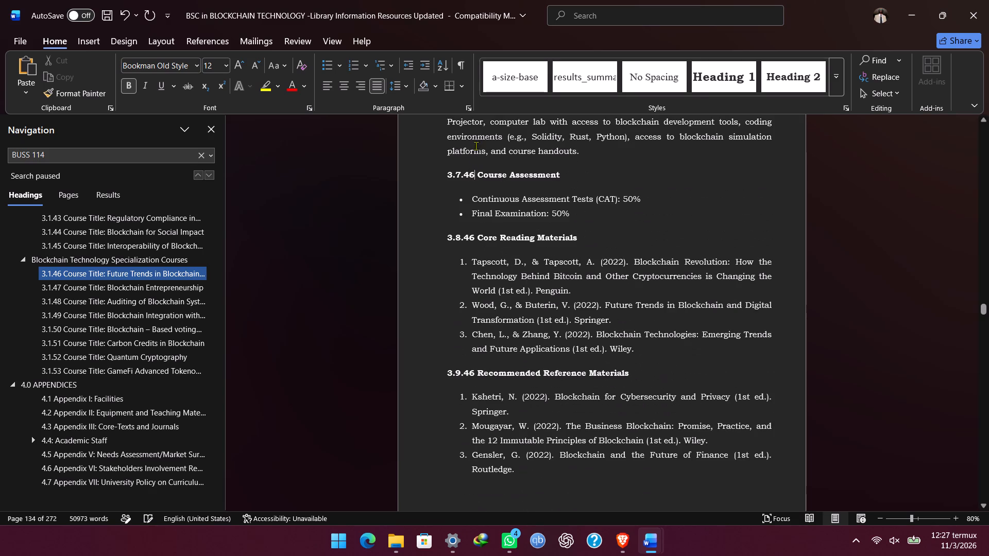
Renumber the Instructional Materials and/or Equipment subheading of the Future Trends in Blockchain Technology course as 3.6.46.
scroll(476, 167, up, 2)
click(476, 155)
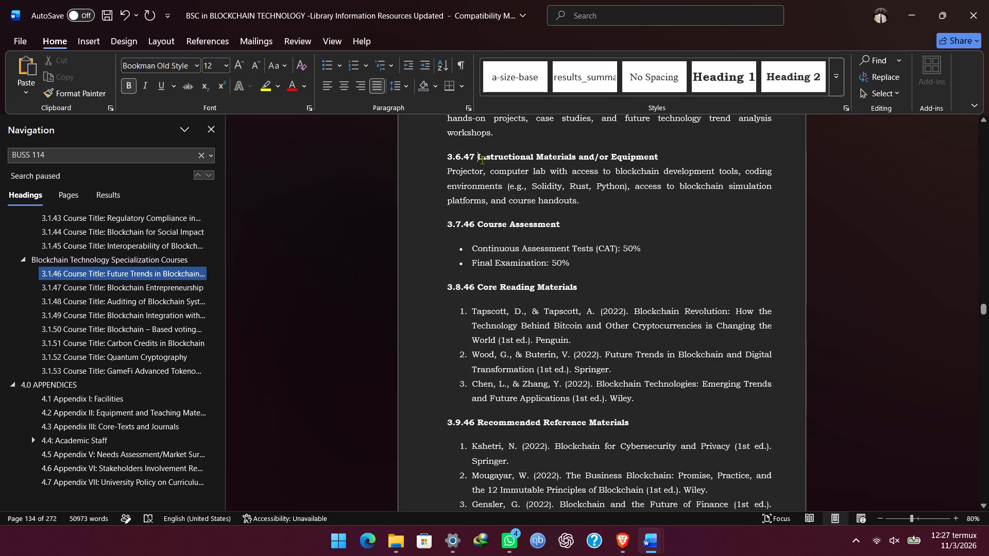
click(474, 155)
key(BackSpace)
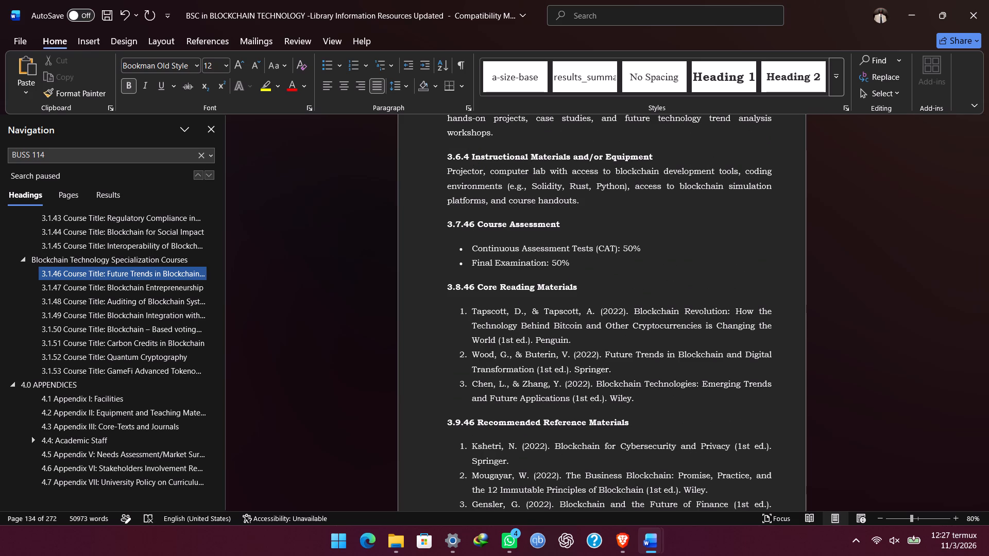
key(6)
Renumber the Instructional Methods subheading of the Future Trends in Blockchain Technology course as 3.5.46.
scroll(477, 156, up, 6)
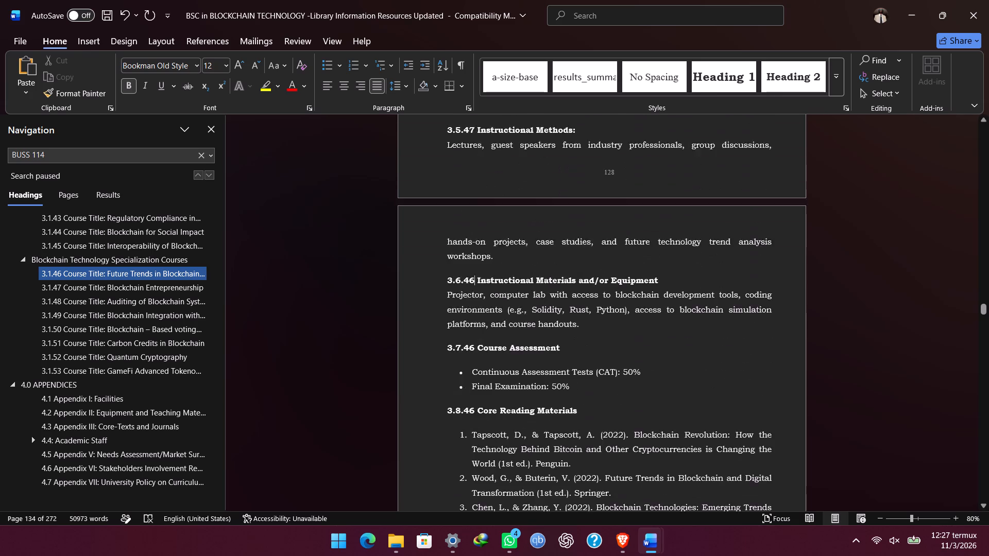
scroll(477, 156, up, 2)
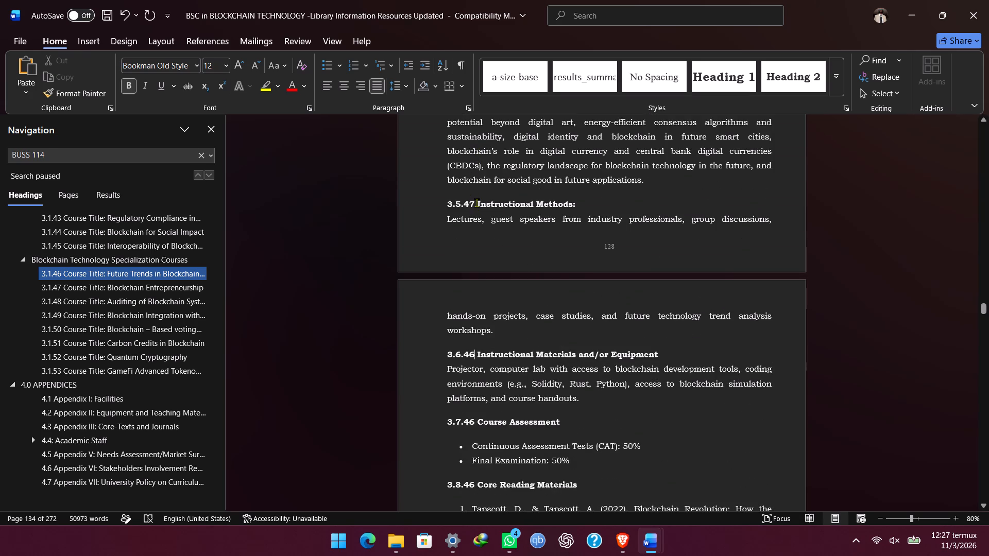
click(475, 202)
key(BackSpace)
key(6)
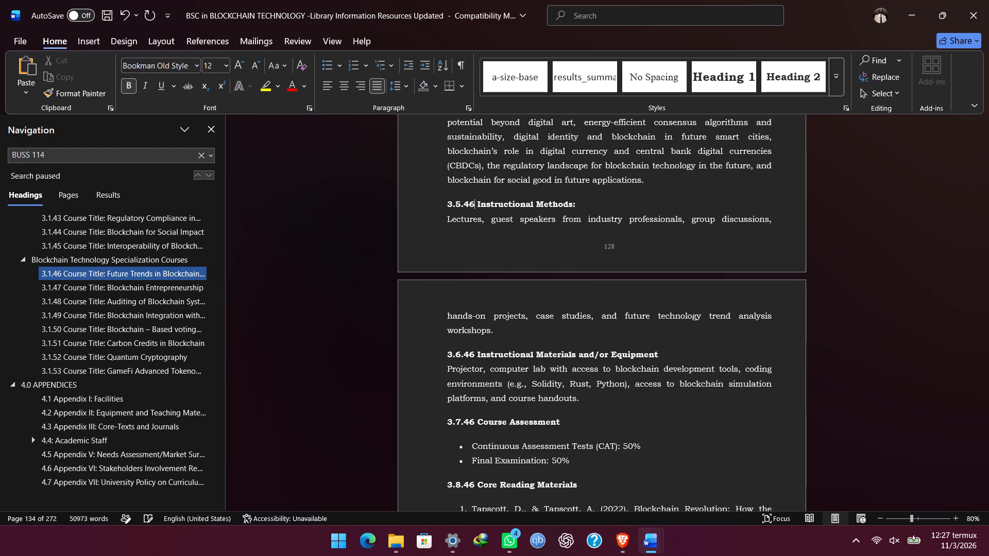
Renumber the Course Content subheading of the Future Trends in Blockchain Technology course as 3.4.46.
scroll(482, 201, up, 4)
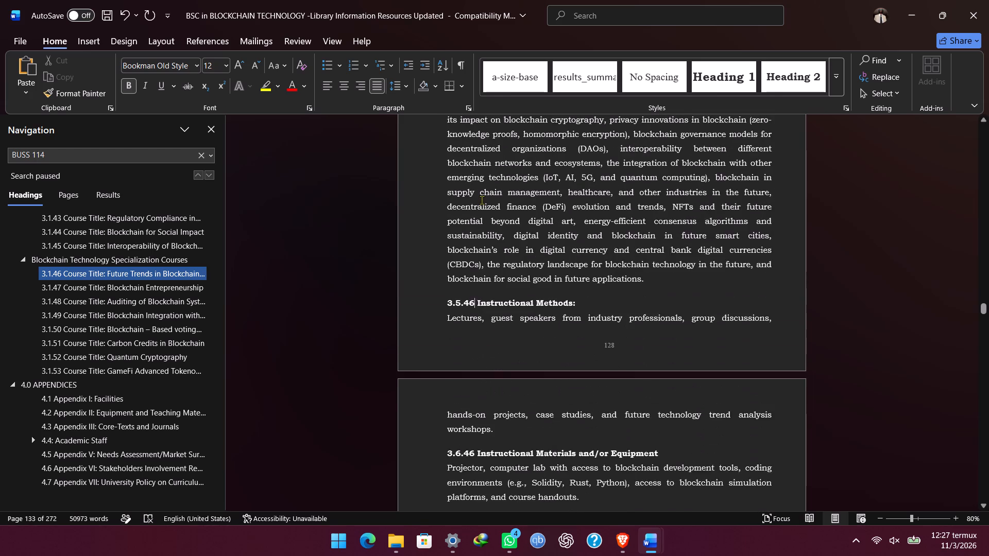
scroll(482, 200, up, 4)
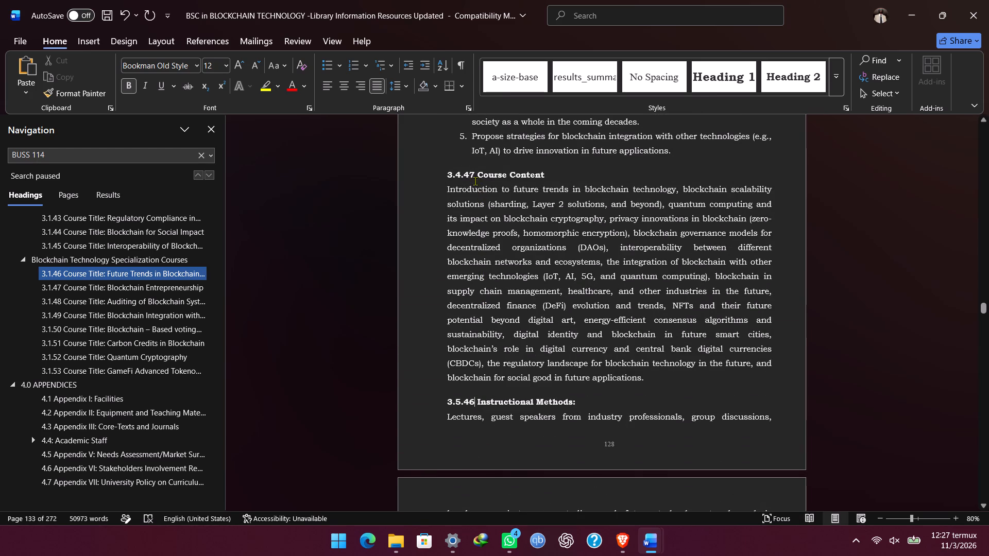
click(473, 173)
key(BackSpace)
key(6)
Renumber the Expected Learning Outcomes subheading of the Future Trends in Blockchain Technology course as 3.3.46.
scroll(474, 173, up, 9)
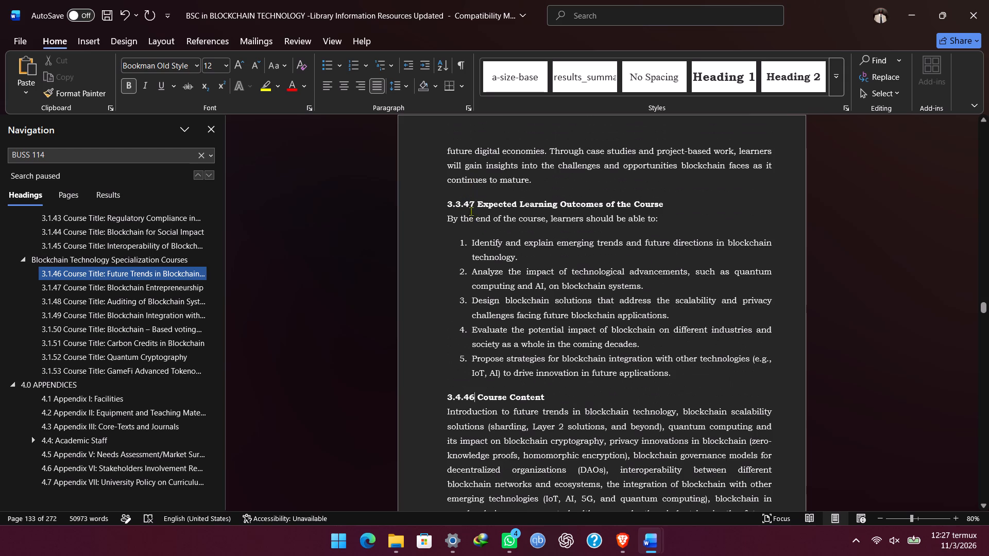
click(474, 204)
key(BackSpace)
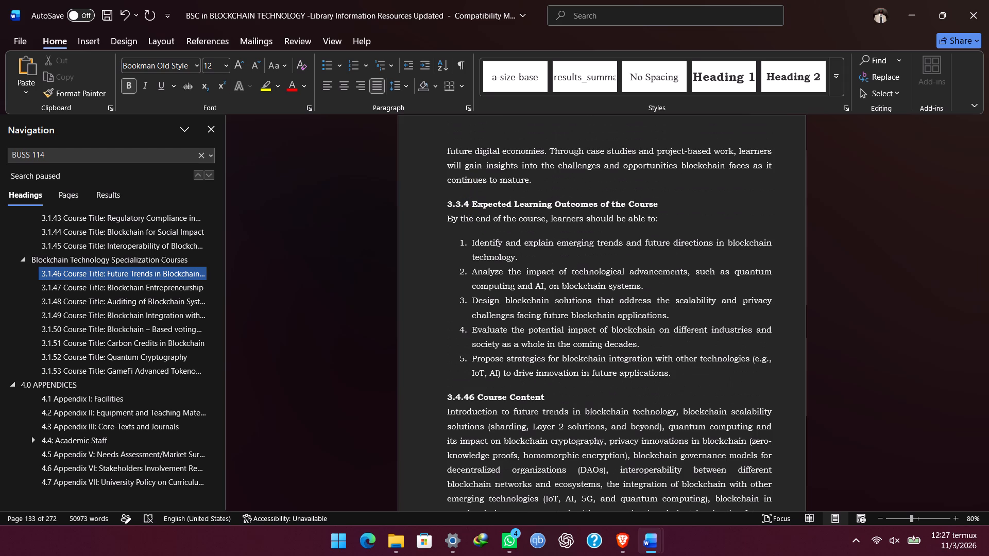
key(6)
Renumber the Purpose of the Course subheading of the Future Trends in Blockchain Technology course as 3.2.46.
scroll(474, 204, up, 4)
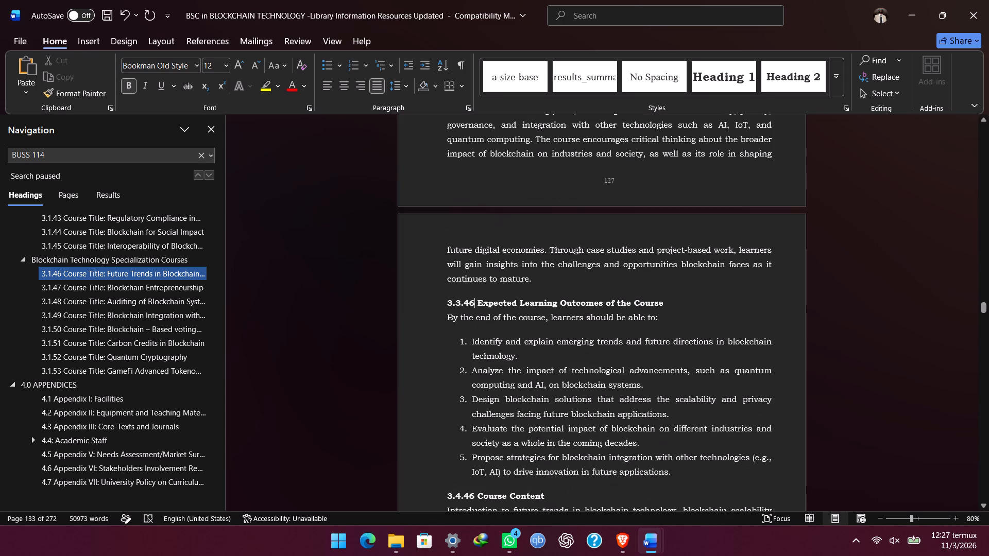
scroll(474, 204, up, 6)
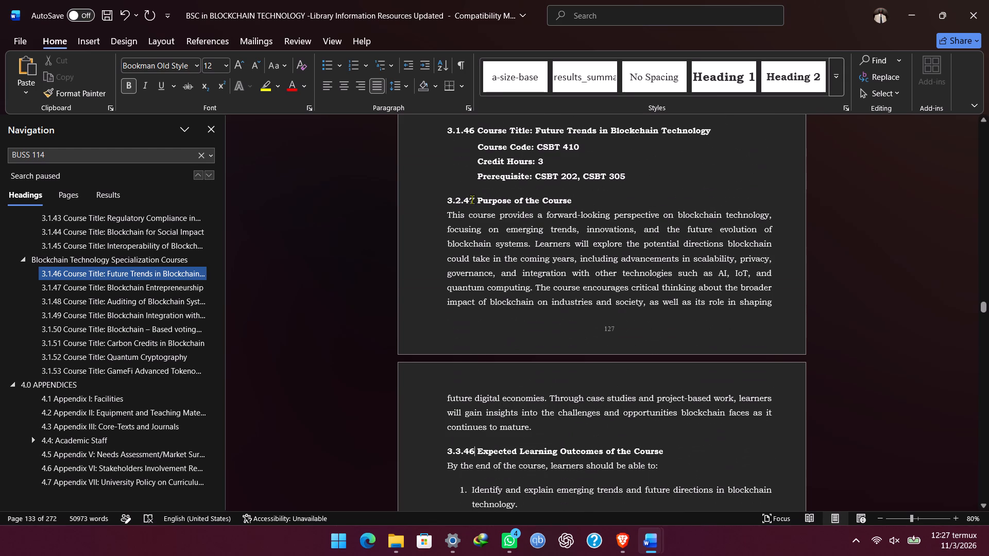
click(474, 199)
key(BackSpace)
key(6)
Renumber the Recommended Reference Materials subheading of the Interoperability of Blockchain Systems course as 3.9.45.
scroll(474, 199, up, 9)
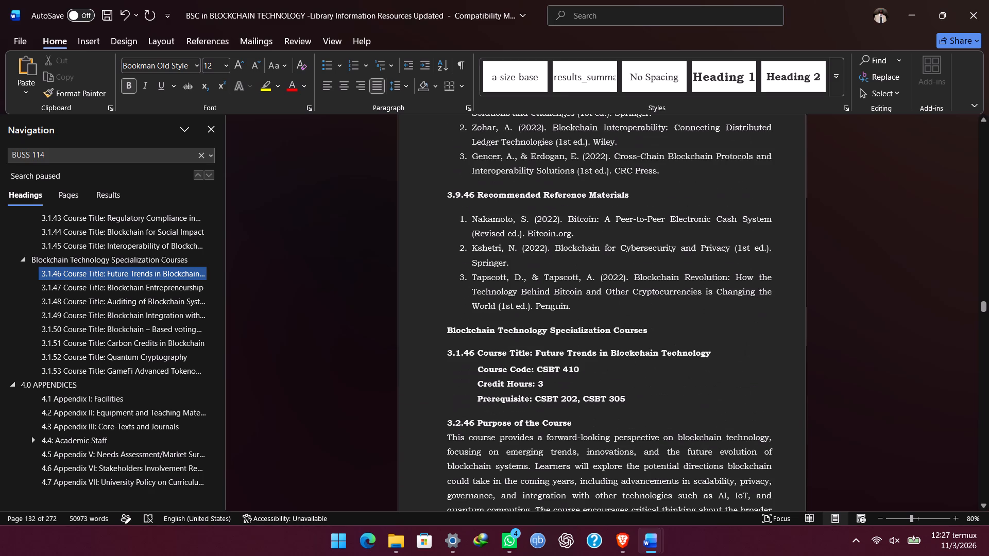
click(475, 196)
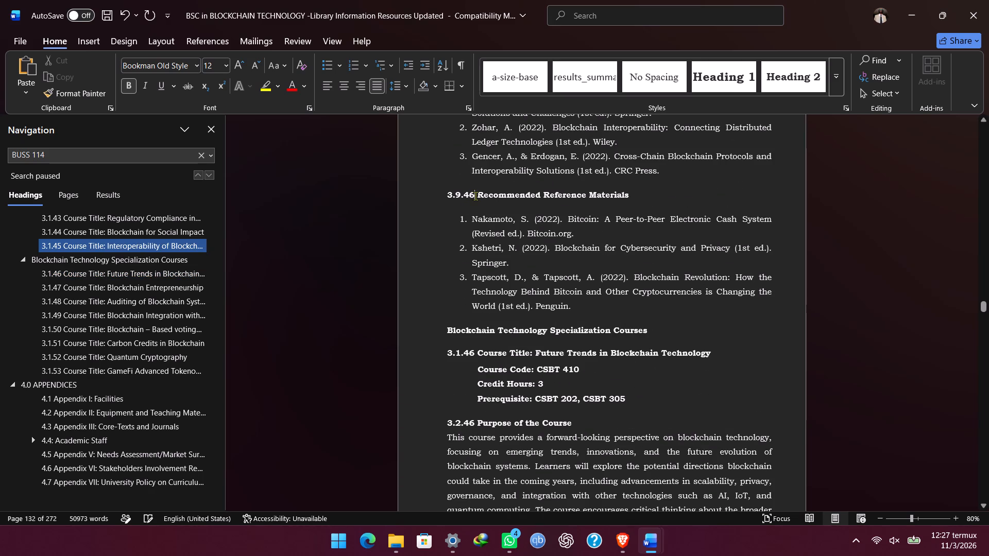
key(BackSpace)
key(5)
Renumber the Core Reading Materials subheading of the Interoperability of Blockchain Systems course as 3.8.45.
scroll(474, 194, up, 1)
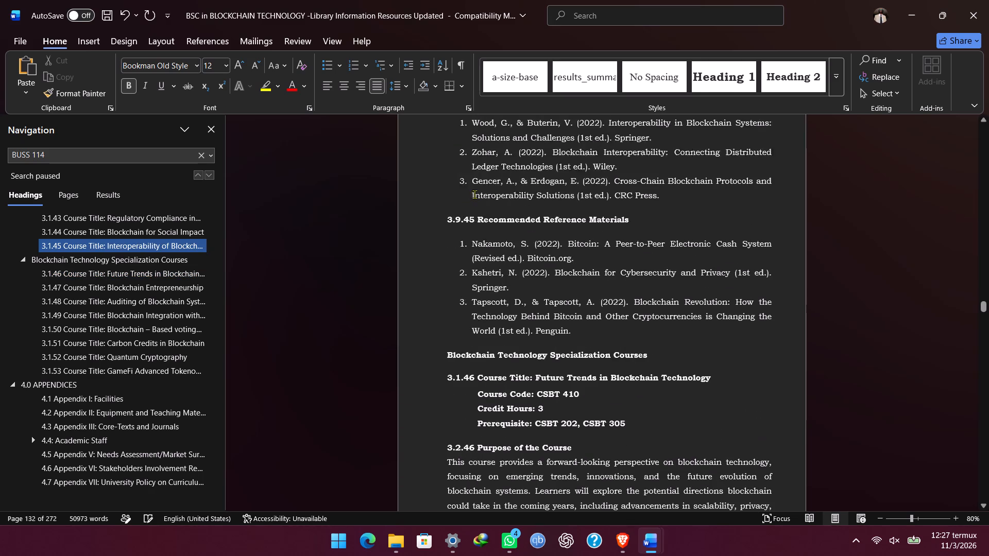
scroll(474, 194, up, 3)
click(475, 177)
key(BackSpace)
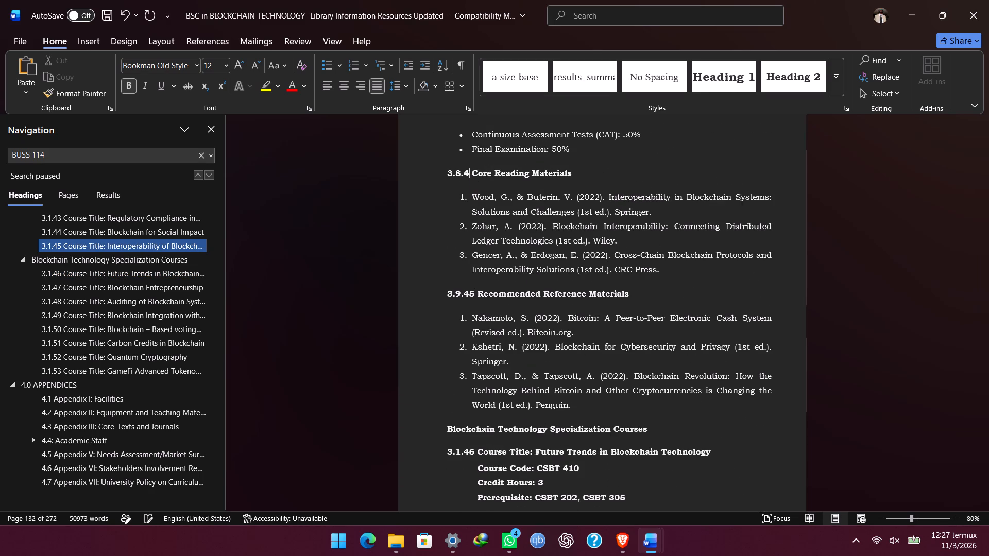
key(5)
Renumber the Course Assessment subheading of the Interoperability of Blockchain Systems course as 3.7.45.
scroll(475, 177, up, 5)
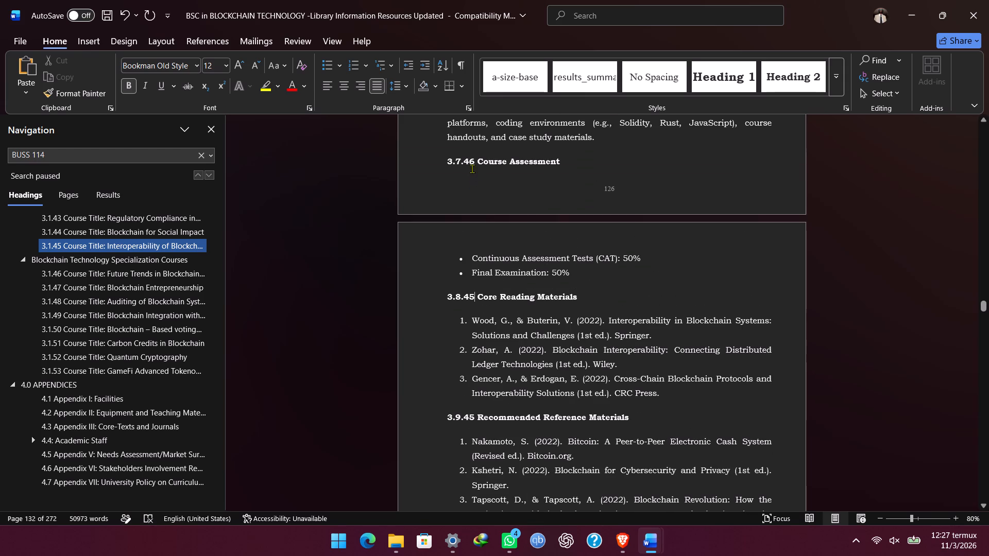
click(474, 162)
key(BackSpace)
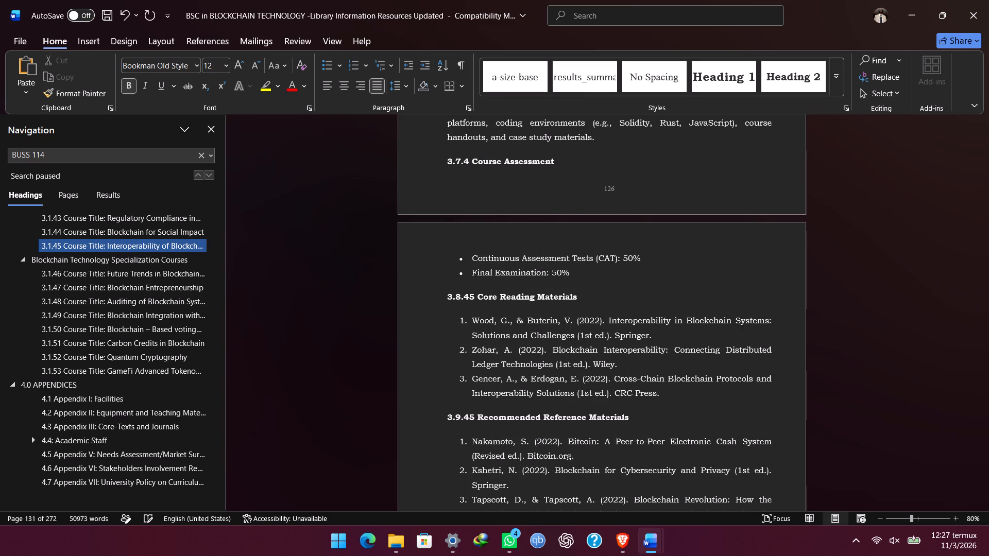
key(5)
Renumber the Instructional Materials and/or Equipment subheading of the Interoperability of Blockchain Systems course as 3.6.45.
scroll(474, 162, up, 4)
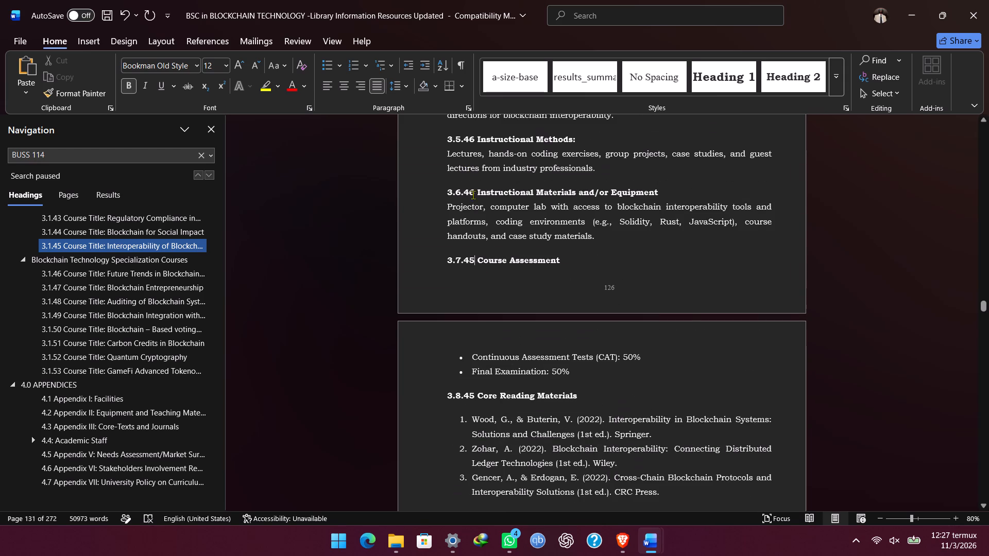
click(476, 191)
click(474, 190)
key(BackSpace)
key(5)
Renumber the Instructional Methods subheading of the Interoperability of Blockchain Systems course as 3.5.45.
scroll(476, 189, up, 2)
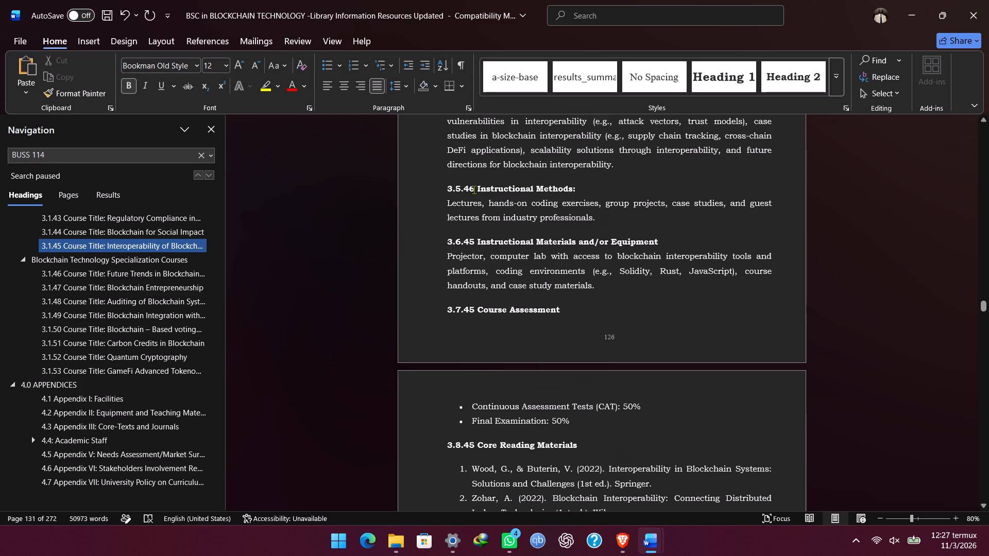
click(473, 188)
key(BackSpace)
key(5)
Renumber the Course Content subheading of the Interoperability of Blockchain Systems course as 3.4.45.
scroll(473, 188, up, 8)
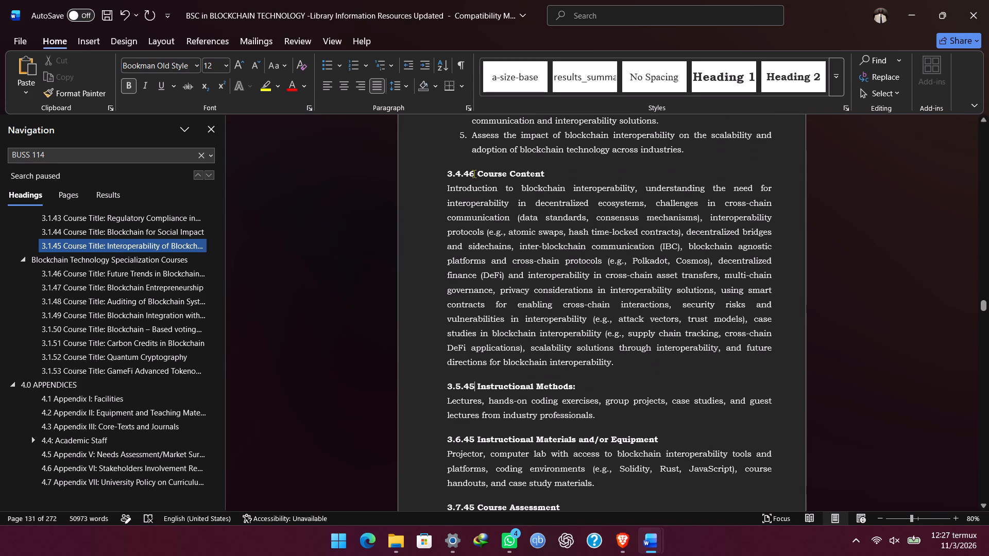
click(474, 171)
key(BackSpace)
key(5)
Renumber the Expected Learning Outcomes subheading of the Interoperability of Blockchain Systems course as 3.3.45.
scroll(474, 171, up, 2)
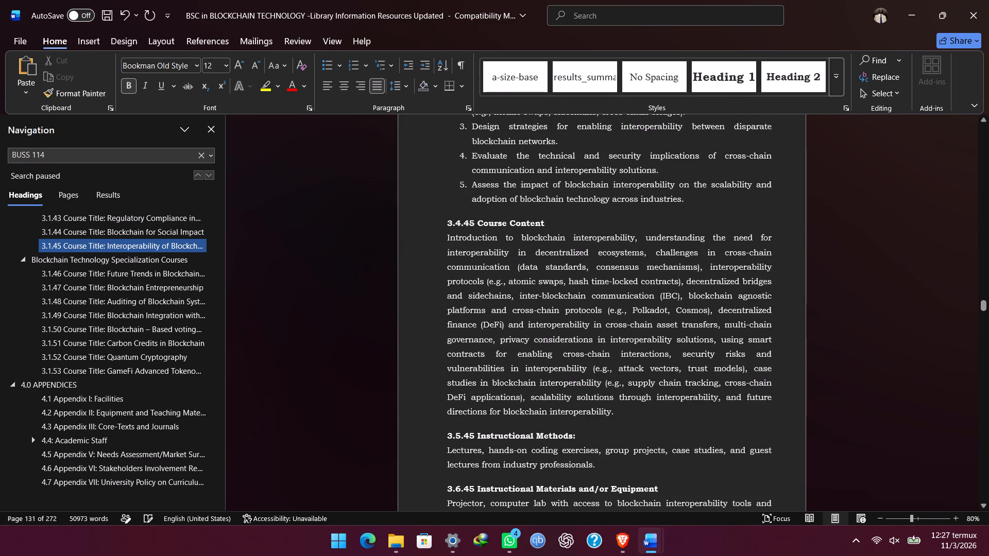
scroll(474, 171, up, 10)
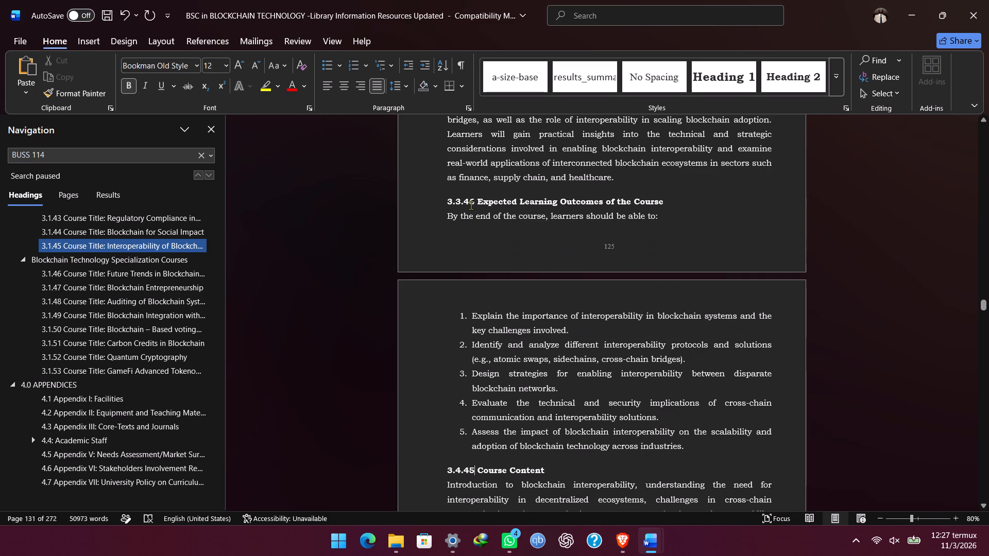
click(473, 201)
key(BackSpace)
key(5)
Renumber the Purpose of the Course subheading of the Interoperability of Blockchain Systems course as 3.2.45.
scroll(474, 190, up, 5)
click(475, 159)
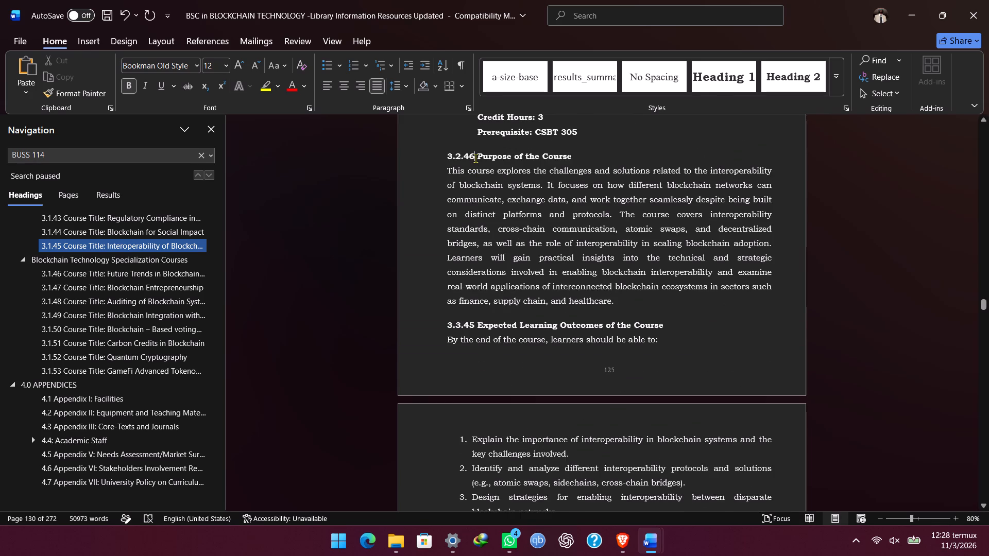
key(BackSpace)
key(5)
Renumber the Recommended Reference Materials subheading of the Blockchain for Social Impact course as 3.9.44.
scroll(475, 157, up, 3)
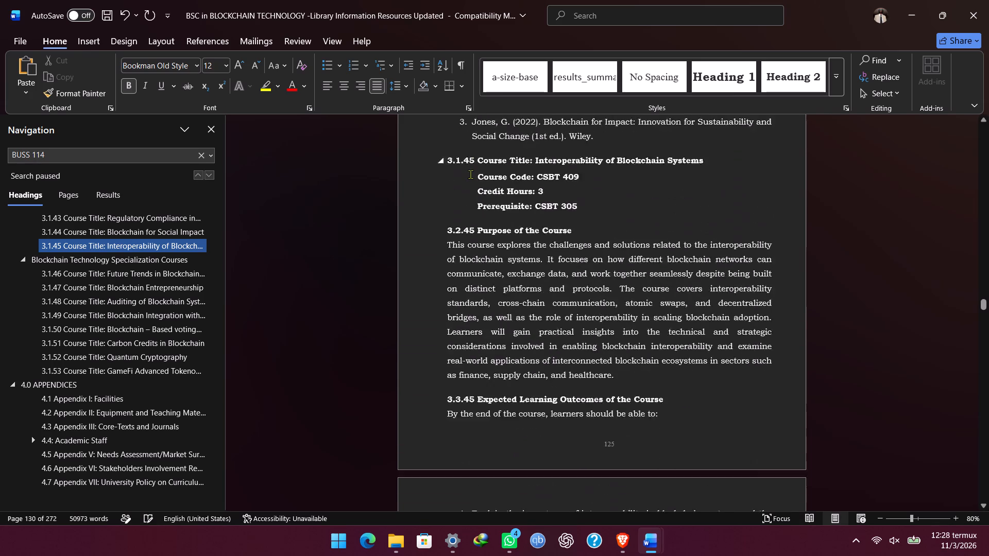
scroll(470, 174, up, 5)
click(474, 165)
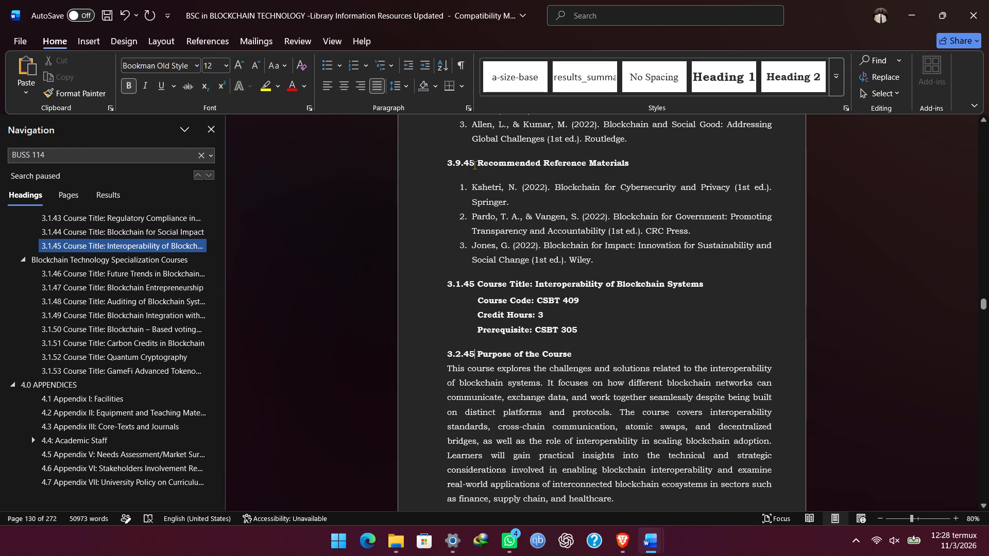
key(BackSpace)
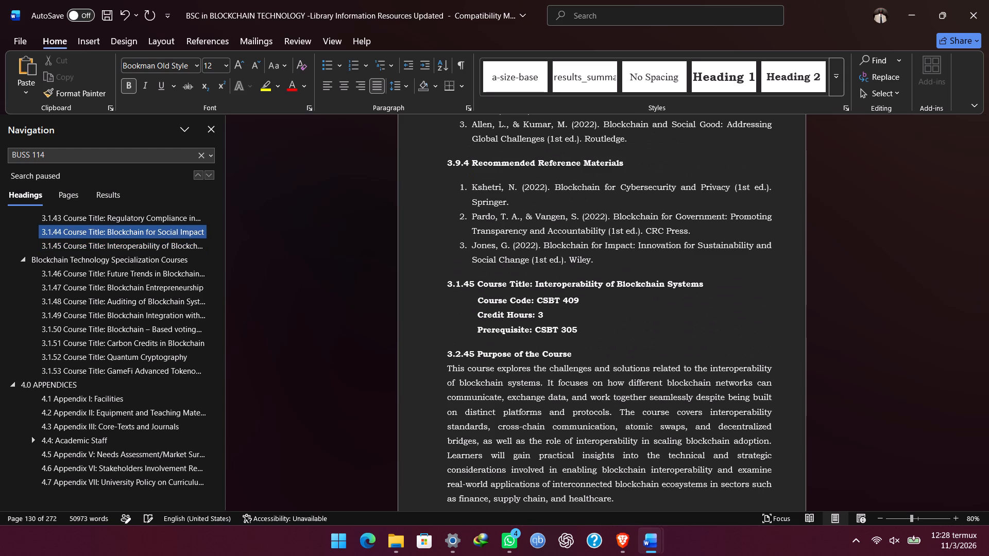
key(4)
Renumber the Core Reading Materials subheading of the Blockchain for Social Impact course as 3.8.44.
scroll(474, 165, up, 8)
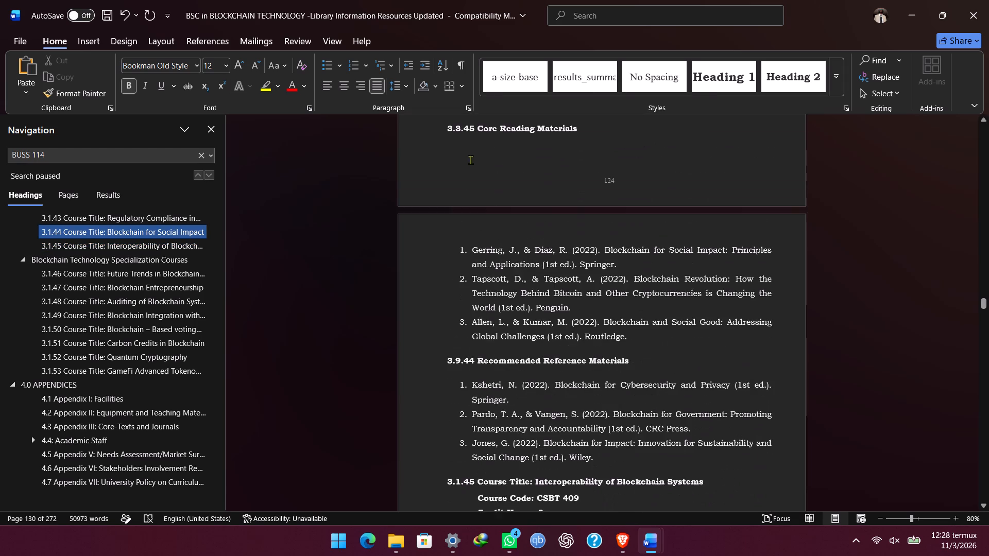
scroll(470, 160, up, 1)
click(475, 156)
key(BackSpace)
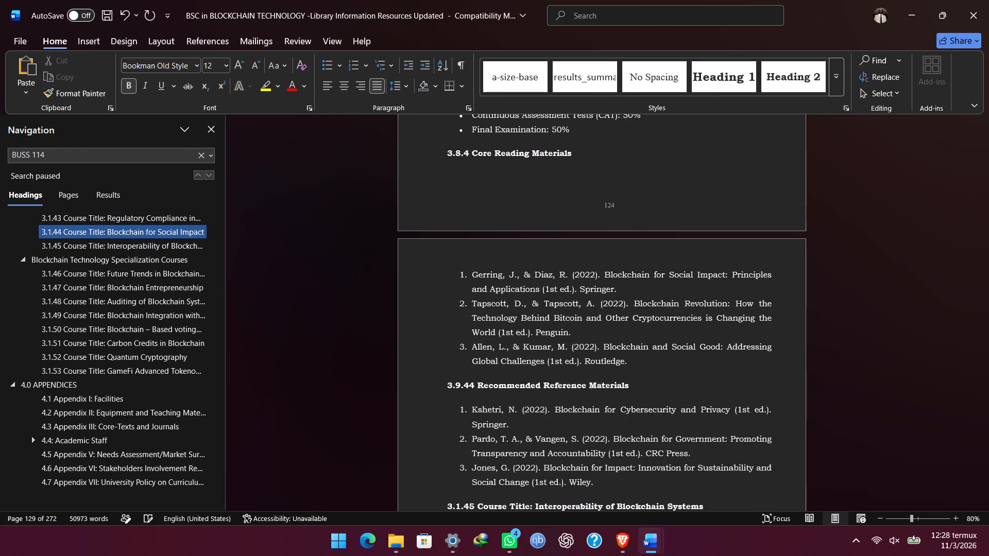
key(4)
Renumber the Course Assessment subheading of the Blockchain for Social Impact course as 3.7.44.
scroll(474, 157, up, 5)
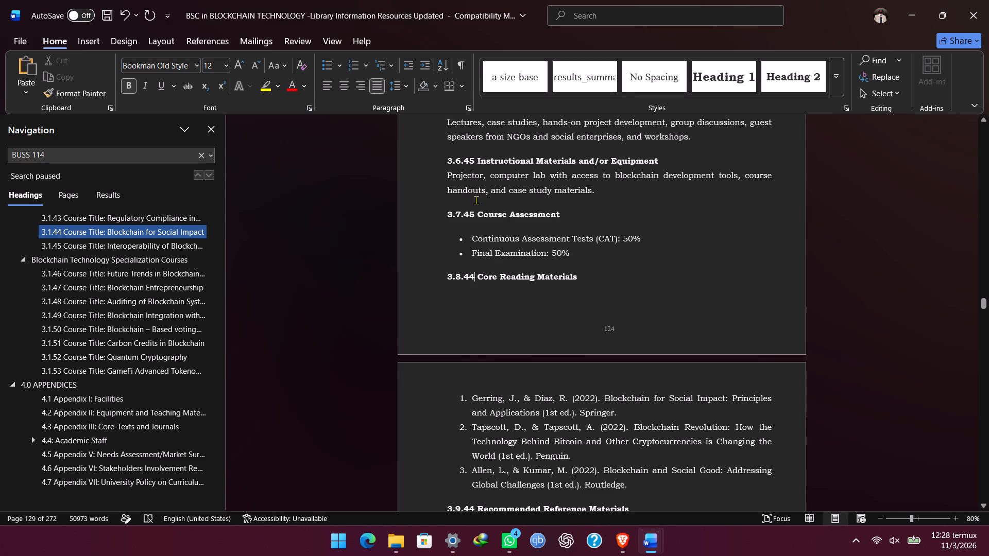
click(472, 215)
key(BackSpace)
key(4)
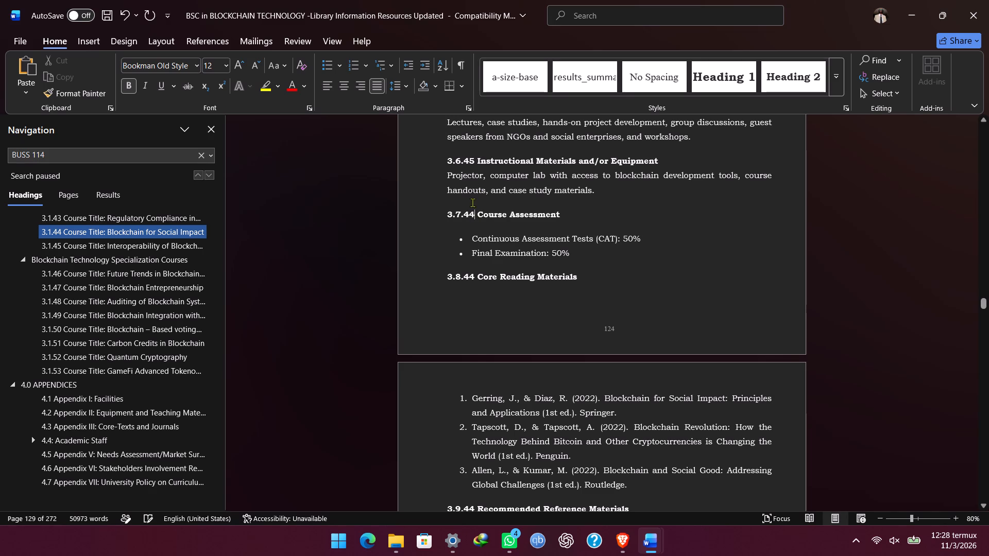
Renumber the Instructional Materials and/or Equipment subheading of the Blockchain for Social Impact course as 3.6.44.
click(475, 164)
key(BackSpace)
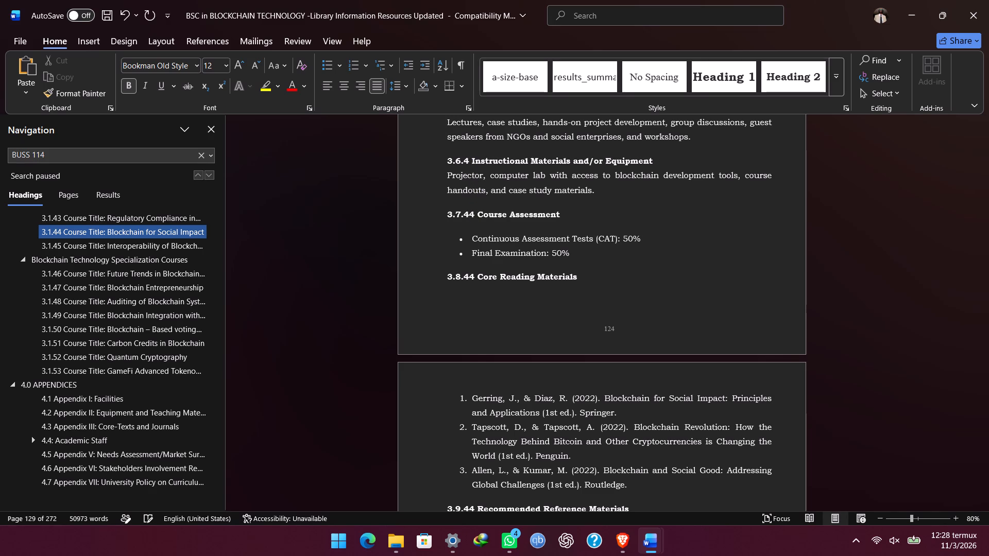
key(4)
Renumber the Instructional Methods subheading of the Blockchain for Social Impact course as 3.5.44.
scroll(475, 164, up, 4)
click(476, 206)
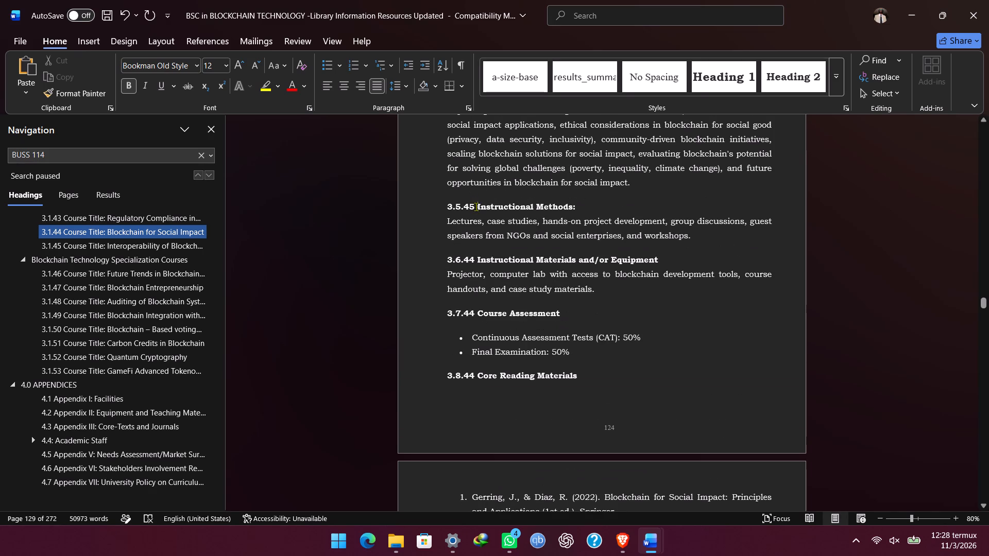
click(474, 206)
key(BackSpace)
key(4)
Renumber the Course Content subheading of the Blockchain for Social Impact course as 3.4.44.
scroll(470, 206, up, 1)
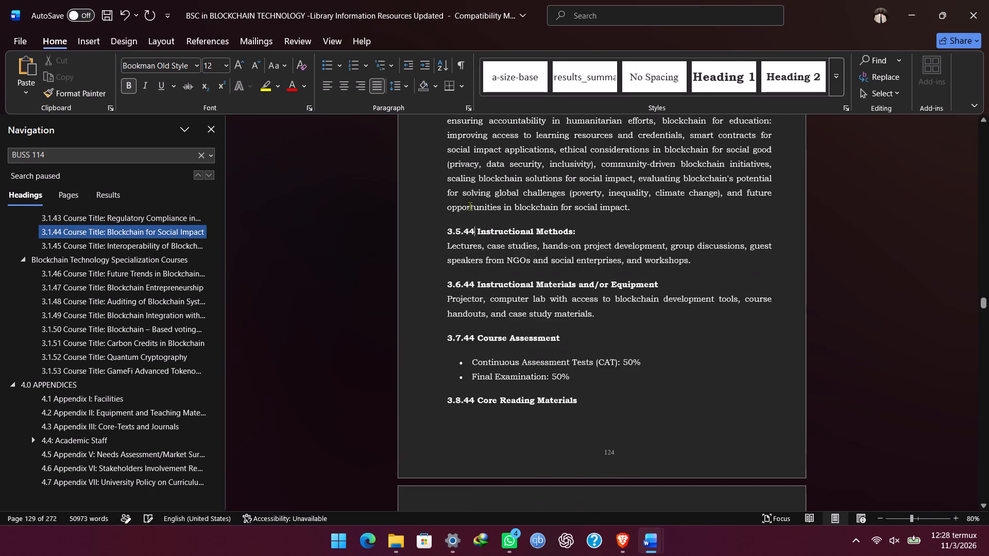
scroll(470, 206, up, 8)
click(475, 199)
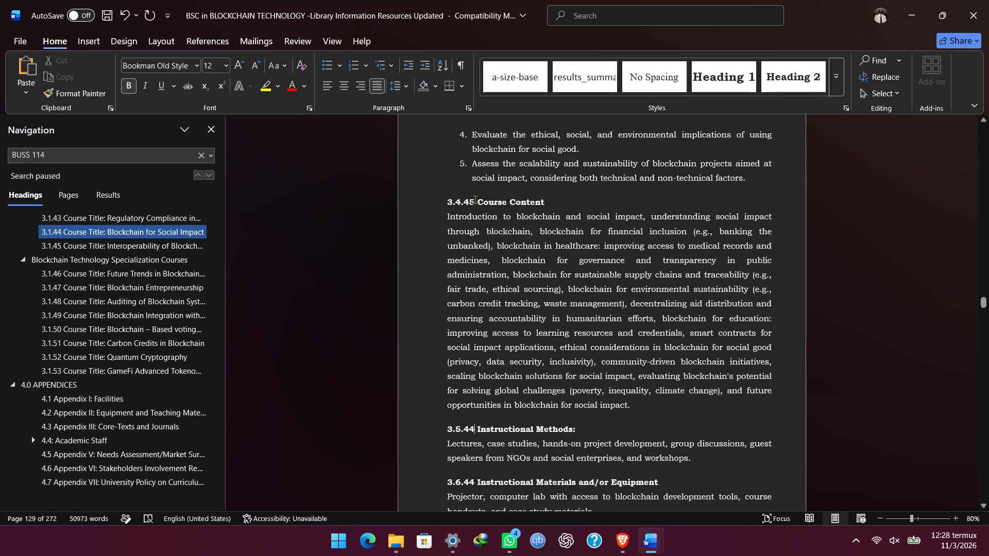
key(BackSpace)
key(4)
Renumber the Expected Learning Outcomes subheading of the Blockchain for Social Impact course as 3.3.44.
scroll(475, 199, up, 2)
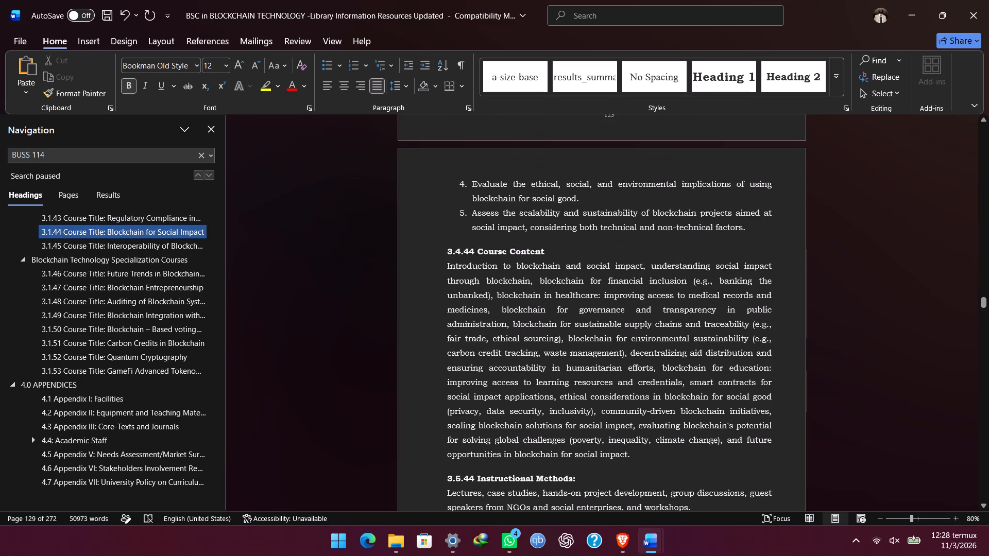
scroll(475, 199, up, 8)
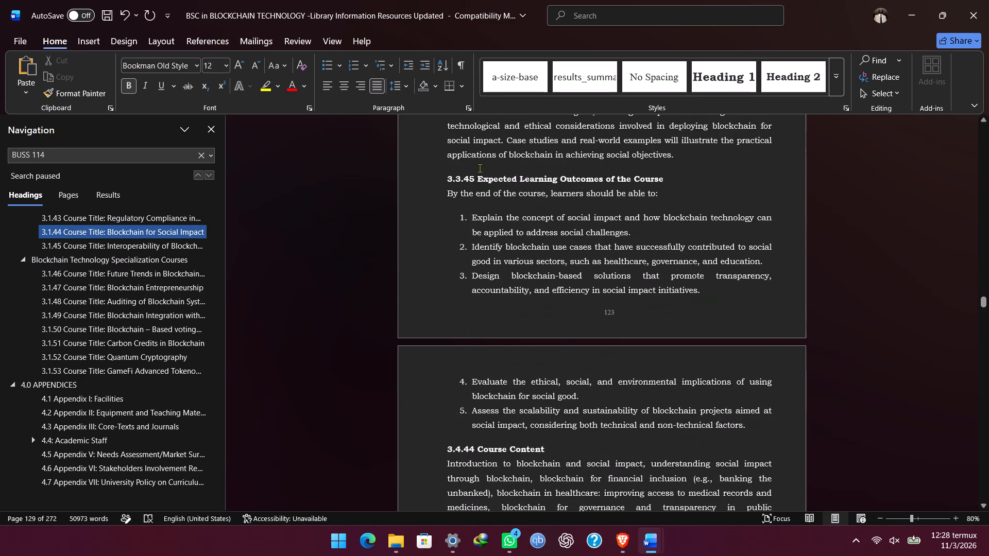
click(473, 180)
key(BackSpace)
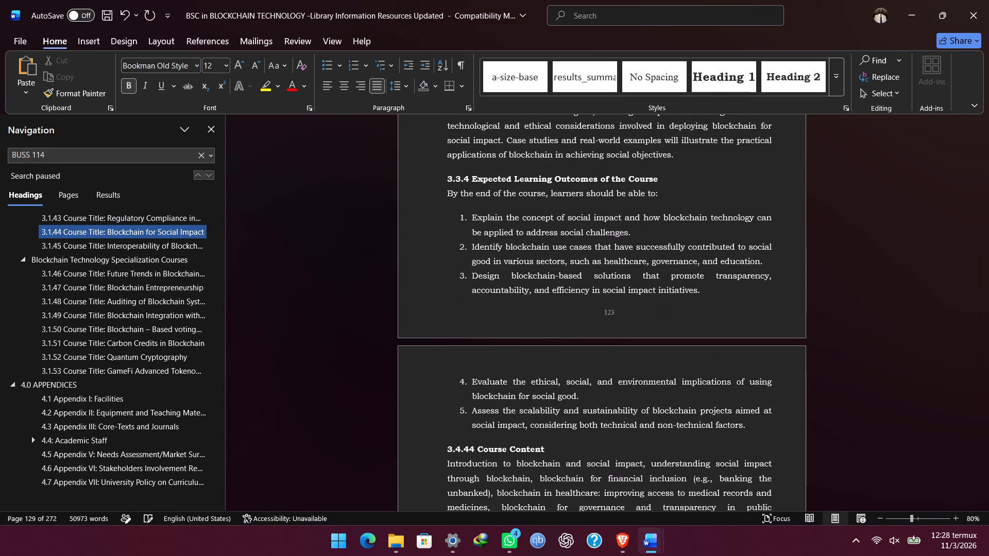
key(4)
Renumber the Purpose of the Course subheading of the Blockchain for Social Impact course as 3.2.44.
scroll(473, 180, up, 5)
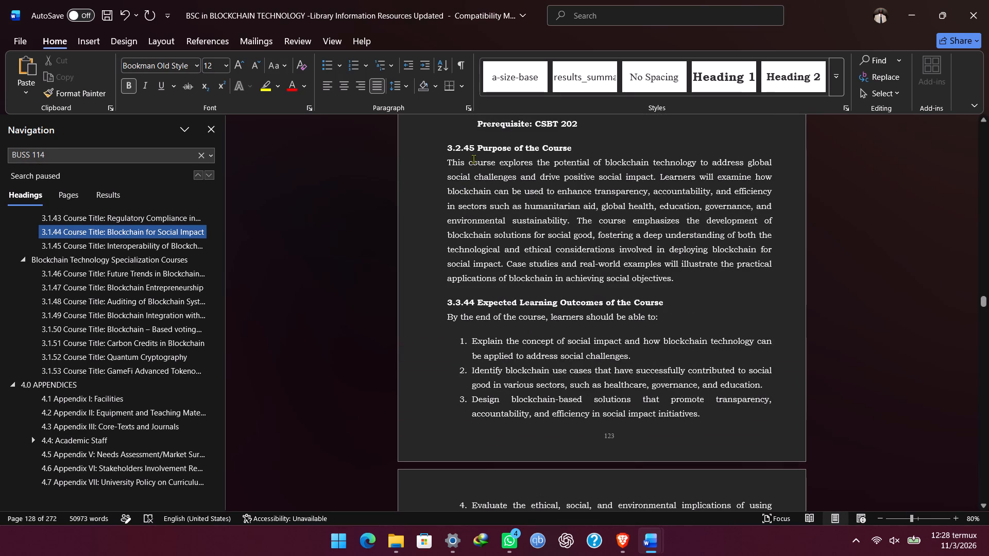
click(475, 148)
key(BackSpace)
key(4)
Renumber the Recommended Reference Materials subheading of the Regulatory Compliance in Blockchain course as 3.9.43.
scroll(474, 153, up, 3)
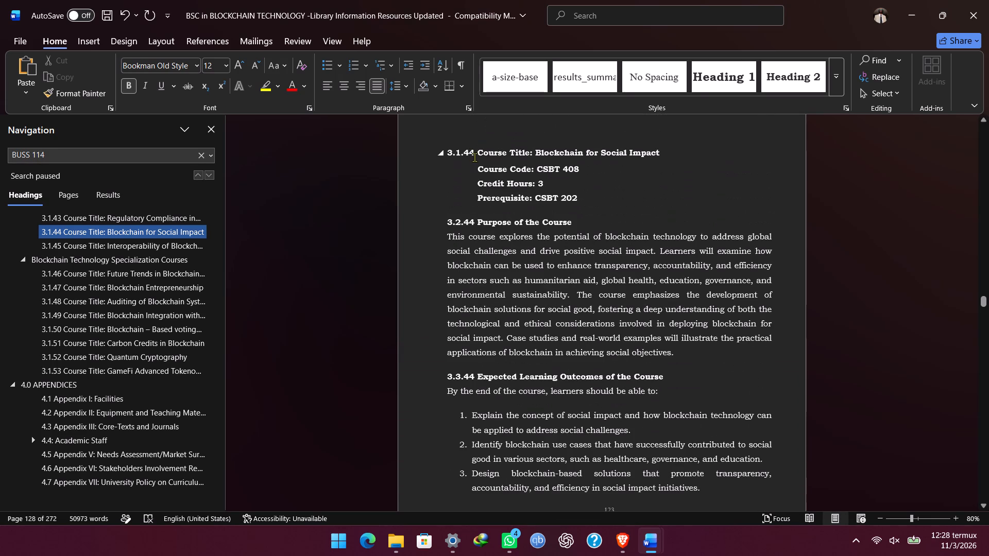
scroll(475, 157, up, 6)
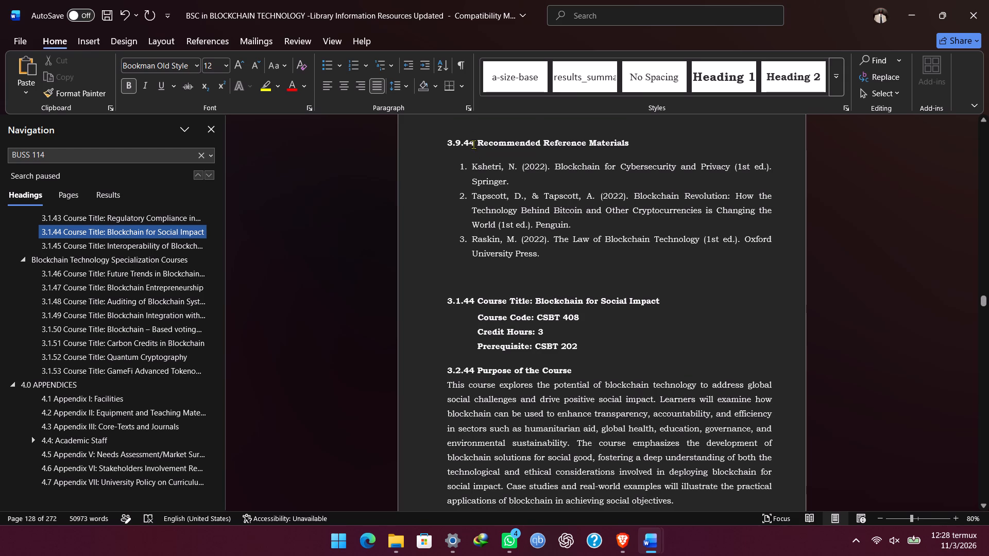
click(473, 144)
key(BackSpace)
key(3)
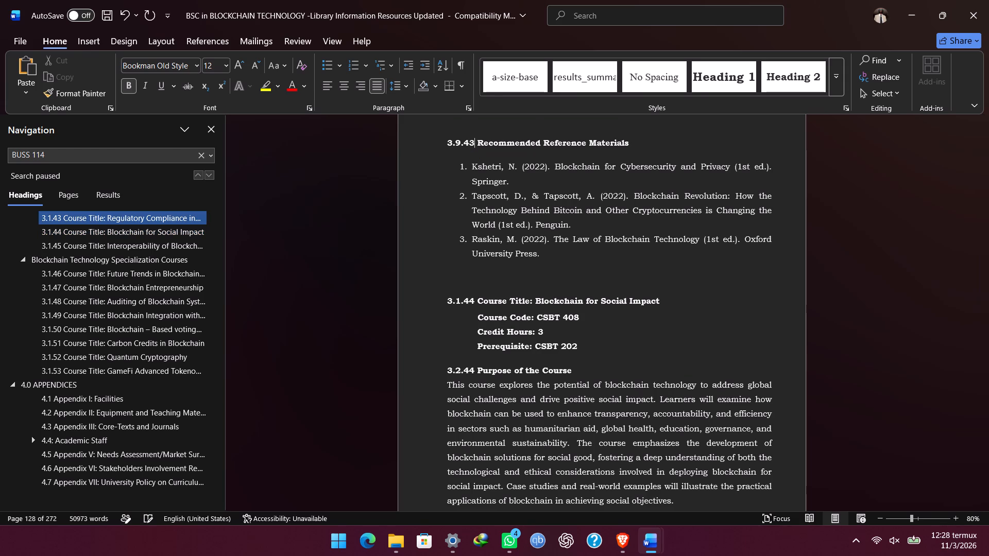
Renumber the Core Reading Materials subheading of the Regulatory Compliance in Blockchain course as 3.8.43.
scroll(473, 144, up, 9)
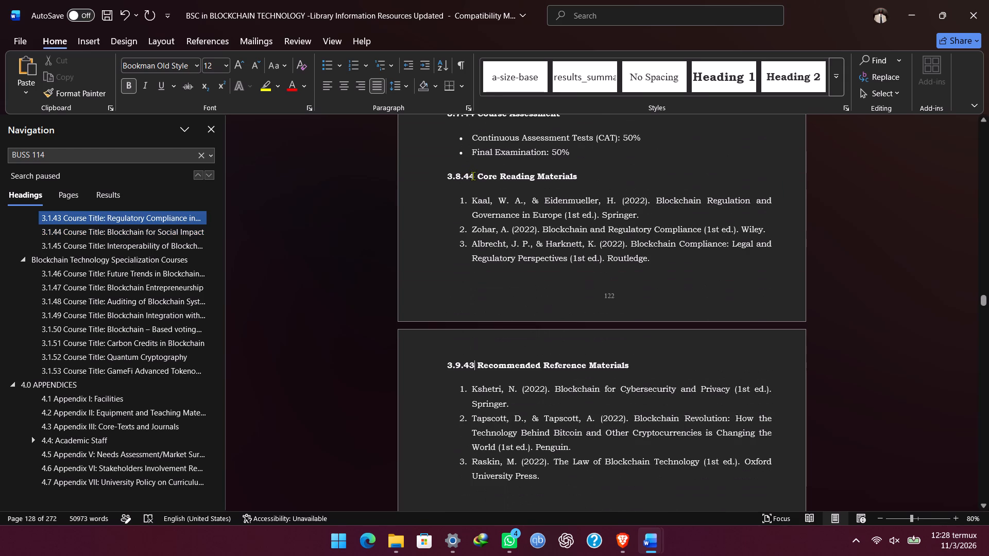
click(473, 176)
key(BackSpace)
key(3)
Renumber the Course Assessment subheading of the Regulatory Compliance in Blockchain course as 3.7.43.
scroll(473, 176, up, 3)
click(474, 188)
key(BackSpace)
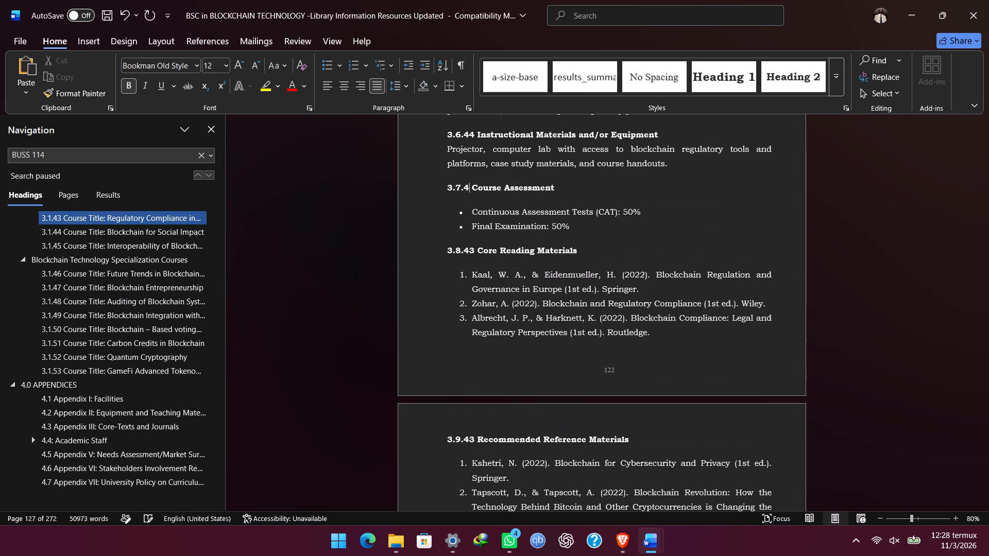
key(3)
Renumber the Instructional Materials and/or Equipment subheading of the Regulatory Compliance in Blockchain course as 3.6.43.
scroll(474, 188, up, 1)
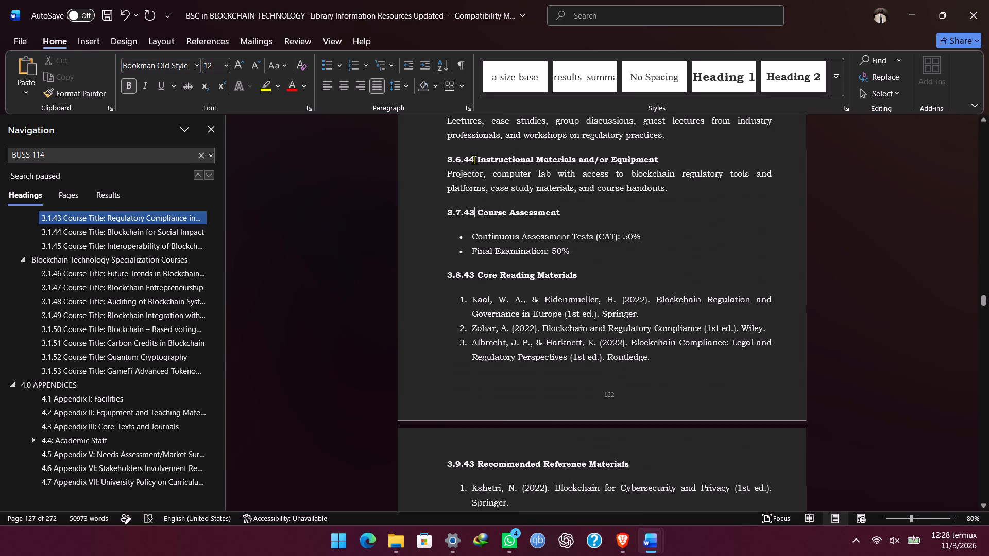
click(474, 159)
key(BackSpace)
key(3)
Renumber the Instructional Methods subheading of the Regulatory Compliance in Blockchain course as 3.5.43.
scroll(474, 159, up, 3)
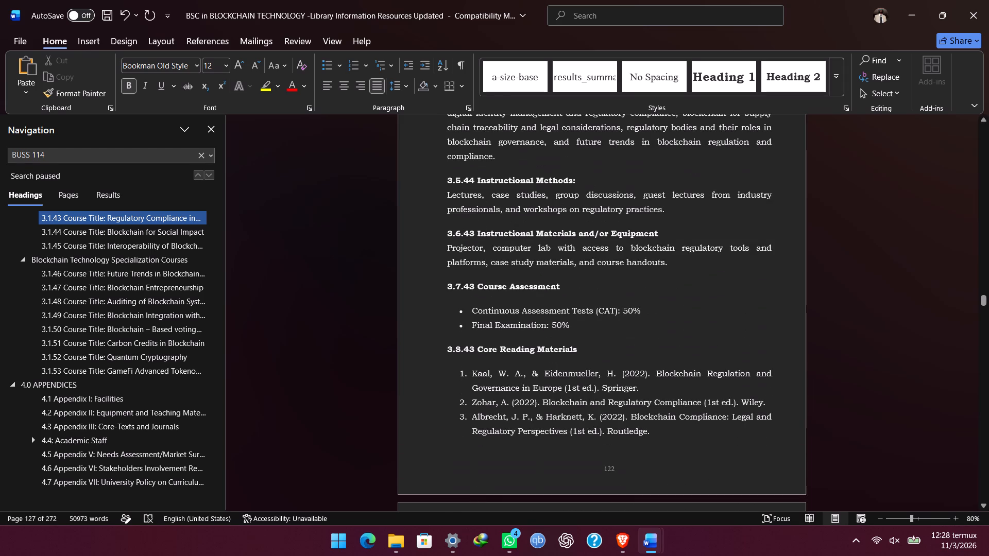
click(474, 180)
key(BackSpace)
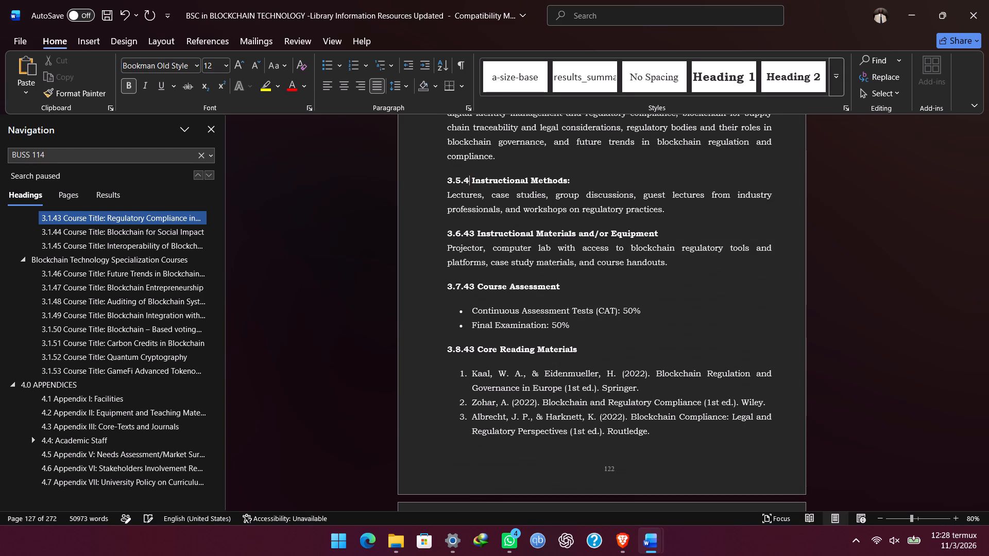
key(3)
Renumber the Course Content subheading of the Regulatory Compliance in Blockchain course as 3.4.43.
scroll(474, 177, up, 10)
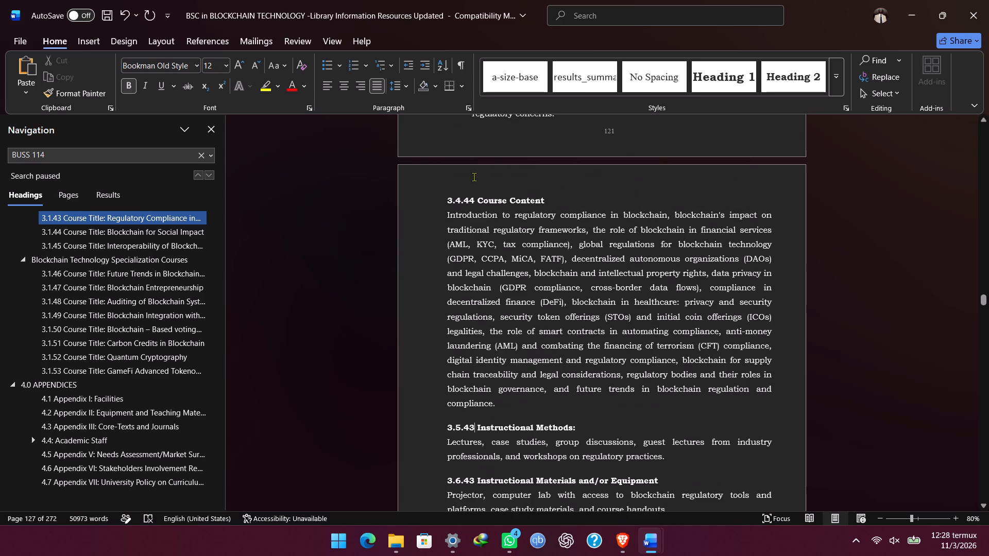
click(474, 201)
key(BackSpace)
key(3)
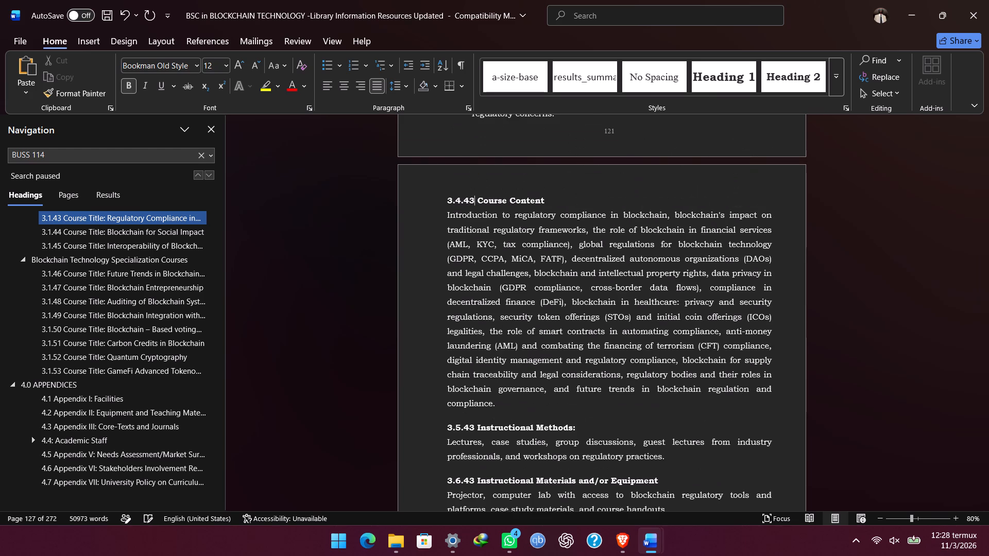
Renumber the Expected Learning Outcomes subheading of the Regulatory Compliance in Blockchain course as 3.3.43.
scroll(475, 201, up, 9)
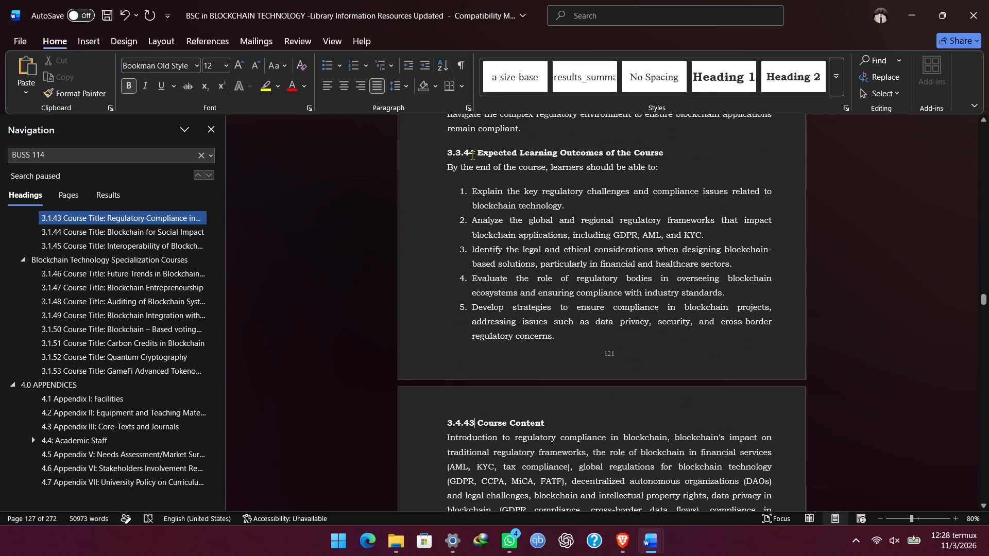
click(474, 152)
key(BackSpace)
key(3)
Renumber the Purpose of the Course subheading of the Regulatory Compliance in Blockchain course as 3.2.43.
scroll(474, 152, up, 2)
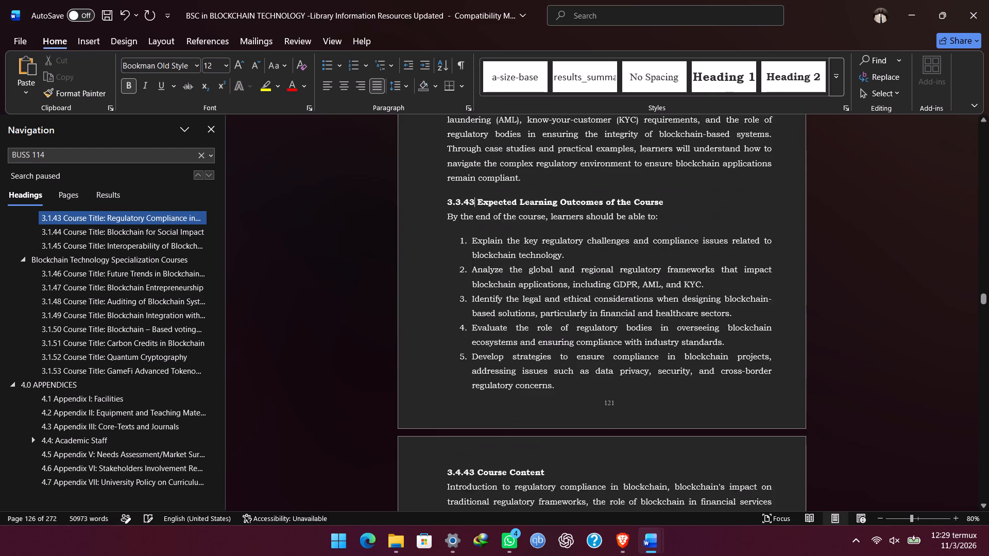
scroll(474, 152, up, 7)
click(472, 189)
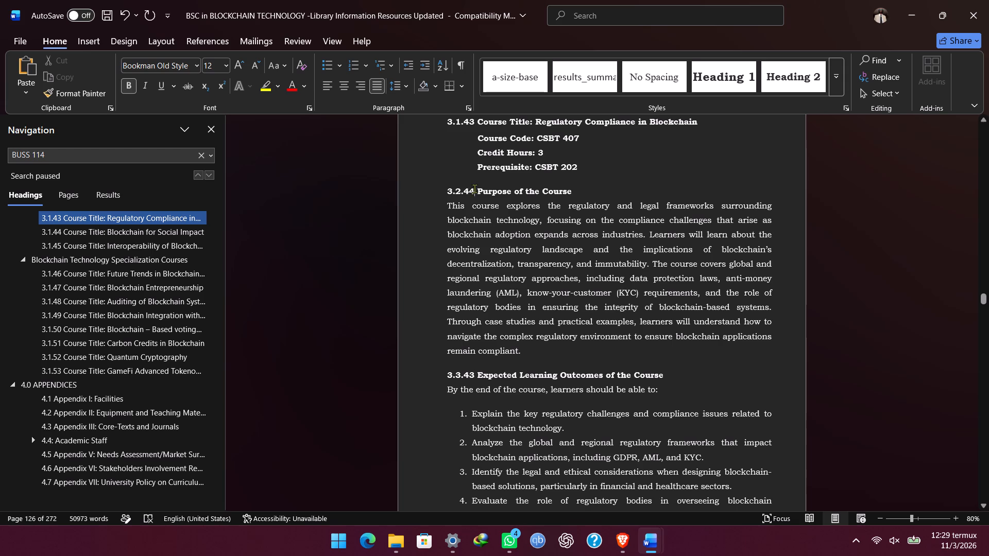
key(BackSpace)
key(3)
Renumber the Recommended Reference Materials subheading of the Blockchain and Artificial Intelligence course as 3.9.42.
scroll(476, 188, up, 2)
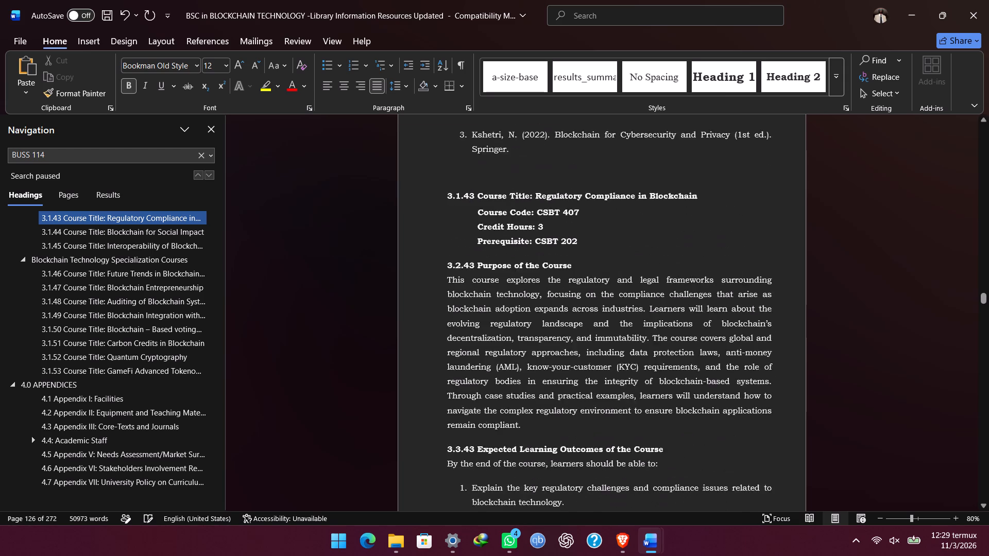
scroll(476, 188, up, 11)
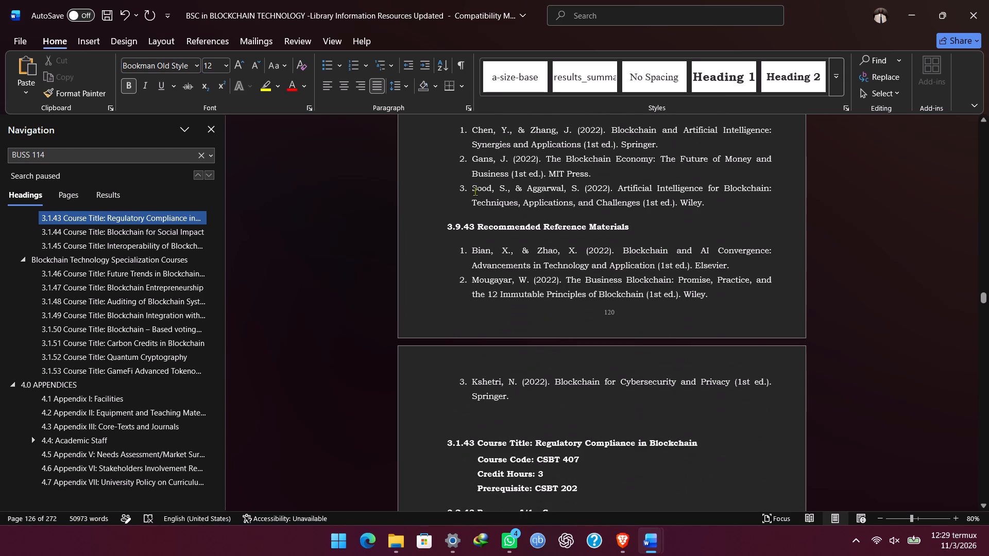
click(474, 230)
key(BackSpace)
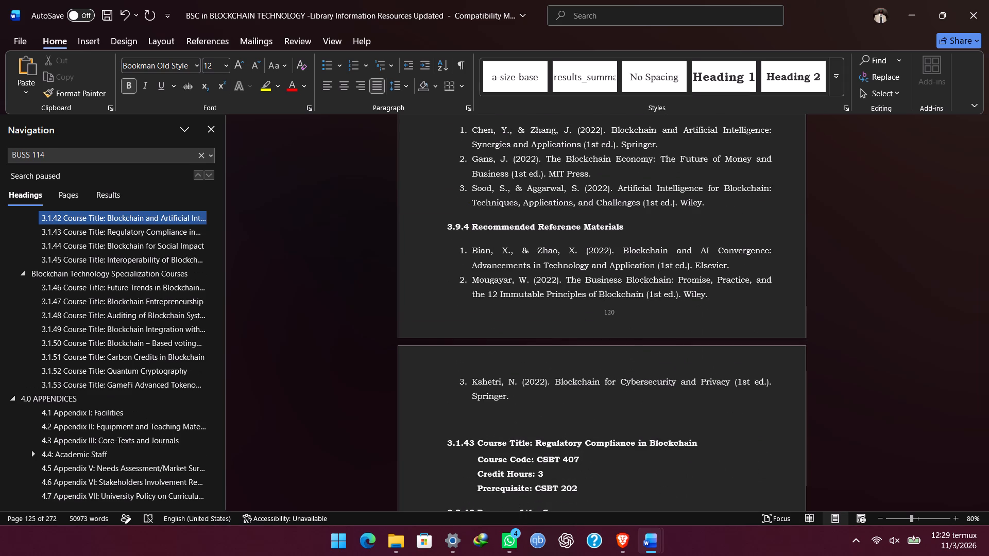
key(2)
Renumber the Core Reading Materials subheading of the Blockchain and Artificial Intelligence course as 3.8.42.
scroll(474, 230, up, 5)
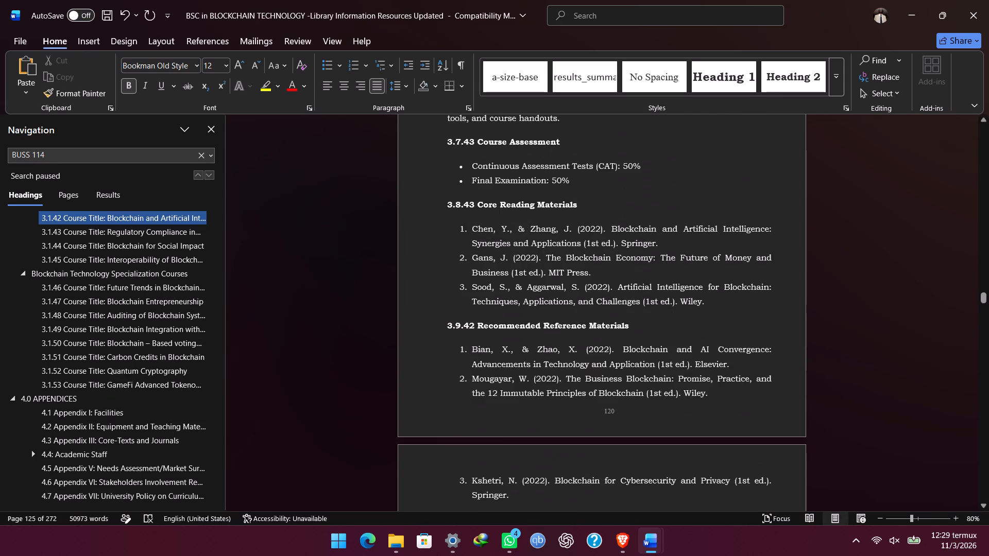
click(473, 230)
key(BackSpace)
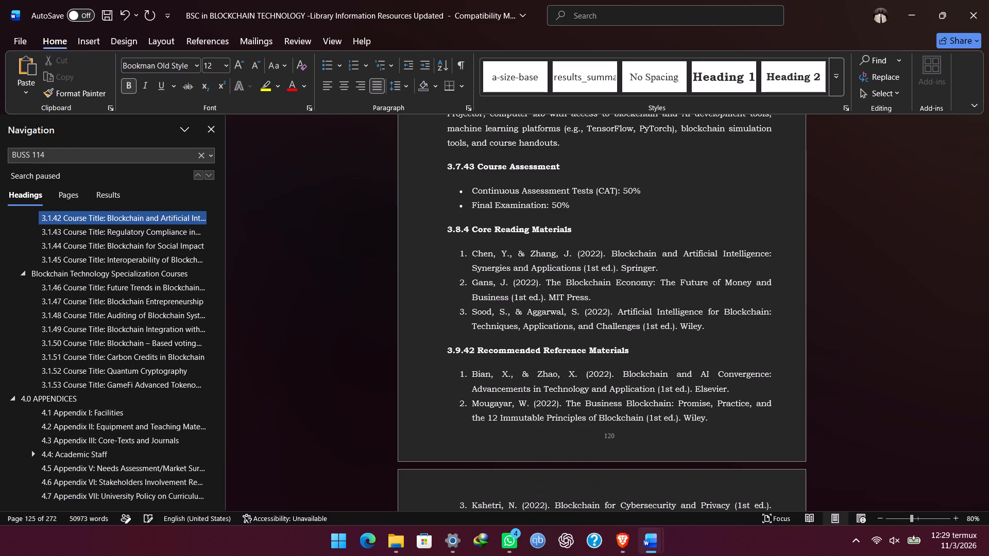
key(2)
Renumber the Course Assessment subheading of the Blockchain and Artificial Intelligence course as 3.7.42.
click(475, 166)
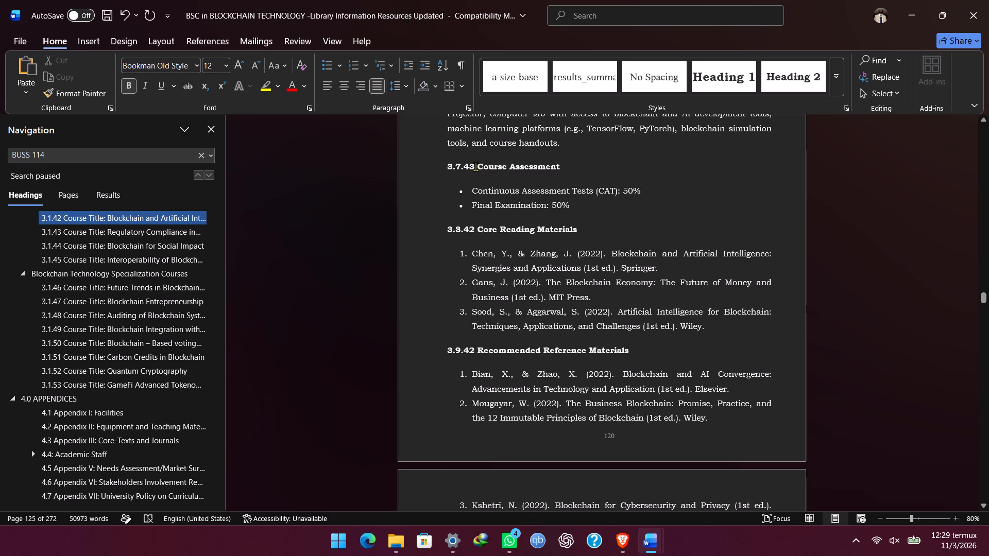
key(backslash)
key(BackSpace)
key(BackSpace)
key(2)
Renumber the Instructional Materials and/or Equipment subheading of the Blockchain and Artificial Intelligence course as 3.6.42.
scroll(475, 166, up, 1)
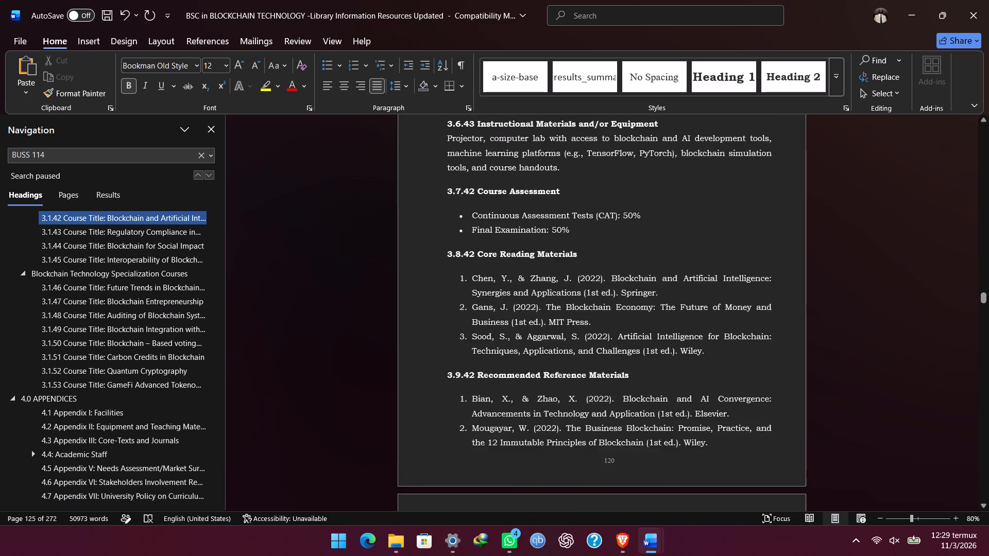
scroll(475, 166, up, 3)
click(474, 196)
key(BackSpace)
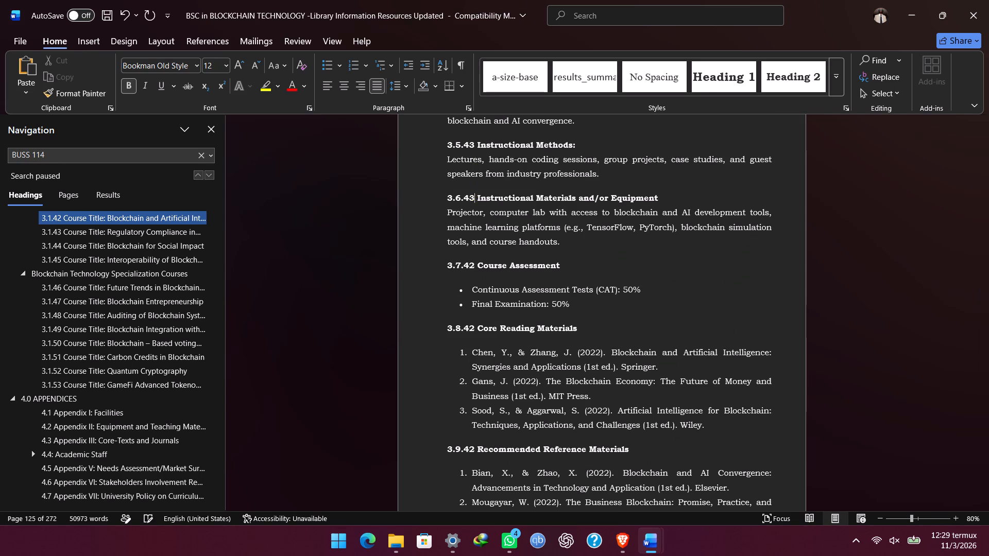
key(2)
Renumber the Instructional Methods subheading of the Blockchain and Artificial Intelligence course as 3.5.42.
scroll(472, 192, up, 1)
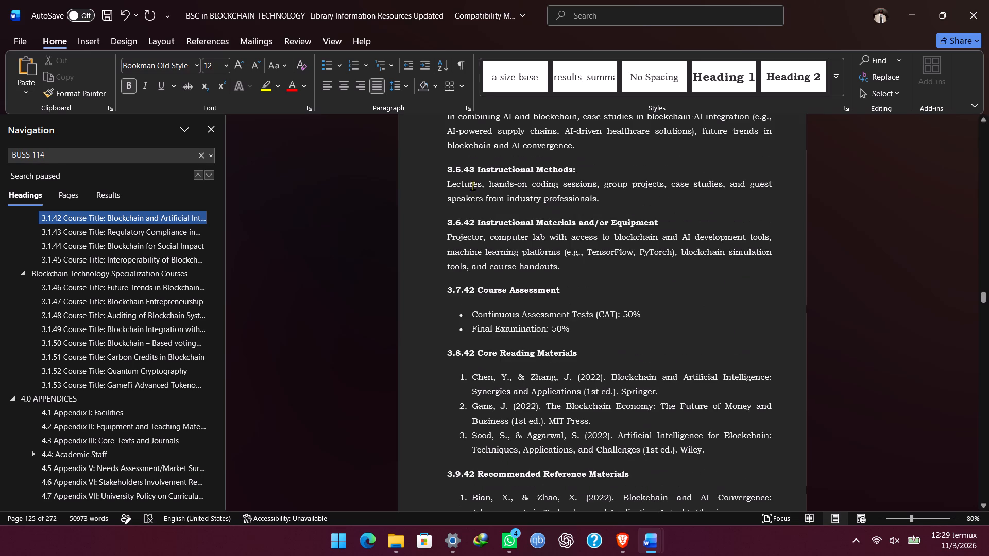
click(474, 170)
key(BackSpace)
key(2)
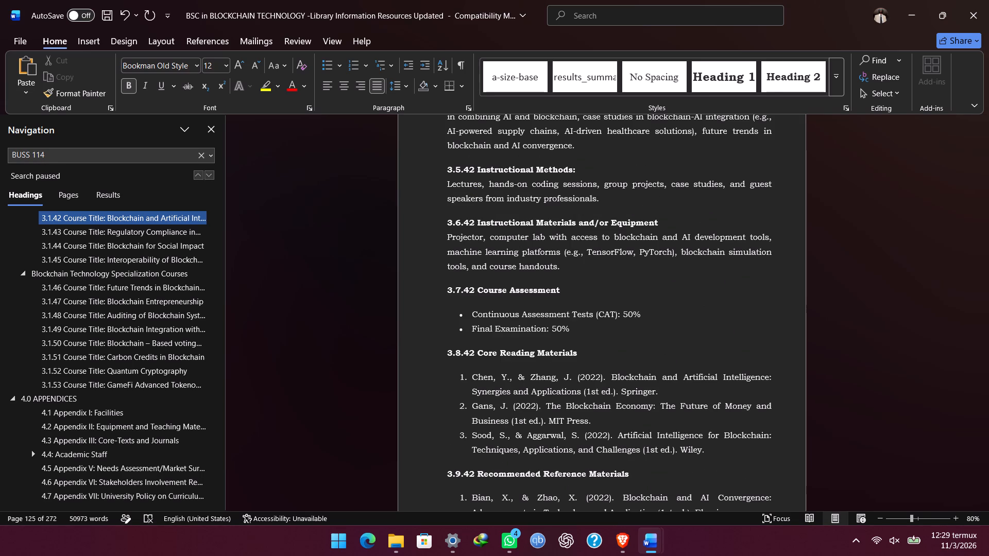
Renumber the Course Content subheading of the Blockchain and Artificial Intelligence course as 3.4.42.
scroll(474, 170, up, 11)
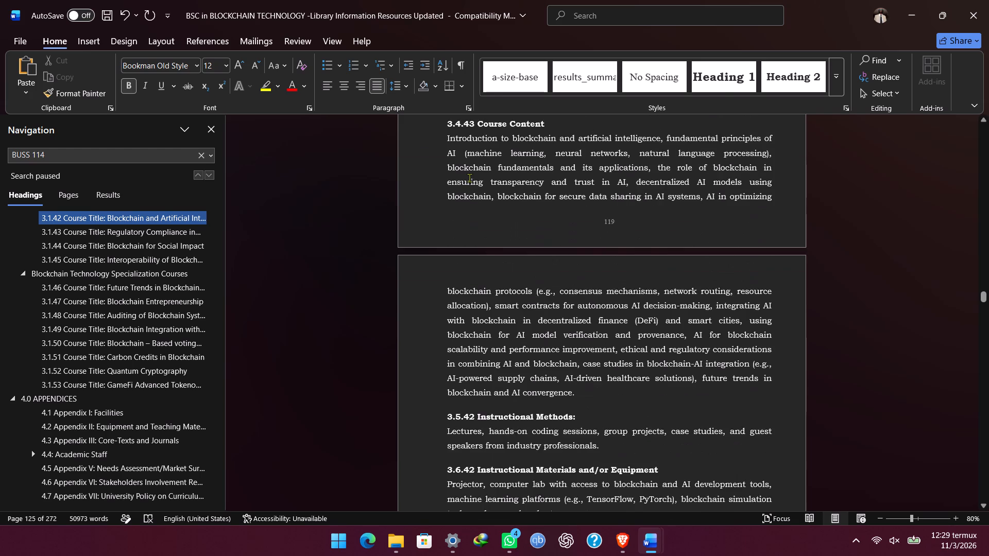
scroll(469, 178, up, 1)
click(474, 174)
key(BackSpace)
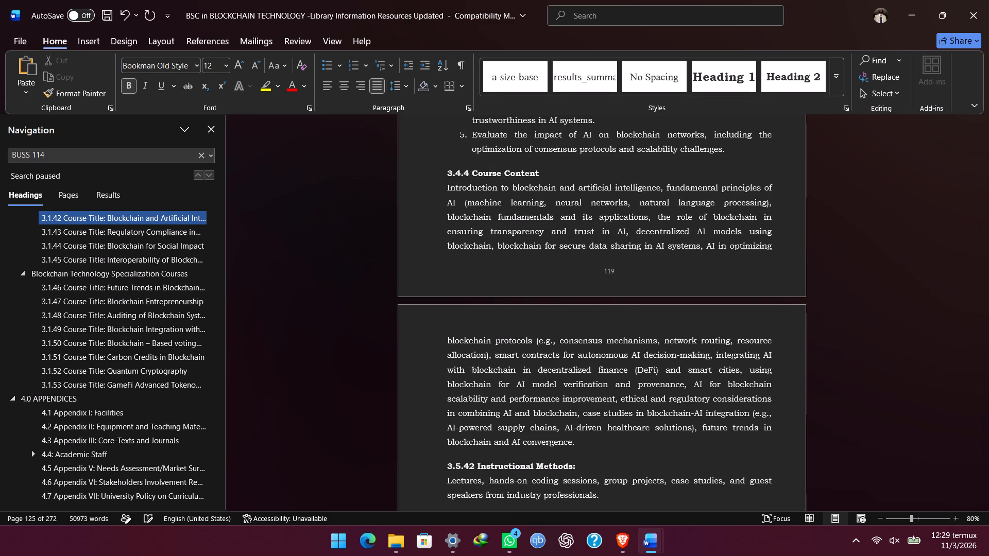
key(2)
Renumber the Expected Learning Outcomes subheading of the Blockchain and Artificial Intelligence course as 3.3.42.
scroll(474, 174, up, 8)
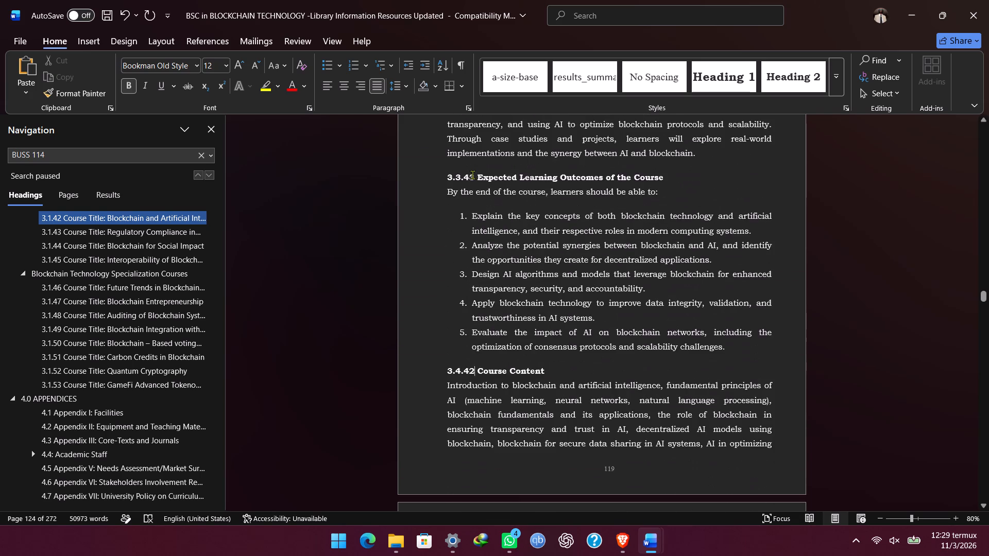
scroll(472, 175, up, 2)
click(474, 229)
key(BackSpace)
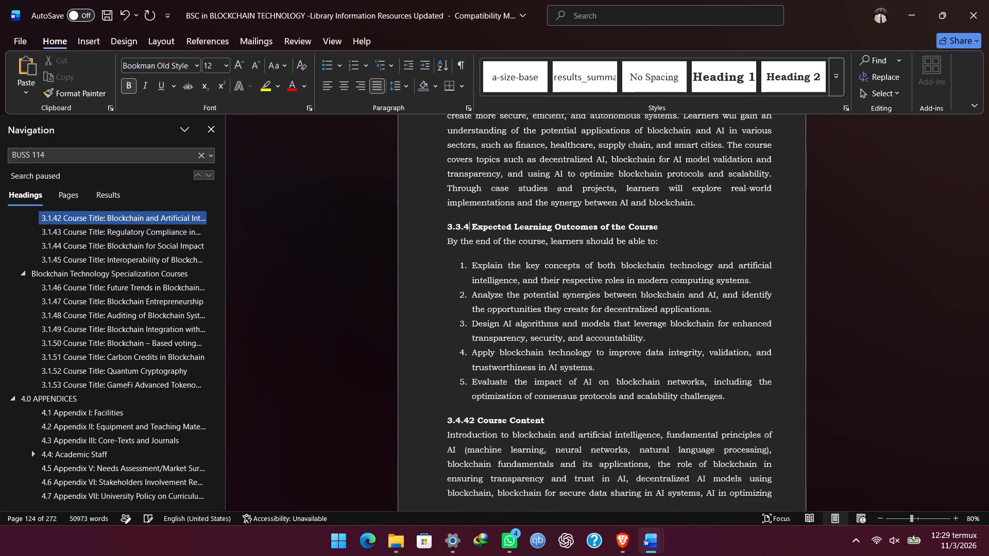
key(2)
Renumber the Purpose of the Course subheading of the Blockchain and Artificial Intelligence course as 3.2.42.
scroll(467, 219, up, 4)
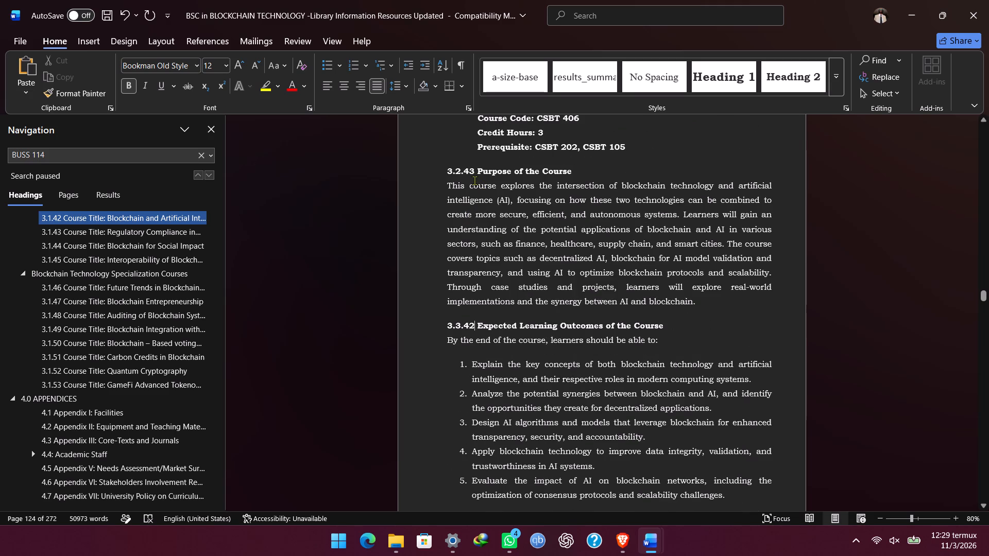
click(473, 170)
key(BackSpace)
key(2)
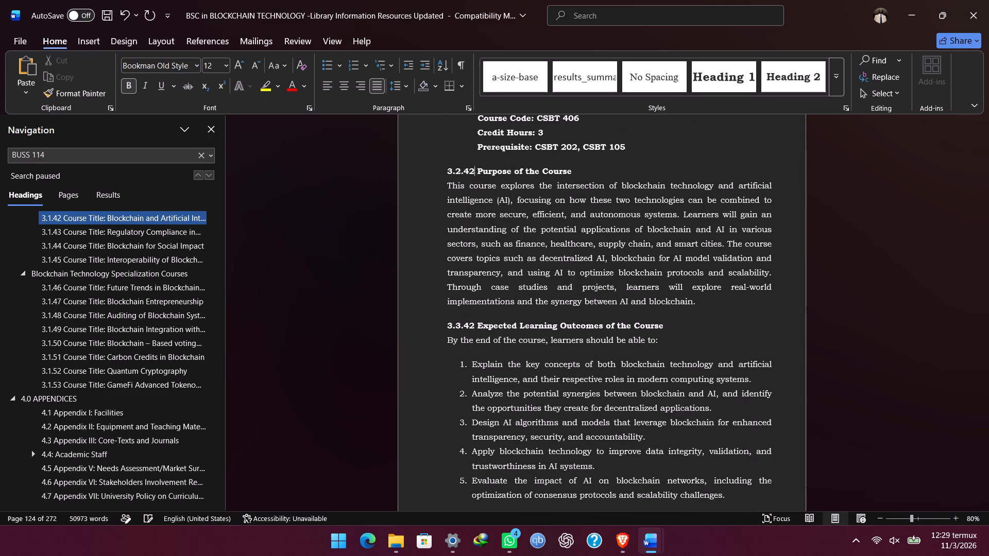
Renumber the Recommended Reference Materials subheading of the Blockchain Research Project course as 3.9.41.
scroll(473, 170, up, 13)
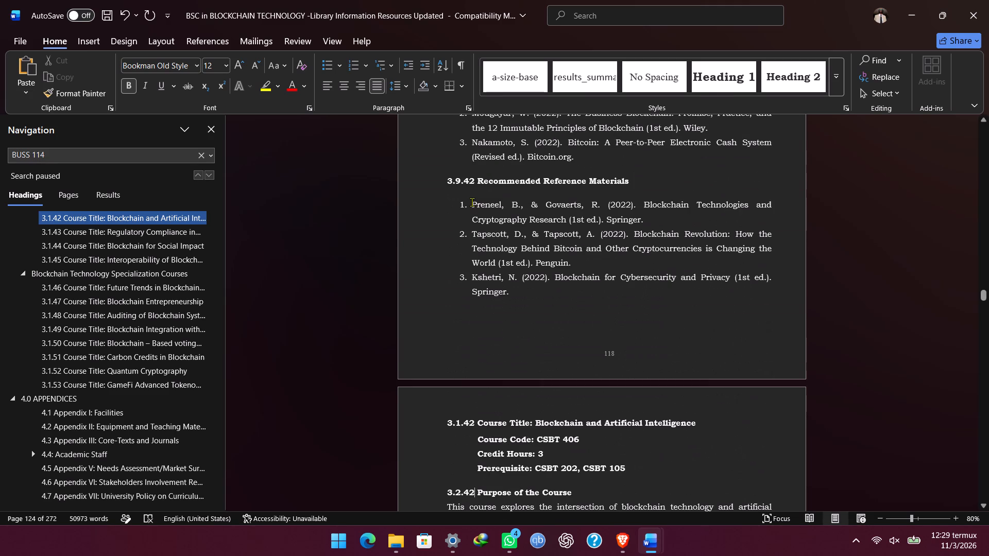
click(474, 183)
key(BackSpace)
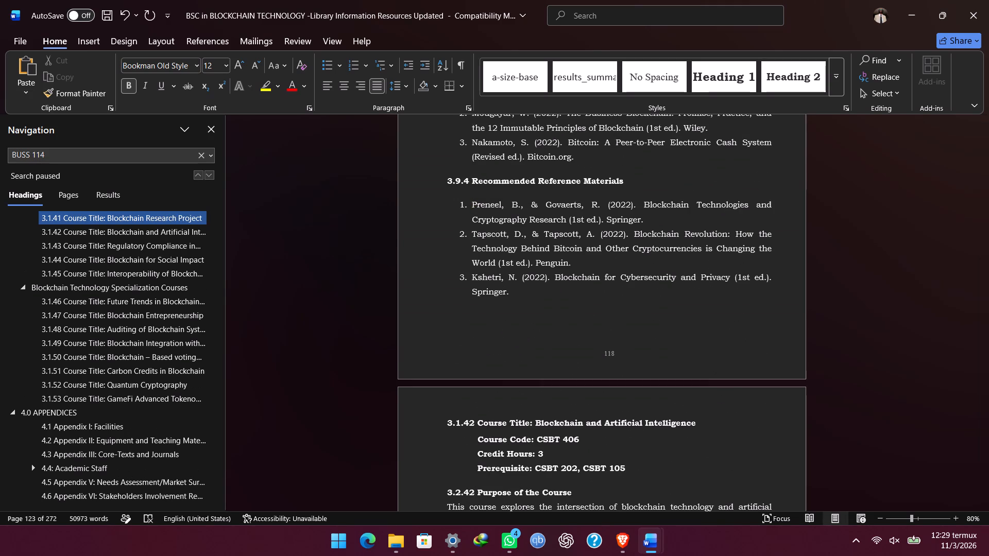
key(1)
Renumber the Core Reading Materials subheading of the Blockchain Research Project course as 3.8.41.
scroll(474, 183, up, 4)
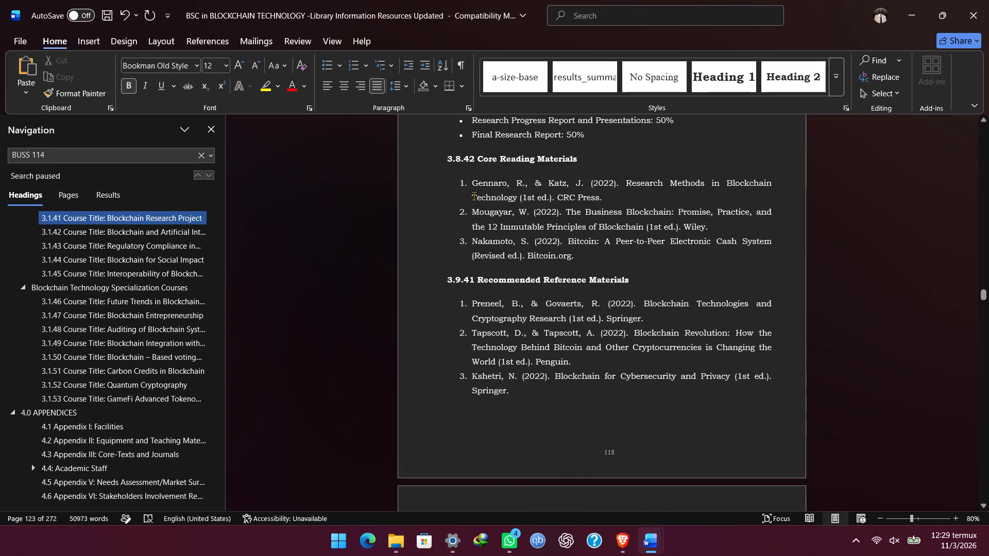
click(474, 160)
key(backslash)
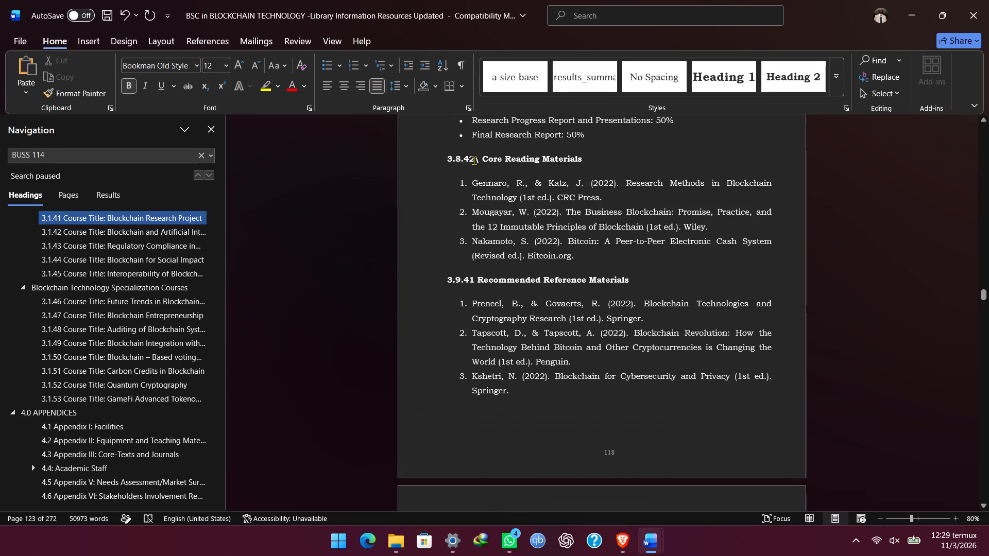
key(BackSpace)
key(BackSpace)
key(1)
Renumber the Course Assessment subheading of the Blockchain Research Project course as 3.7.41.
scroll(474, 160, up, 4)
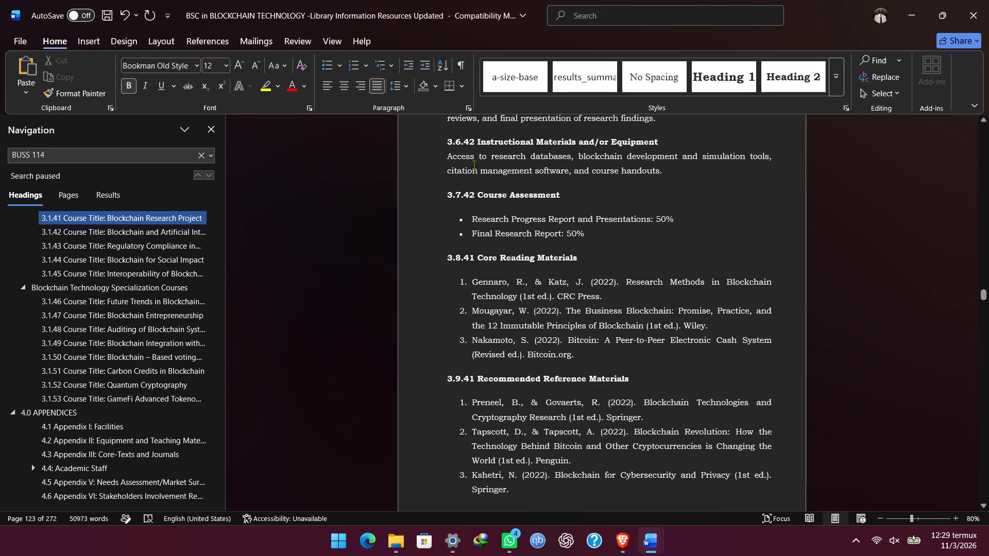
click(474, 192)
key(BackSpace)
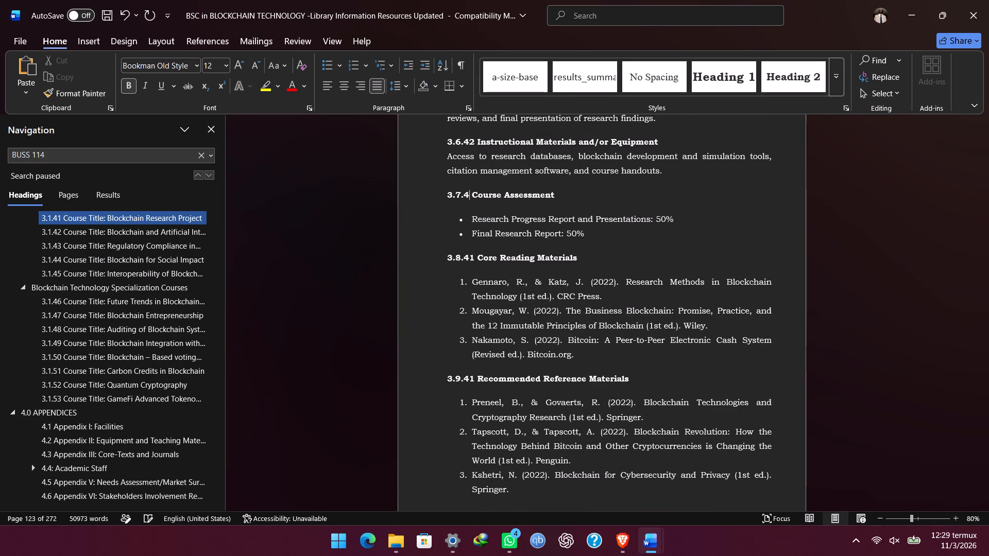
key(1)
Renumber the Instructional Materials and/or Equipment subheading of the Blockchain Research Project course as 3.6.41.
scroll(474, 192, up, 2)
click(474, 191)
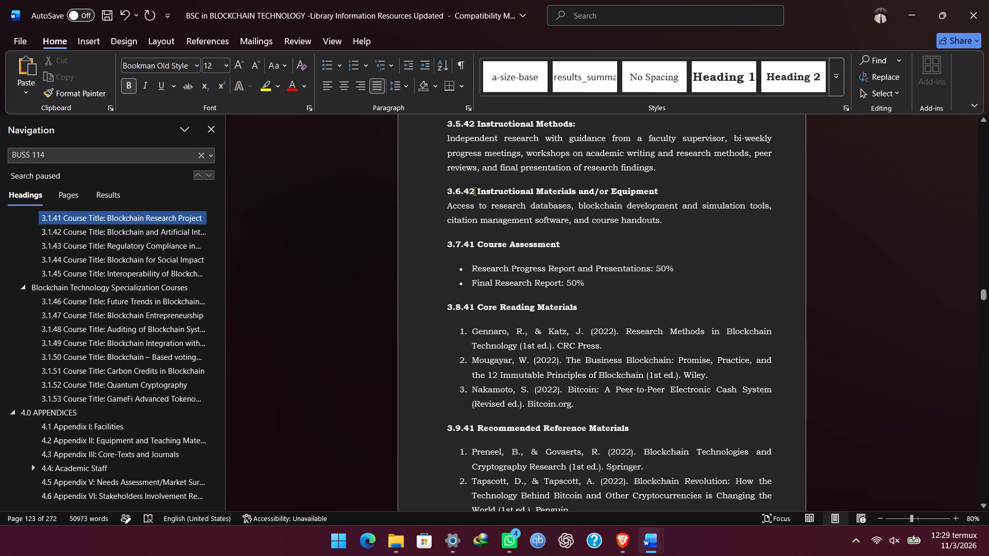
key(BackSpace)
key(1)
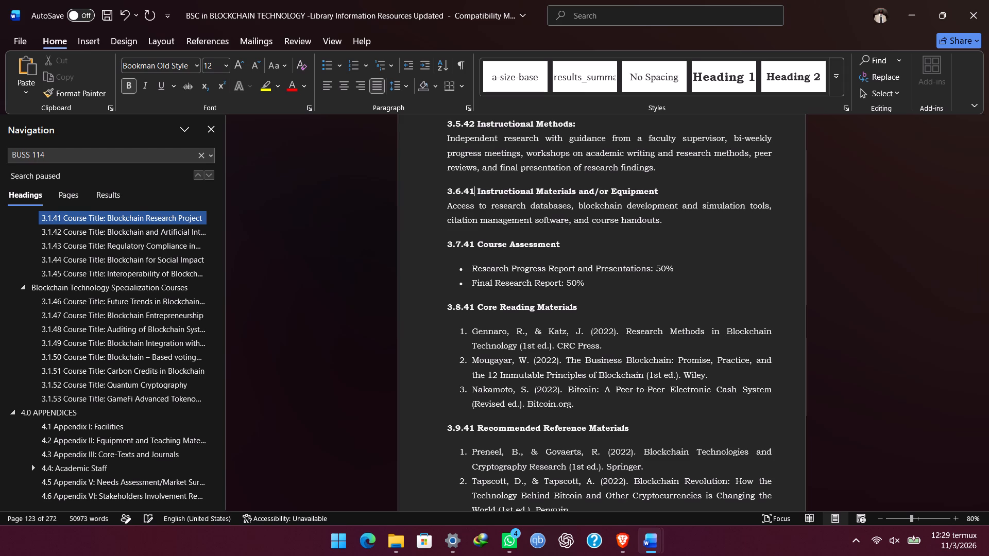
Renumber the Instructional Methods subheading of the Blockchain Research Project course as 3.5.41.
scroll(474, 191, up, 3)
click(474, 201)
key(BackSpace)
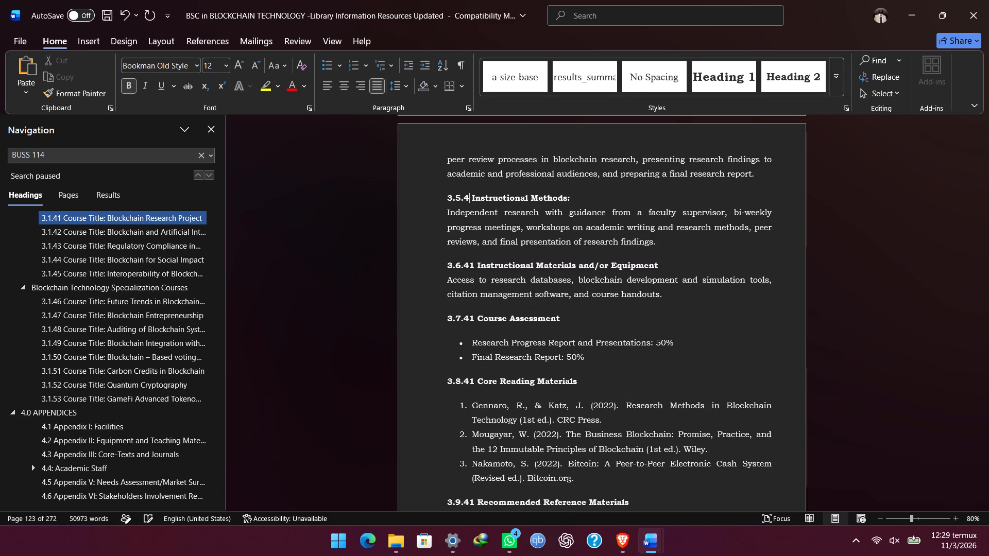
key(1)
Renumber the Course Content subheading of the Blockchain Research Project course as 3.4.41.
scroll(474, 201, up, 11)
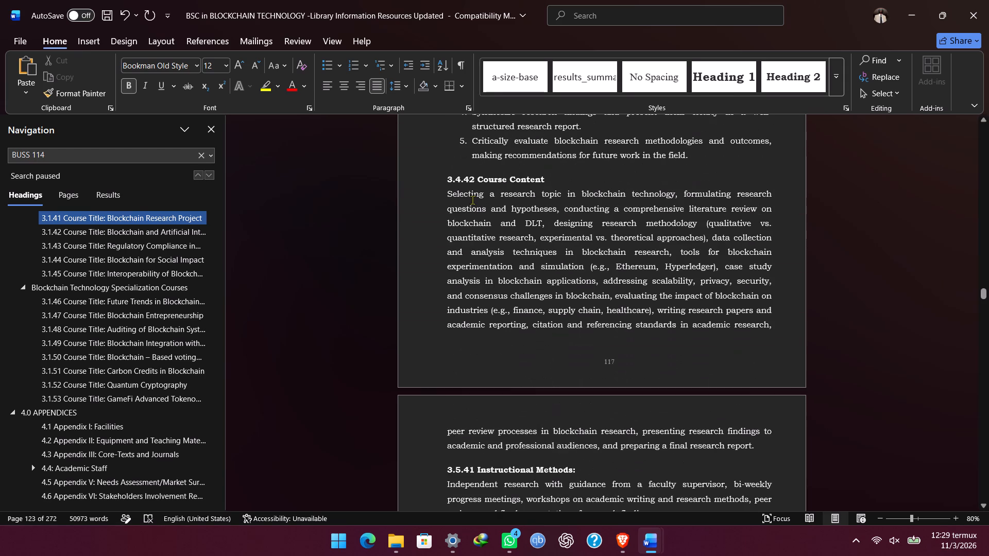
click(474, 181)
key(BackSpace)
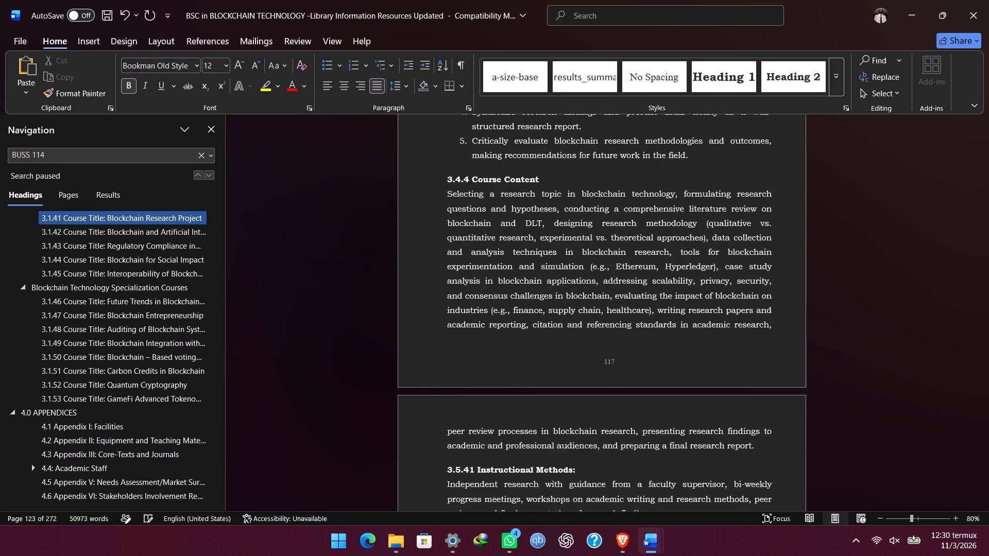
key(1)
Renumber the Expected Learning Outcomes subheading of the Blockchain Research Project course as 3.3.41.
scroll(469, 196, up, 4)
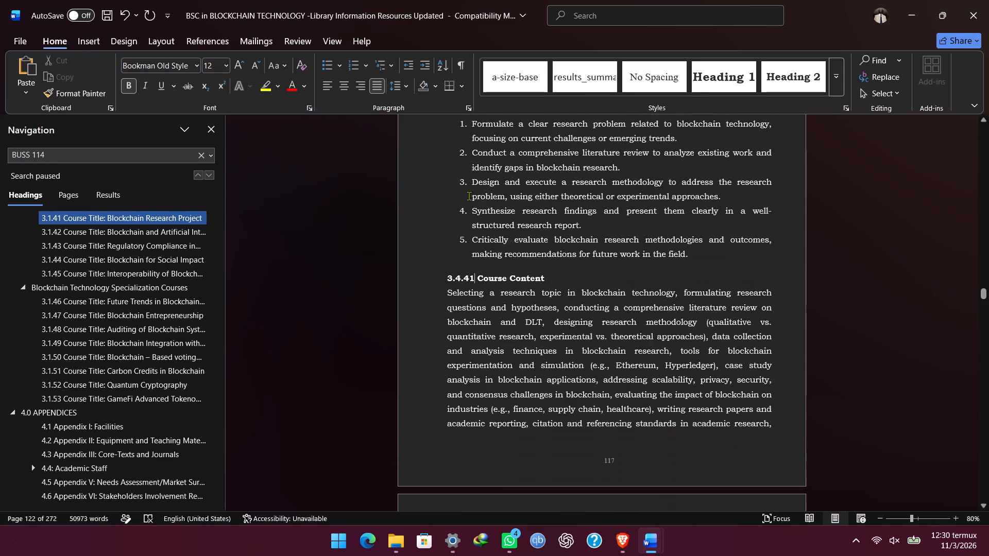
scroll(469, 196, up, 5)
click(472, 208)
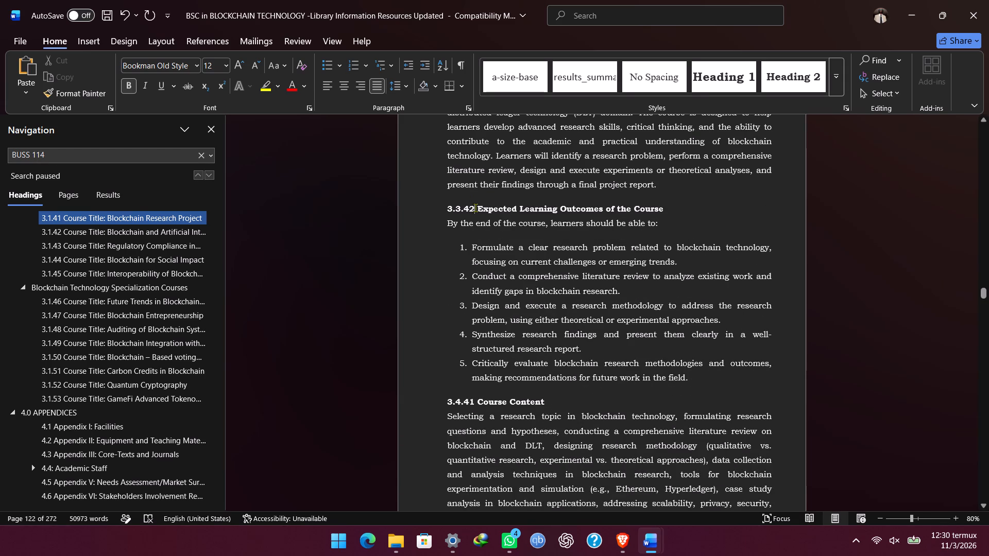
key(BackSpace)
key(1)
Renumber the Purpose of the Course subheading of the Blockchain Research Project course as 3.2.41.
scroll(475, 205, up, 4)
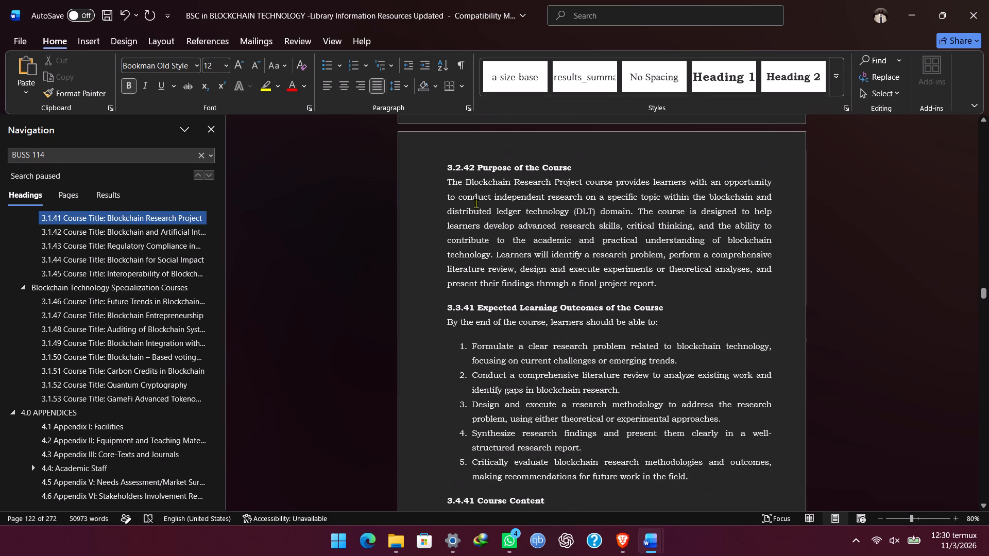
click(474, 166)
key(BackSpace)
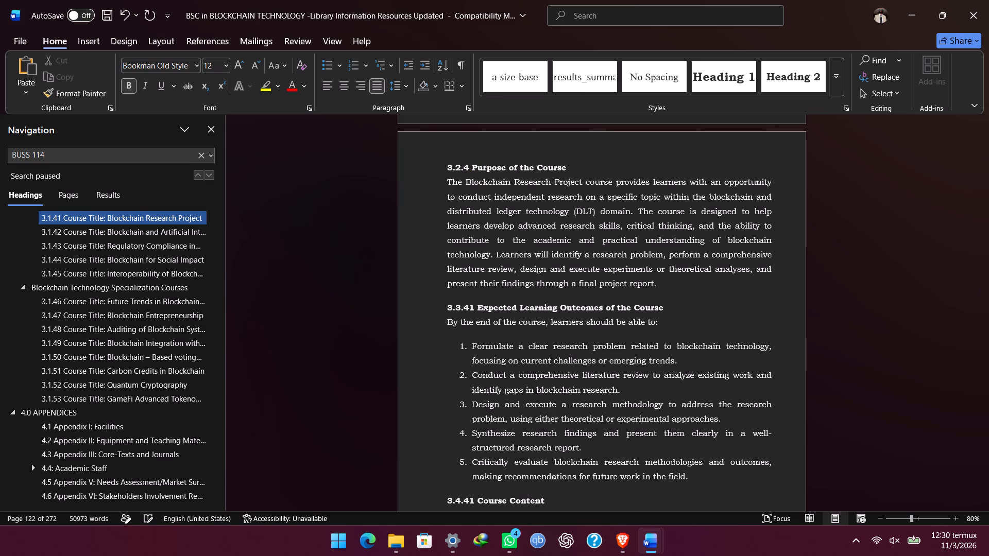
key(1)
Renumber the Recommended Reference Materials subheading of the Data Privacy and Blockchain course as 3.9.40.
scroll(474, 166, up, 8)
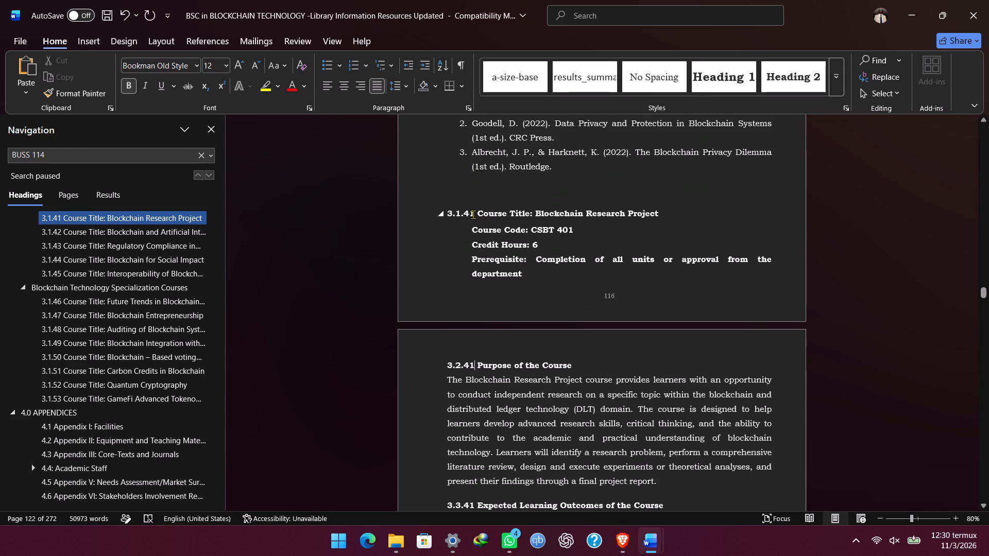
scroll(472, 201, up, 6)
click(473, 217)
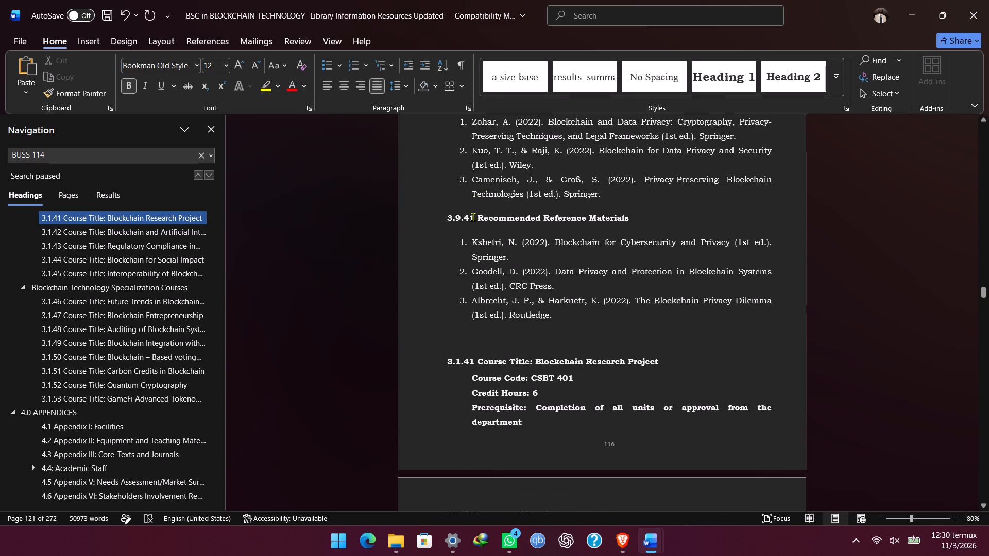
key(BackSpace)
key(0)
Renumber the Core Reading Materials subheading of the Data Privacy and Blockchain course as 3.8.40.
scroll(472, 210, up, 3)
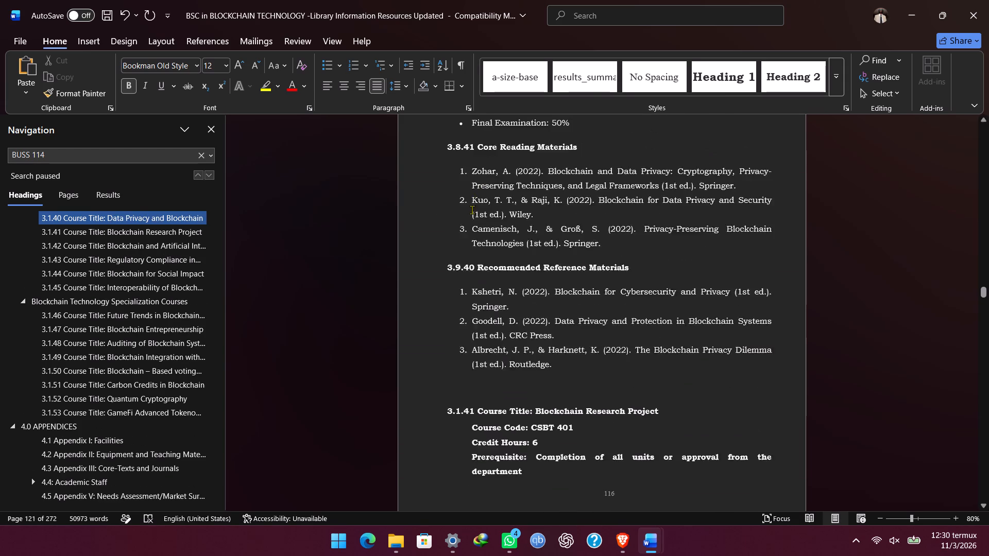
scroll(472, 210, up, 1)
click(474, 199)
key(BackSpace)
key(0)
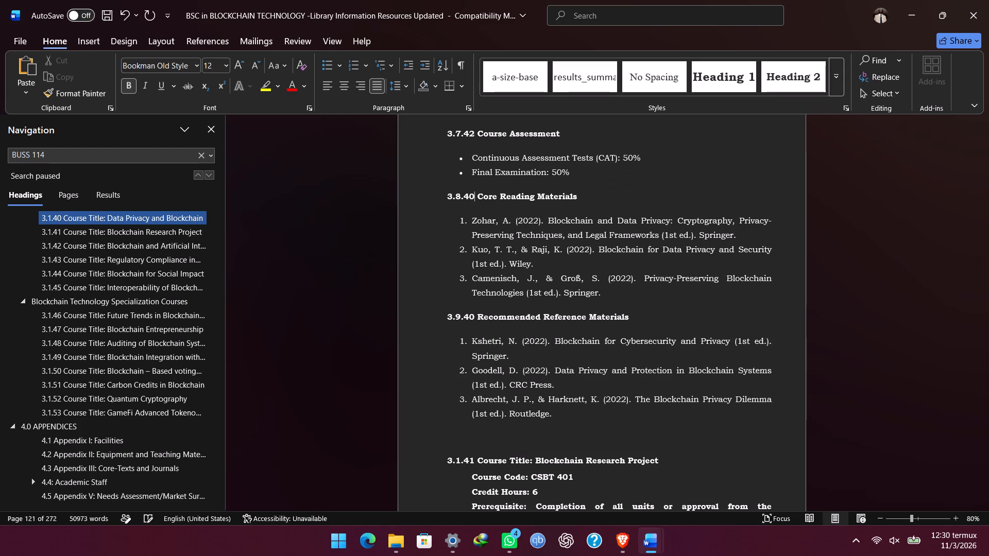
Renumber the Course Assessment subheading of the Data Privacy and Blockchain course as 3.7.40.
click(474, 134)
key(BackSpace)
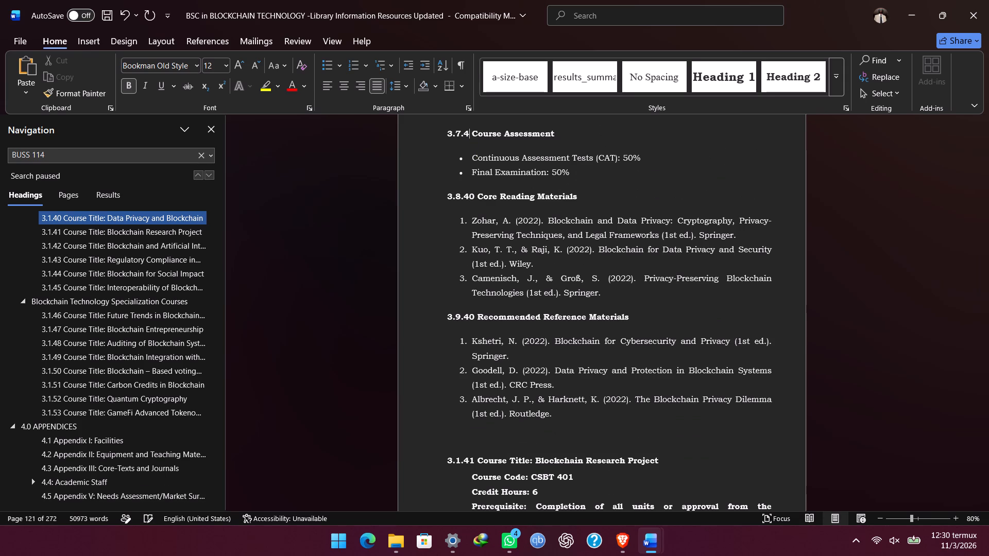
key(0)
Renumber the Instructional Materials and/or Equipment subheading of the Data Privacy and Blockchain course as 3.6.40.
scroll(474, 136, up, 3)
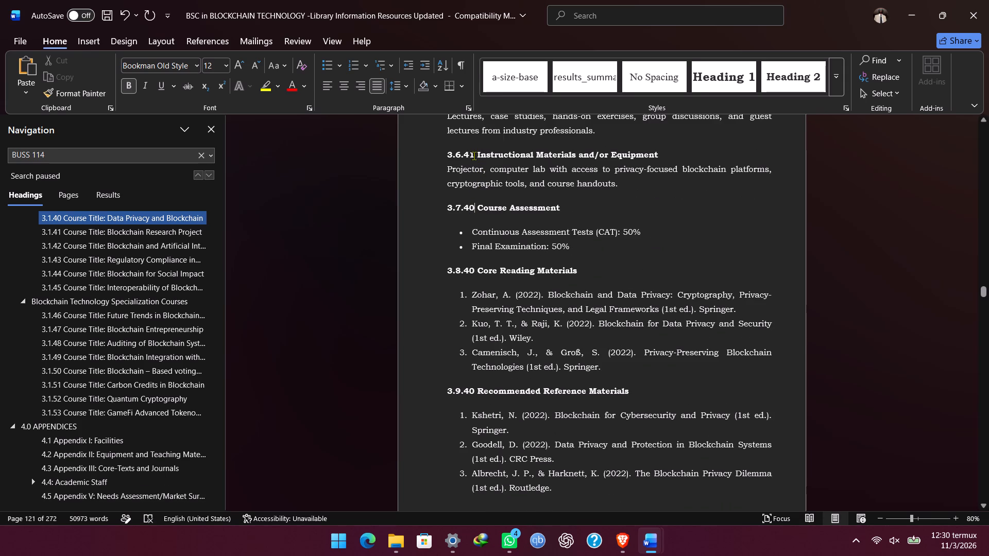
click(474, 155)
key(BackSpace)
key(0)
Renumber the Instructional Methods subheading of the Data Privacy and Blockchain course as 3.5.40.
scroll(467, 150, up, 4)
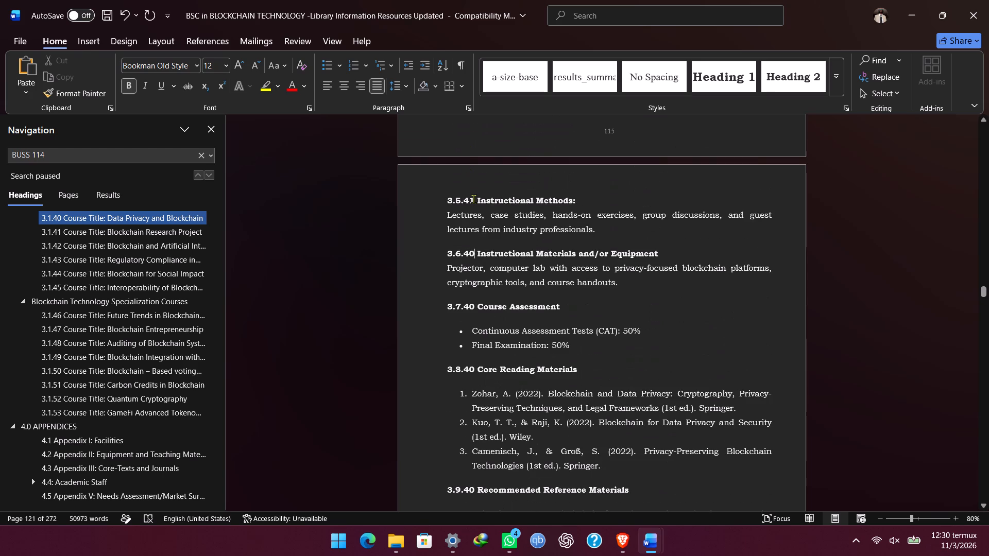
click(473, 199)
key(BackSpace)
key(0)
Renumber the Course Content subheading of the Data Privacy and Blockchain course as 3.4.40.
scroll(473, 188, up, 5)
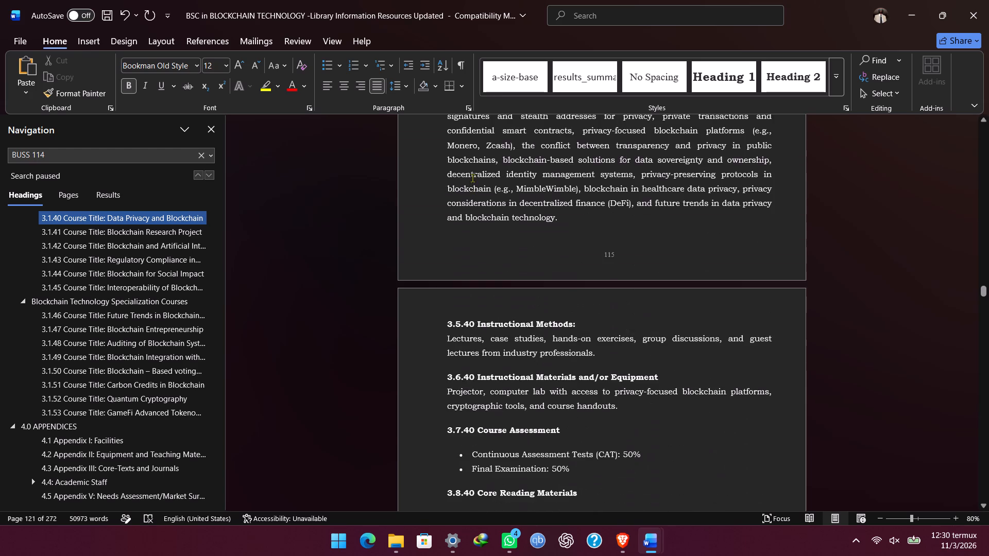
scroll(472, 178, up, 6)
click(473, 180)
key(BackSpace)
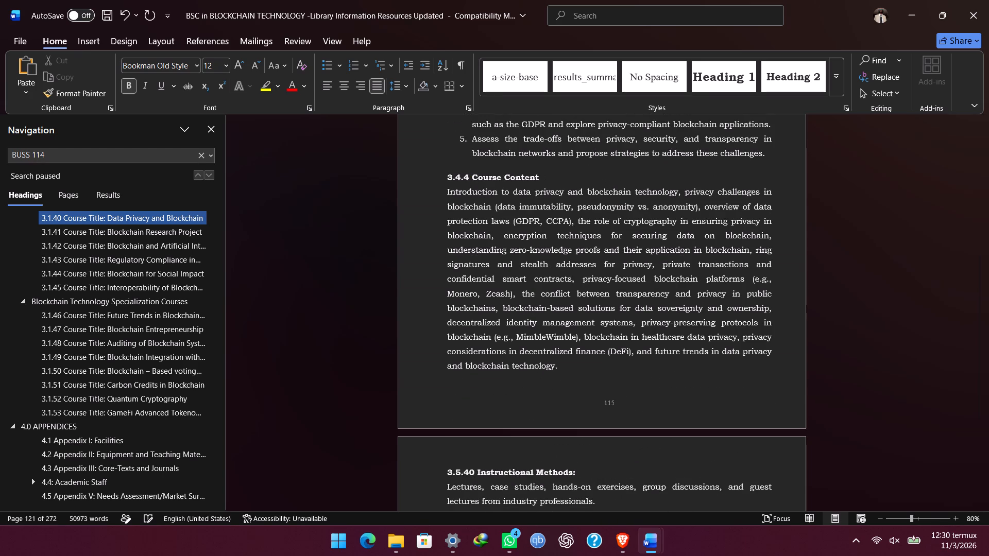
key(0)
Renumber the Expected Learning Outcomes subheading of the Data Privacy and Blockchain course as 3.3.40.
scroll(473, 177, up, 8)
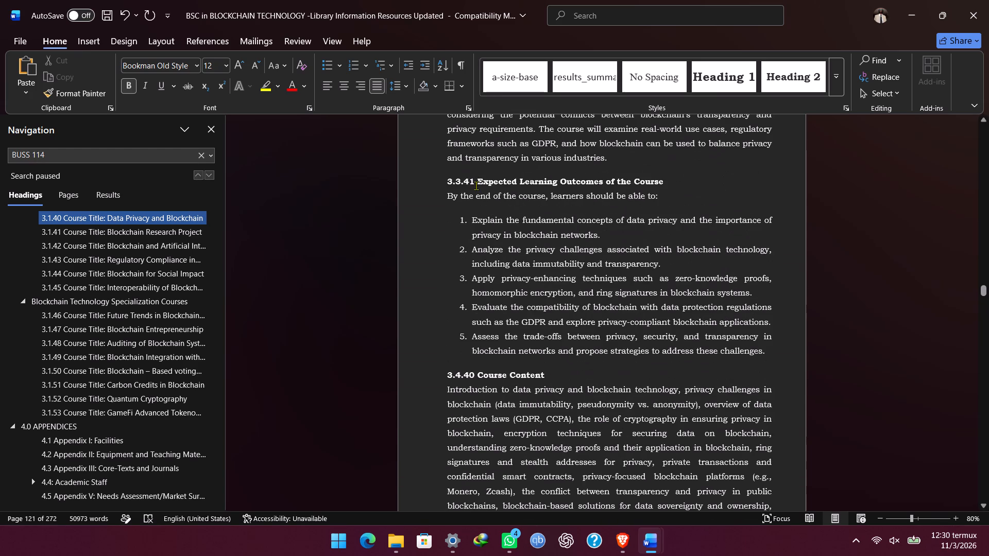
click(475, 181)
key(BackSpace)
key(0)
Renumber the Purpose of the Course subheading of the Data Privacy and Blockchain course as 3.2.40.
scroll(474, 180, up, 5)
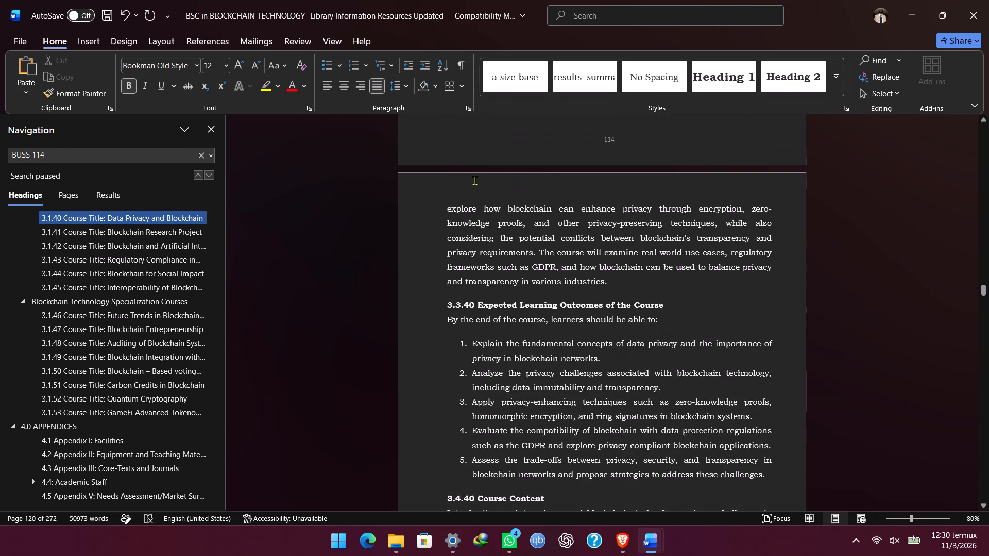
scroll(474, 180, up, 7)
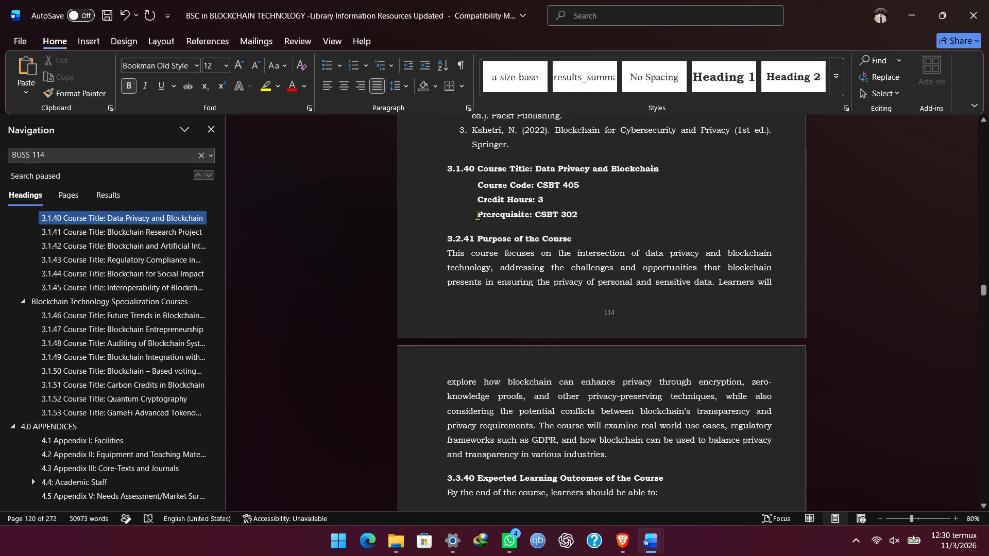
click(474, 239)
key(BackSpace)
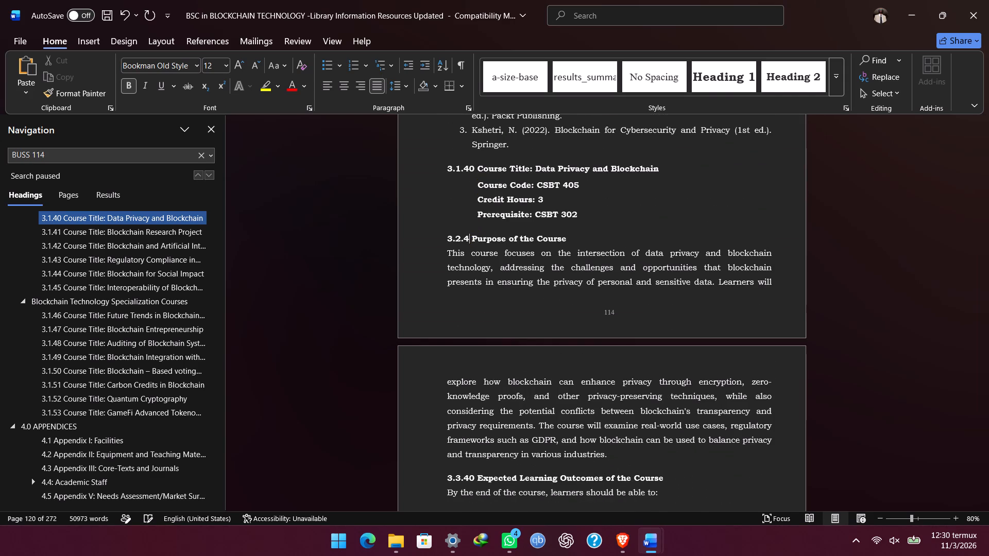
key(0)
Renumber the Recommended Reference Materials subheading of the Blockchain and Supply Chain Management course as 3.9.39.
scroll(463, 214, up, 6)
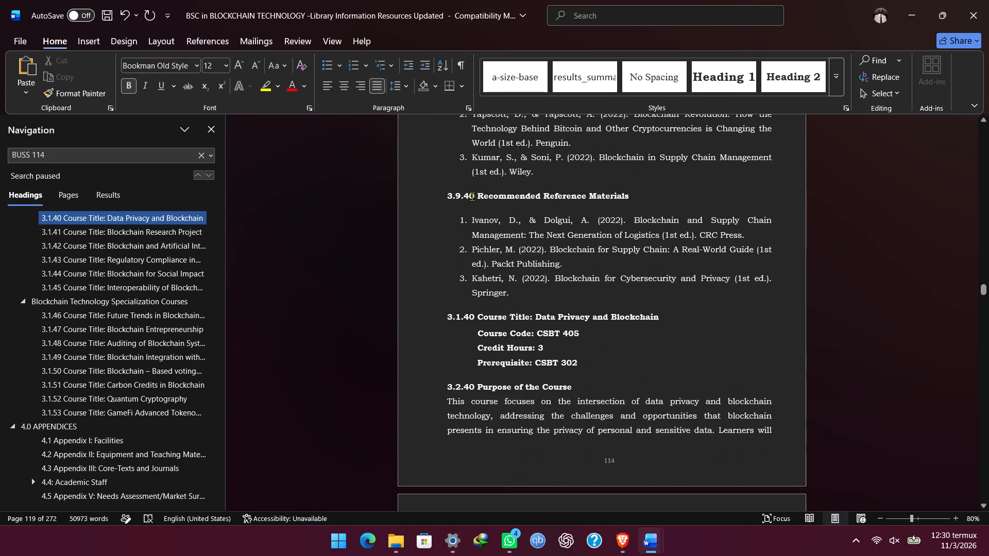
click(475, 195)
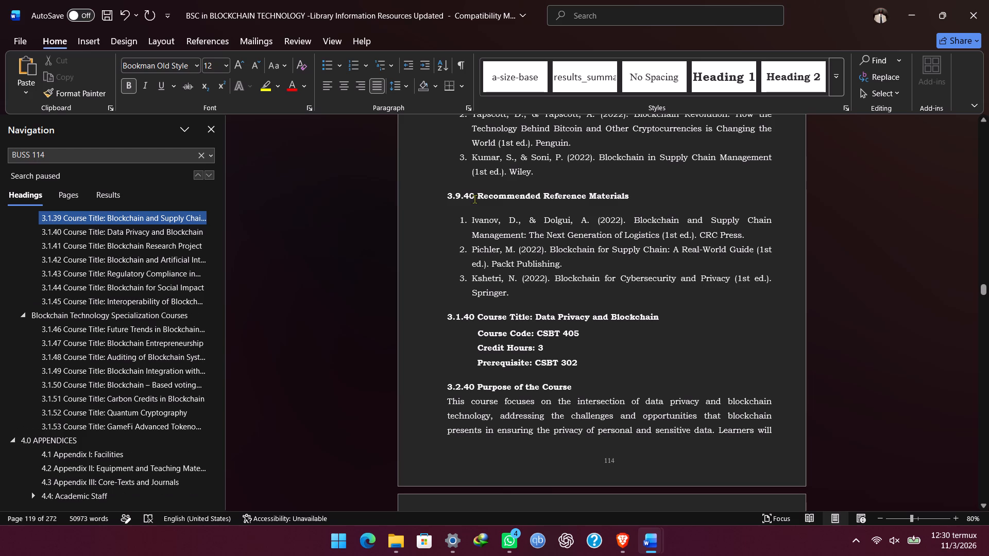
key(BackSpace)
key(BackSpace)
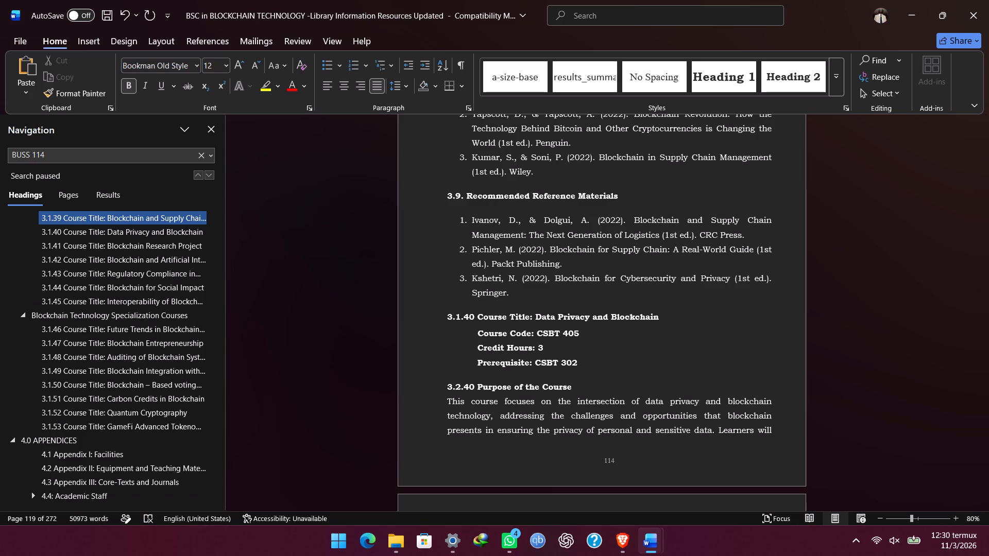
text(39)
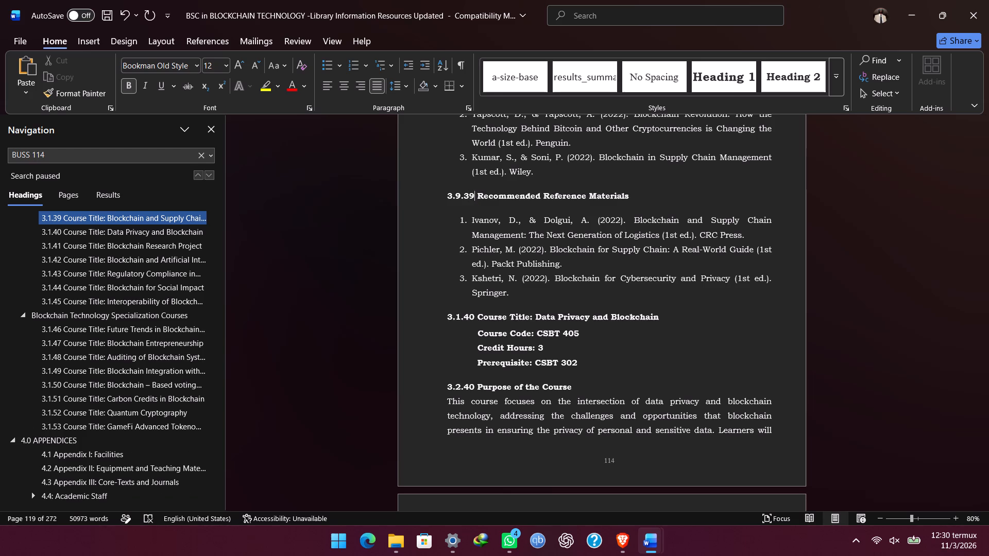
Renumber the Core Reading Materials subheading of the Blockchain and Supply Chain Management course as 3.8.39.
scroll(474, 199, up, 4)
click(474, 160)
key(BackSpace)
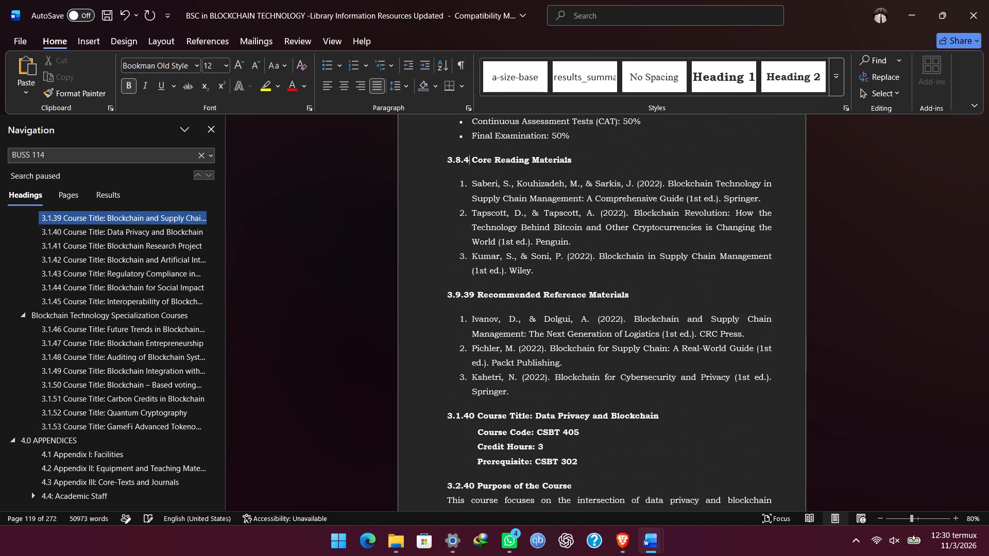
key(BackSpace)
text(39)
Renumber the Course Assessment subheading of the Blockchain and Supply Chain Management course as 3.7.39.
scroll(474, 160, up, 4)
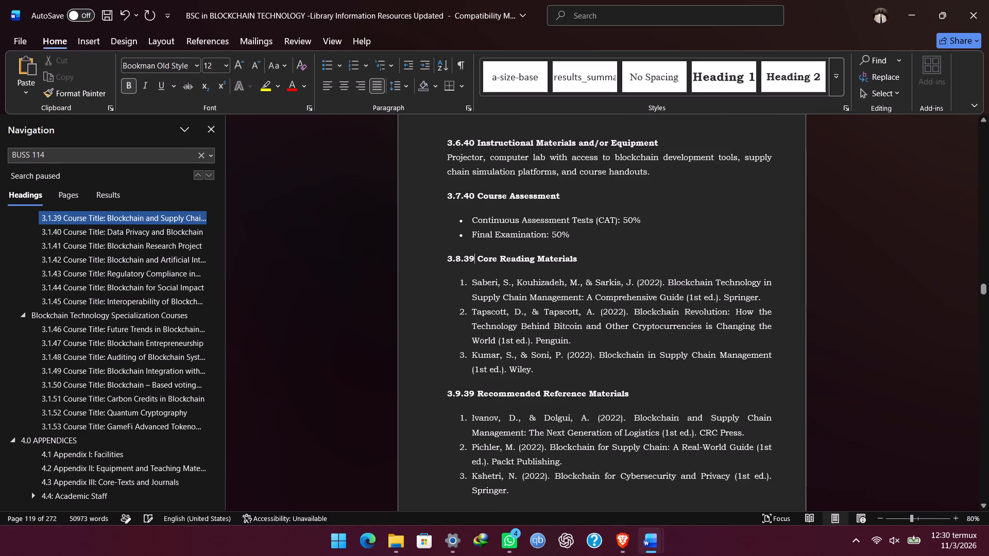
click(473, 194)
key(BackSpace)
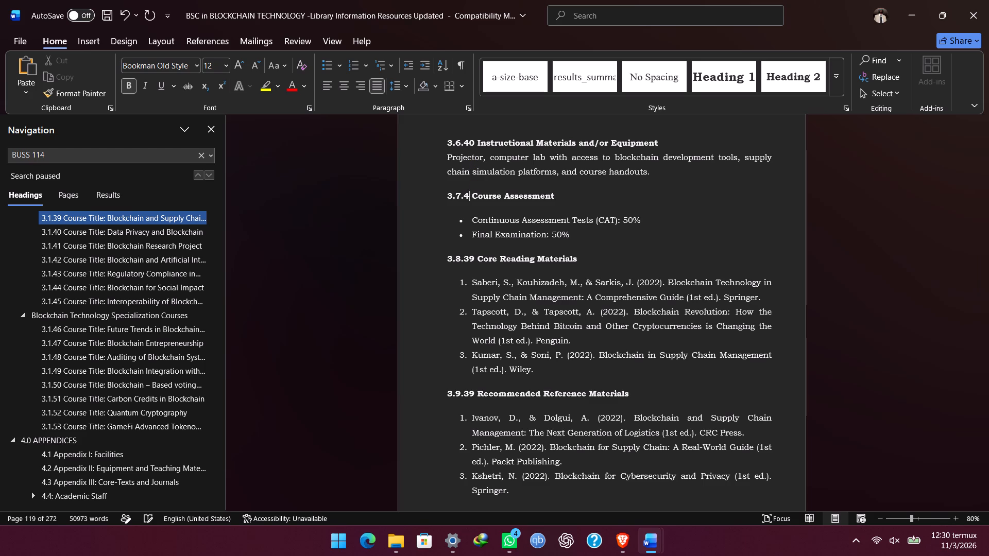
key(BackSpace)
text(39)
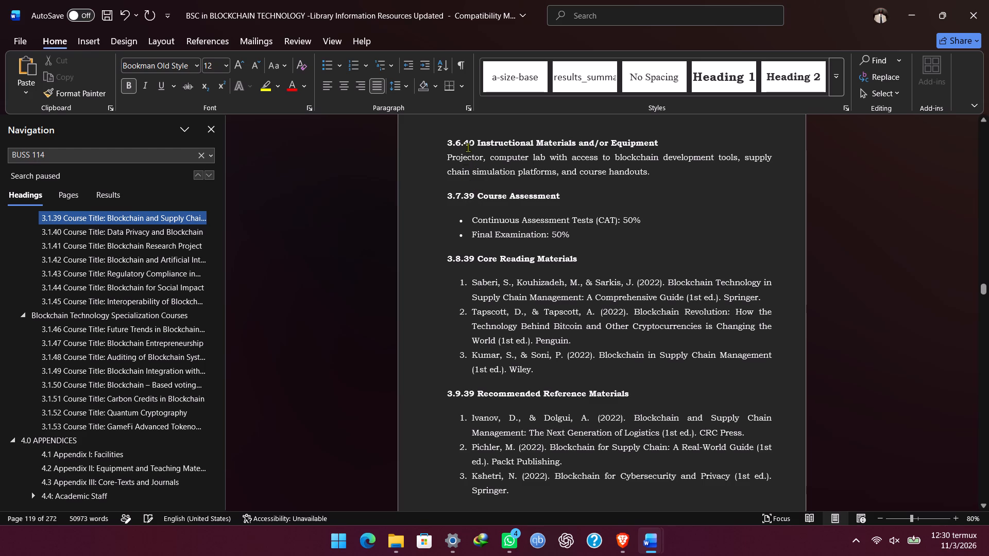
Renumber the Instructional Materials and/or Equipment subheading of the Blockchain and Supply Chain Management course as 3.6.39.
click(474, 143)
key(BackSpace)
key(BackSpace)
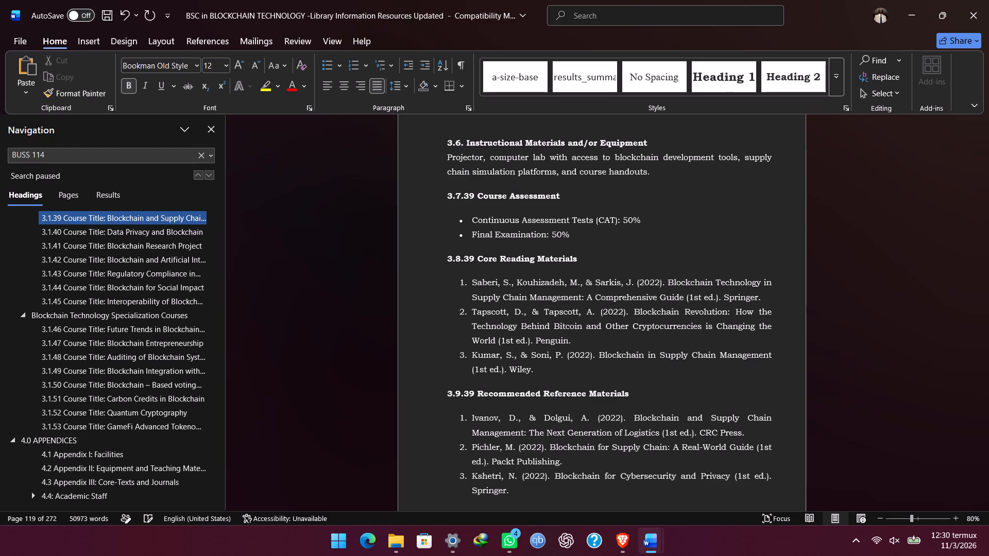
text(39)
Renumber the Instructional Methods subheading of the Blockchain and Supply Chain Management course as 3.5.39.
scroll(474, 142, up, 8)
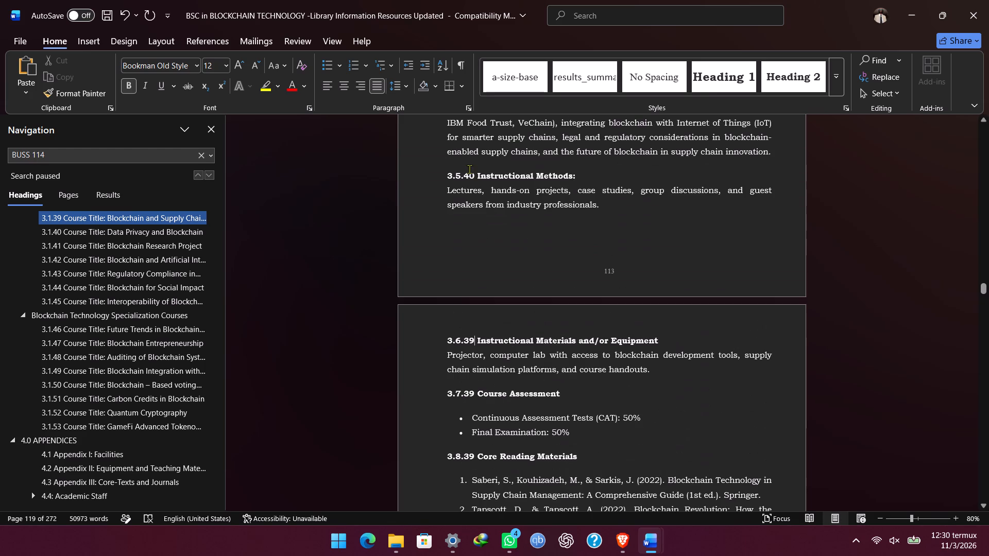
click(475, 176)
key(BackSpace)
key(BackSpace)
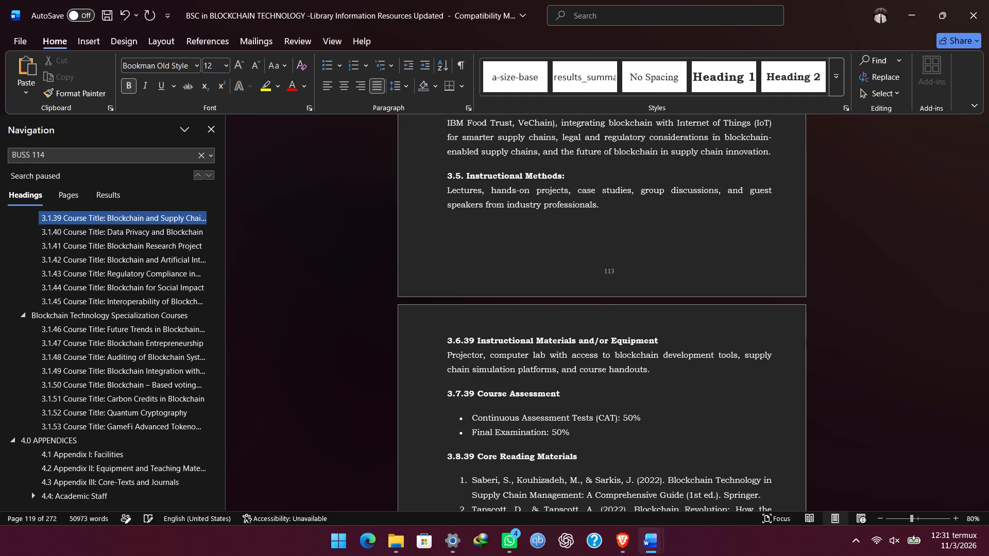
text(39)
Renumber the Course Content subheading of the Blockchain and Supply Chain Management course as 3.4.39.
scroll(487, 174, up, 8)
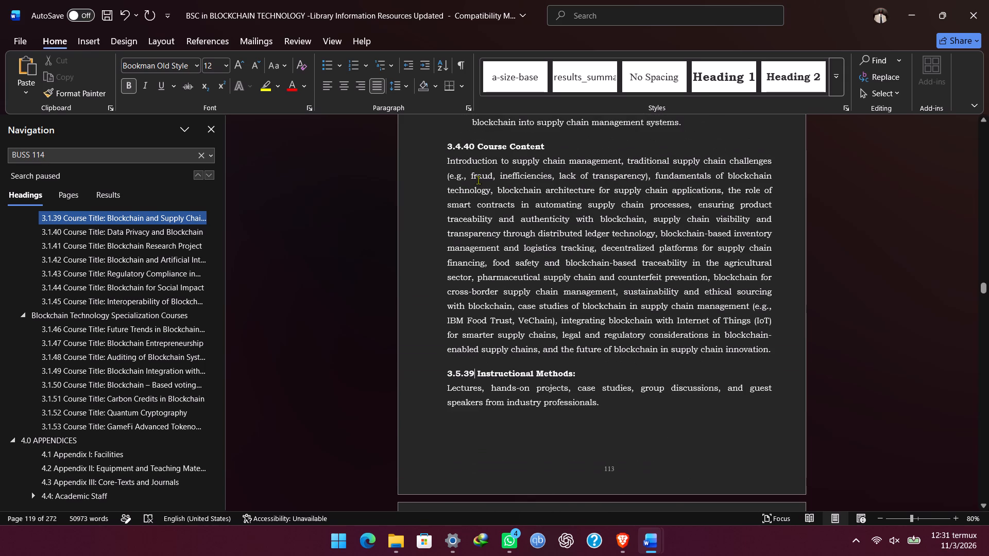
click(474, 146)
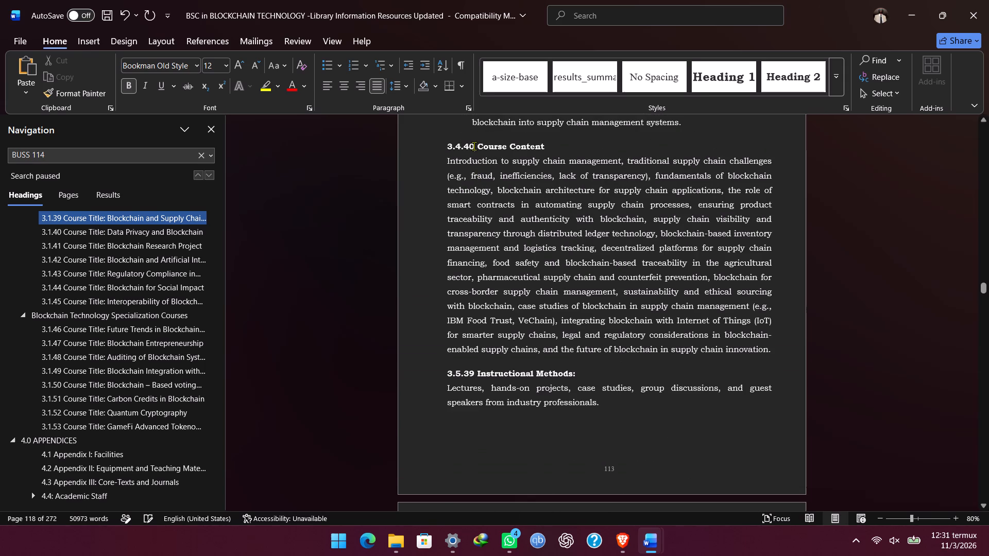
key(BackSpace)
key(BackSpace)
text(39)
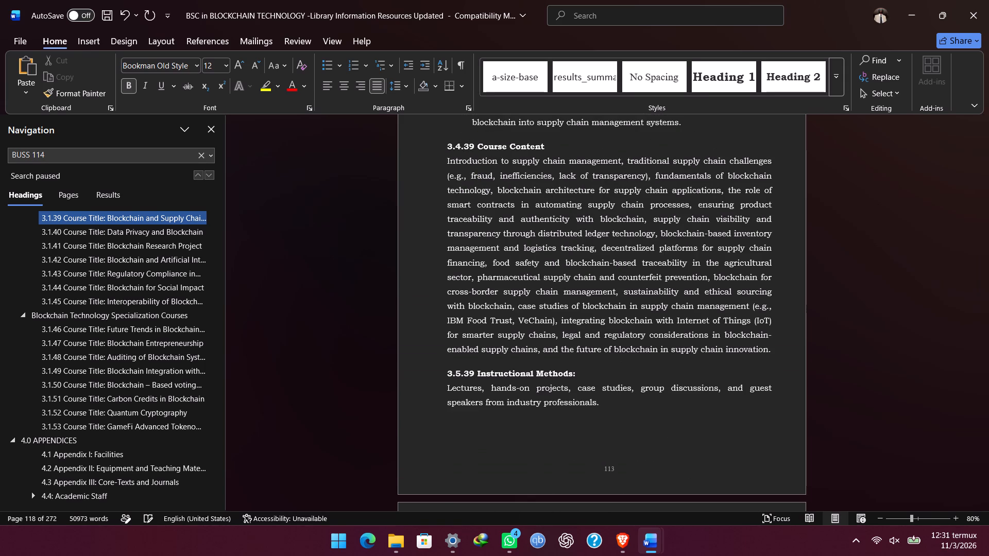
Renumber the Expected Learning Outcomes subheading of the Blockchain and Supply Chain Management course as 3.3.39.
scroll(474, 146, up, 9)
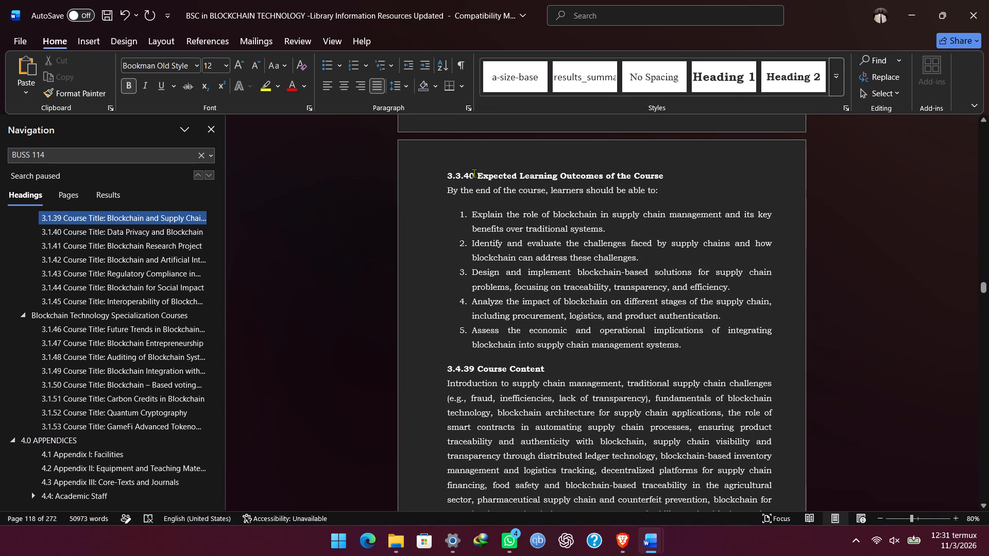
click(474, 173)
key(BackSpace)
key(BackSpace)
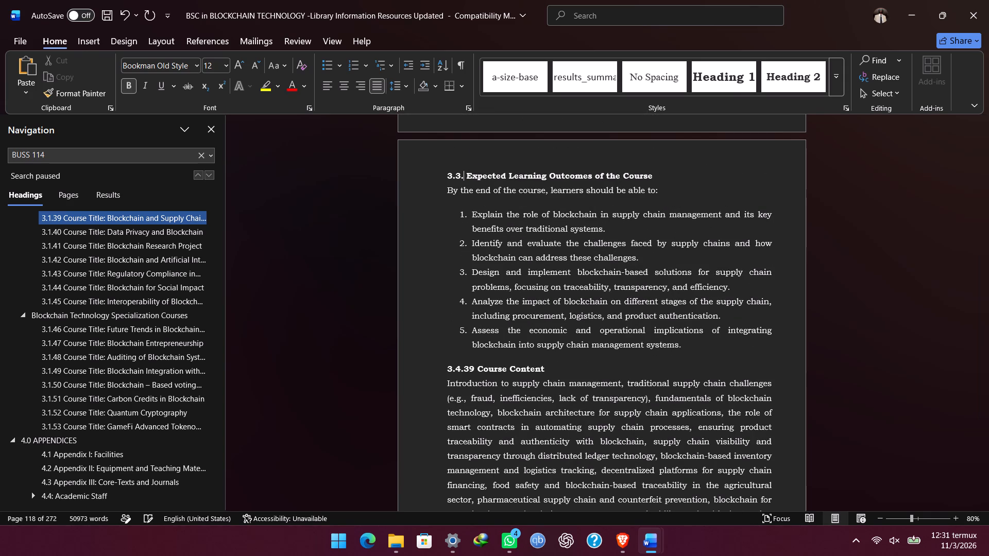
key(3)
key(9)
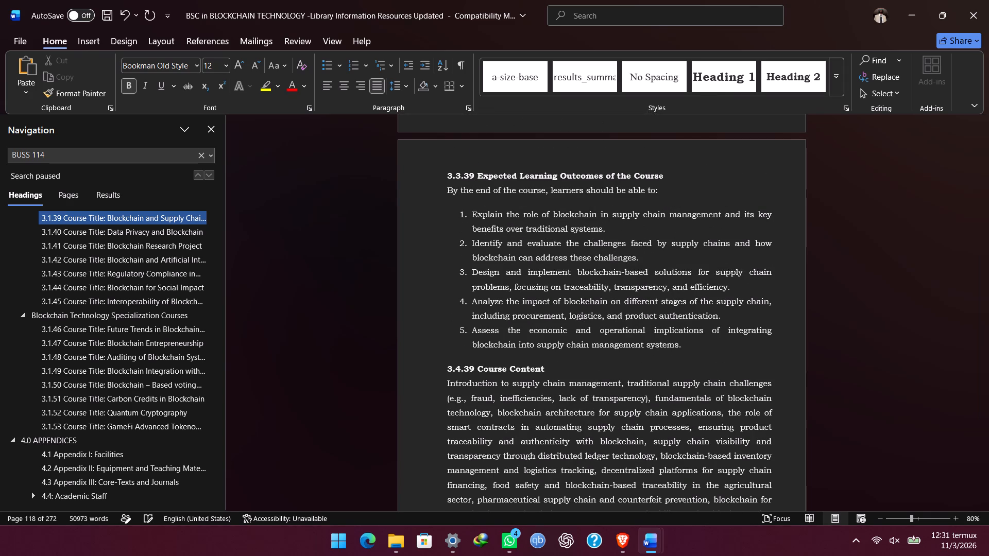
Renumber the Purpose of the Course subheading of the Blockchain and Supply Chain Management course as 3.2.39.
scroll(474, 173, up, 9)
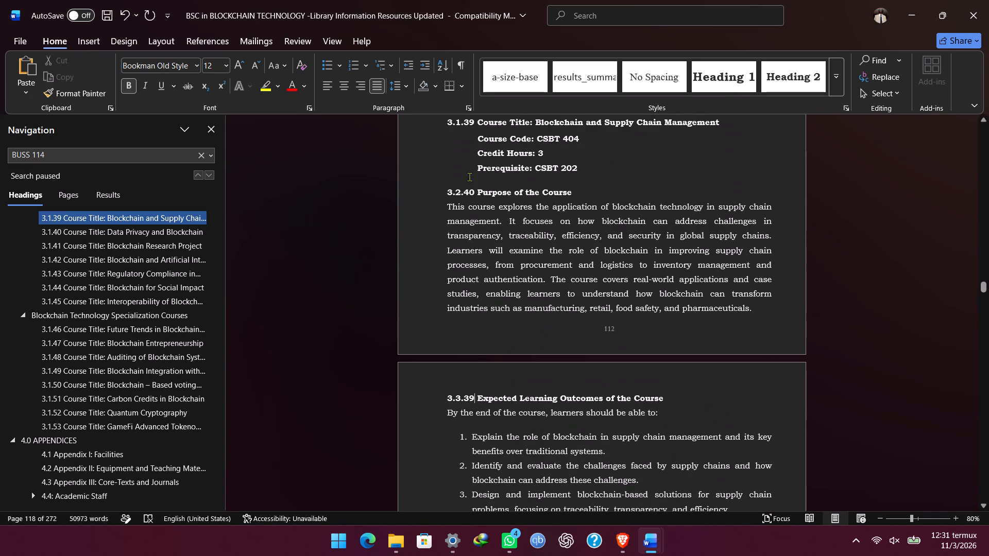
click(473, 194)
key(BackSpace)
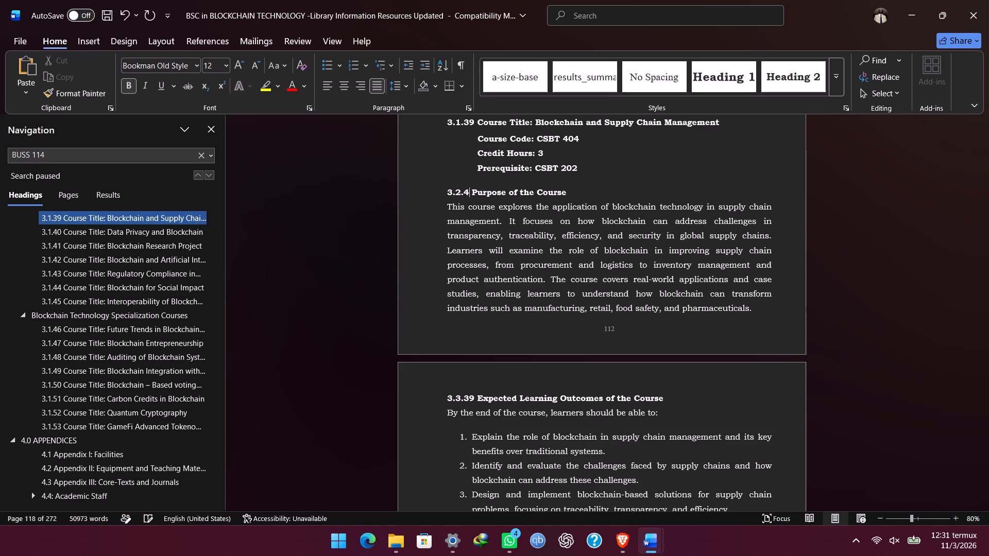
key(BackSpace)
text(39)
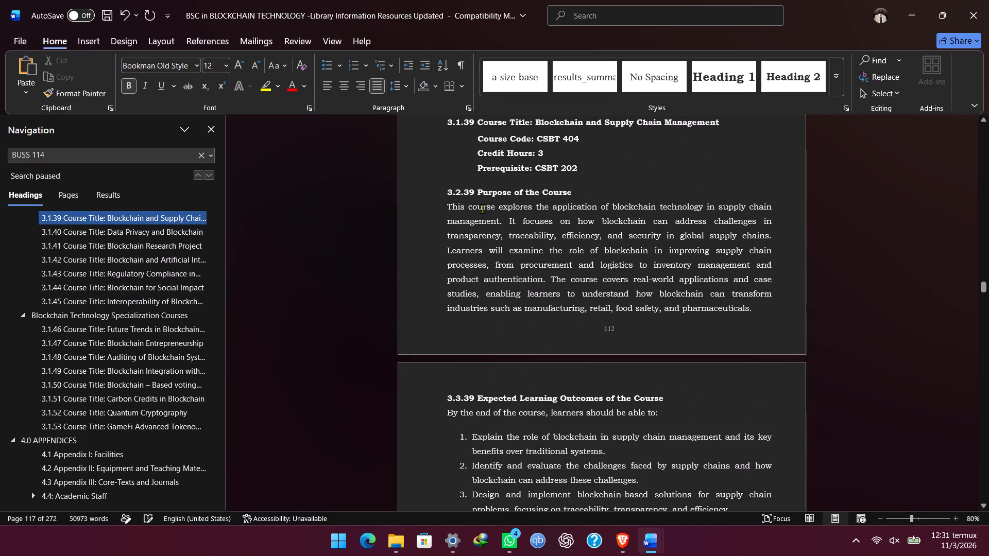
Renumber the Recommended Reference Materials subheading of the Cryptoeconomics course as 3.9.38.
scroll(482, 208, up, 8)
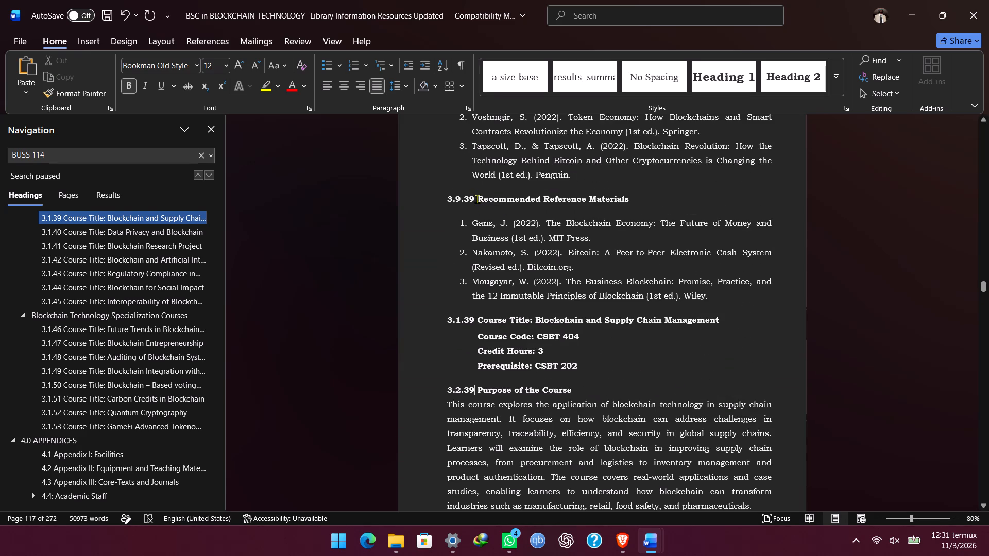
click(477, 199)
click(473, 198)
key(BackSpace)
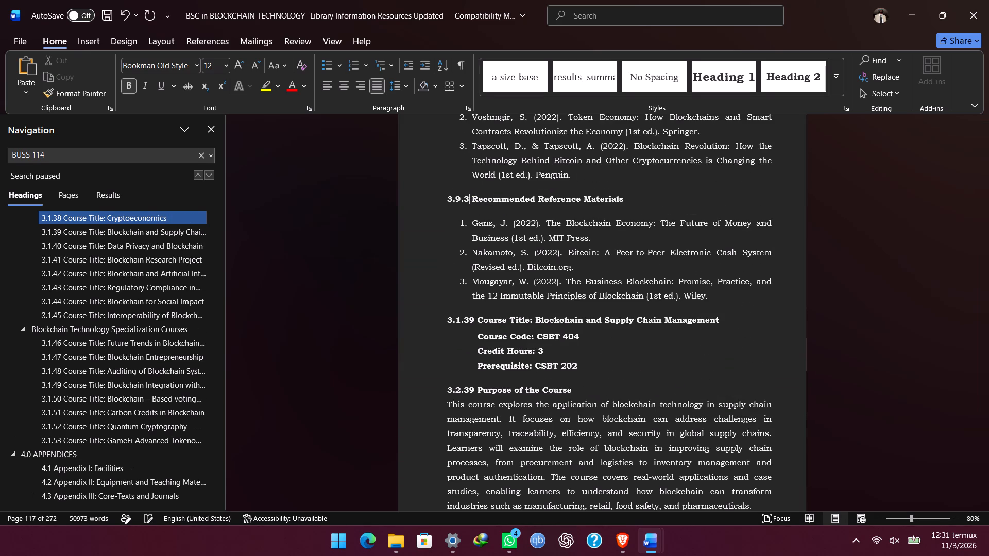
key(9)
key(BackSpace)
key(8)
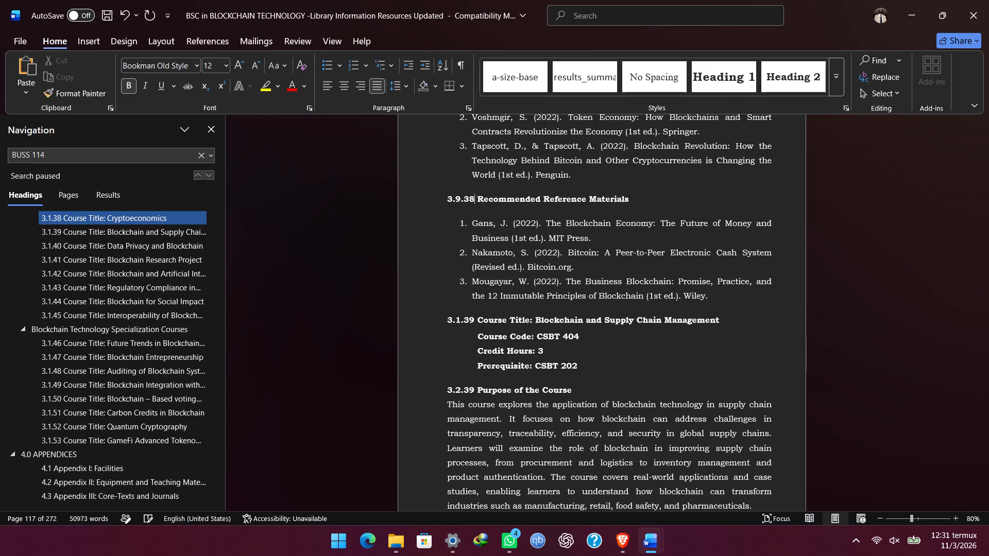
Renumber the Core Reading Materials subheading of the Cryptoeconomics course as 3.8.38.
scroll(473, 198, up, 4)
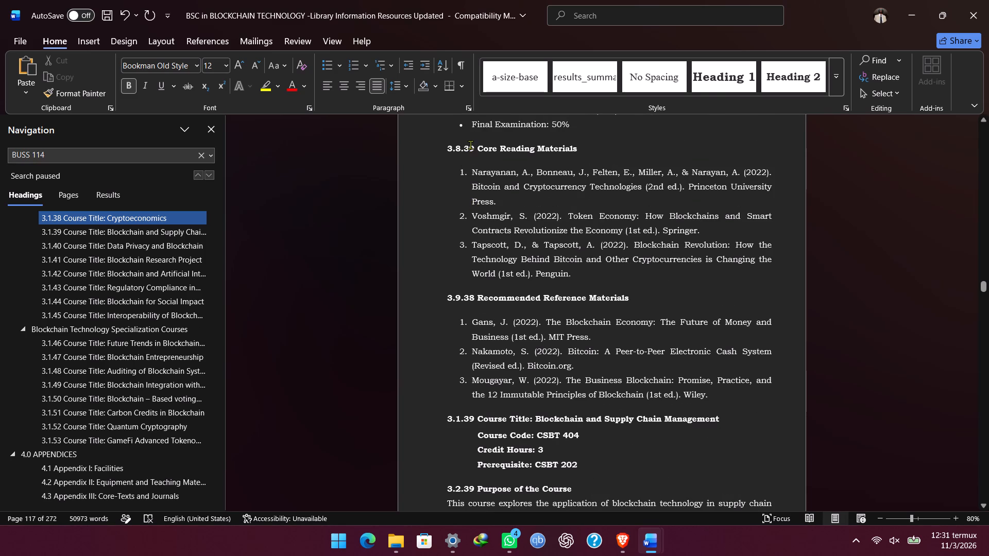
click(473, 149)
key(BackSpace)
key(8)
Renumber the Course Assessment subheading of the Cryptoeconomics course as 3.7.38.
scroll(489, 254, up, 4)
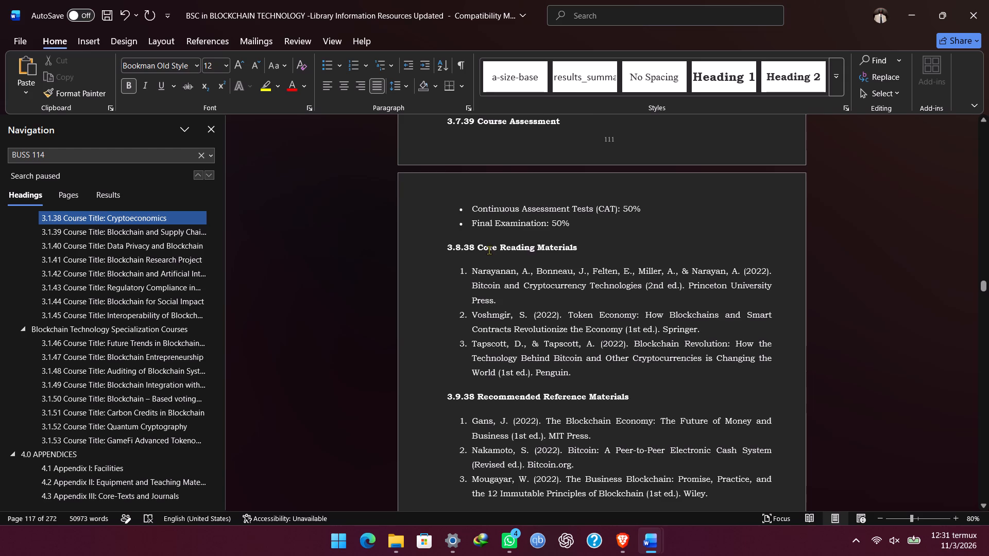
scroll(489, 250, up, 3)
click(474, 194)
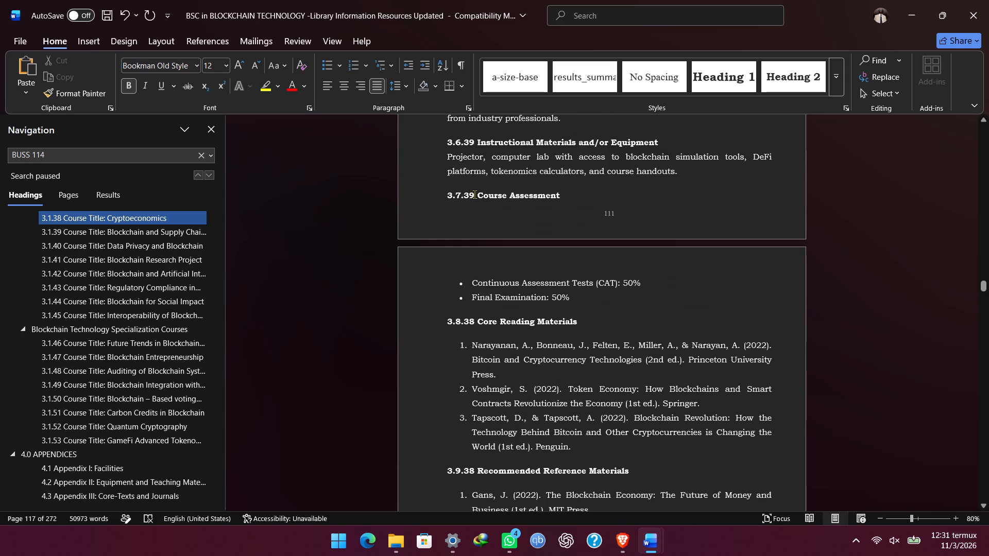
key(BackSpace)
key(8)
Renumber the Instructional Materials and/or Equipment subheading of the Cryptoeconomics course as 3.6.38.
scroll(474, 194, up, 5)
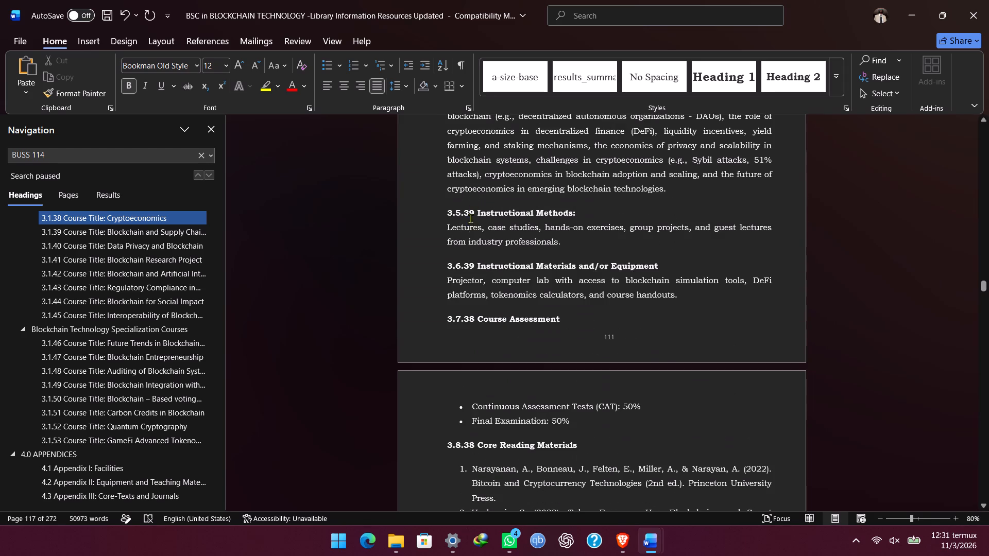
click(474, 266)
key(BackSpace)
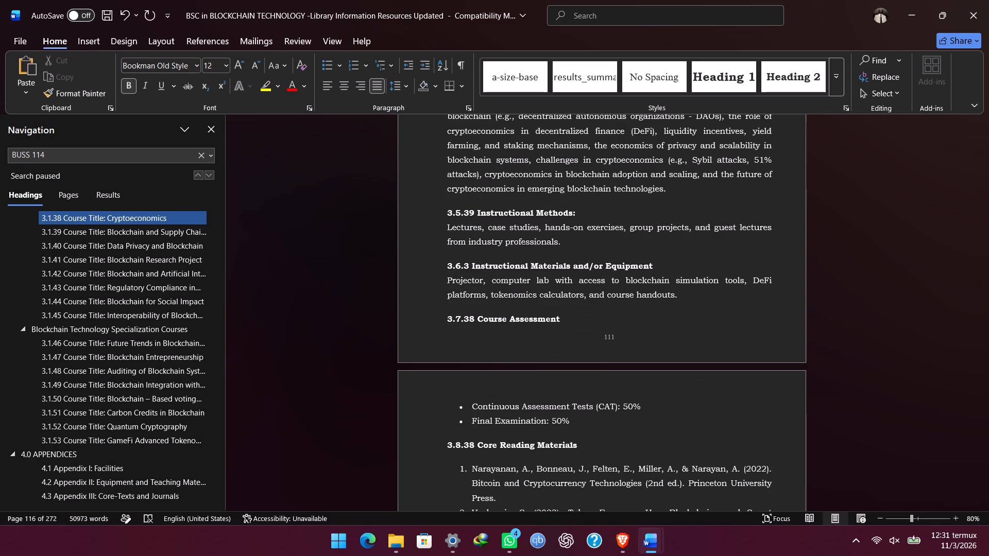
key(8)
Renumber the Instructional Methods subheading of the Cryptoeconomics course as 3.5.38.
click(474, 213)
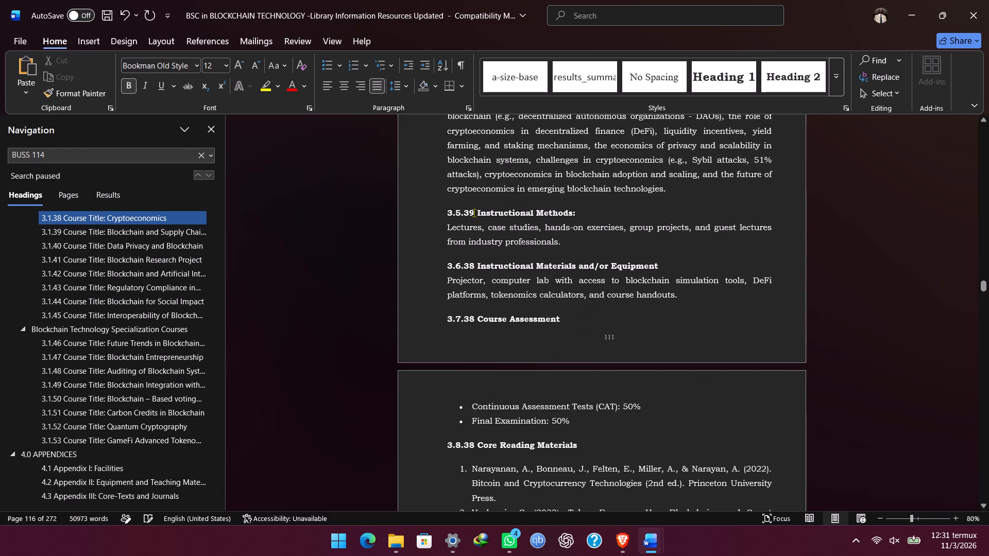
key(BackSpace)
key(8)
Renumber the Course Content subheading of the Cryptoeconomics course as 3.4.38.
scroll(474, 213, up, 7)
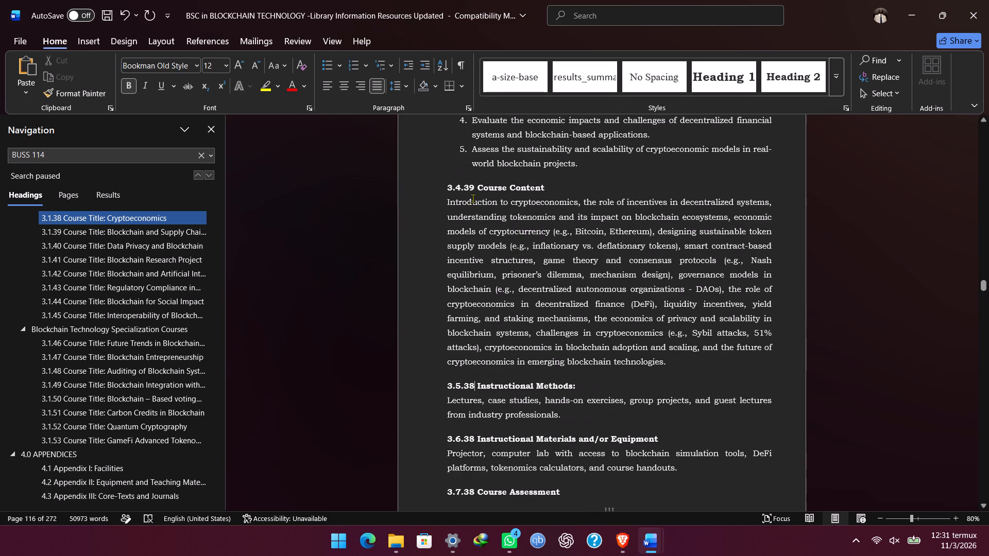
click(474, 189)
key(BackSpace)
key(8)
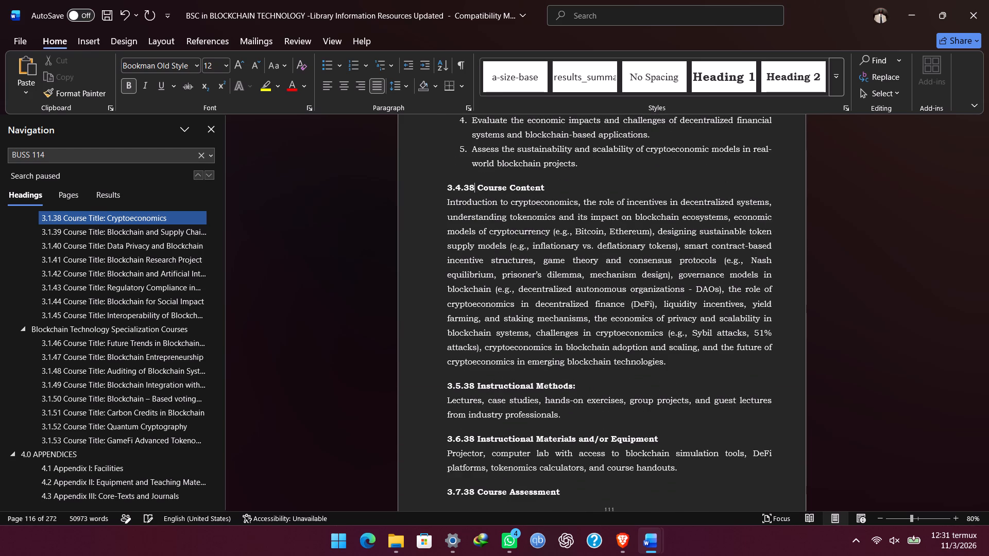
Renumber the Expected Learning Outcomes of the Course subheading of the Cryptoeconomics course as 3.3.38.
scroll(476, 188, up, 9)
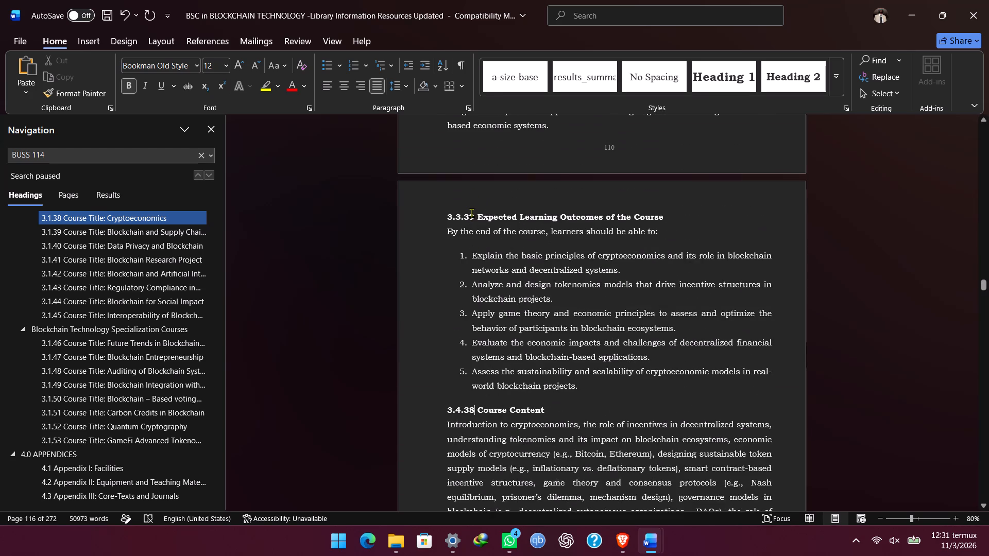
click(474, 214)
key(BackSpace)
key(8)
Renumber the Purpose of the Course subheading of the Cryptoeconomics course as 3.2.38.
scroll(469, 210, up, 5)
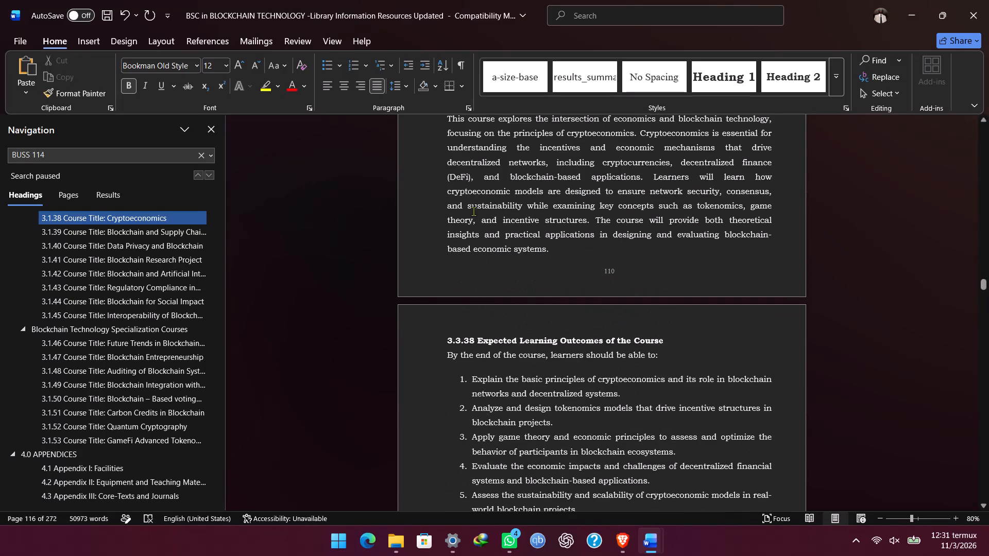
scroll(481, 204, up, 5)
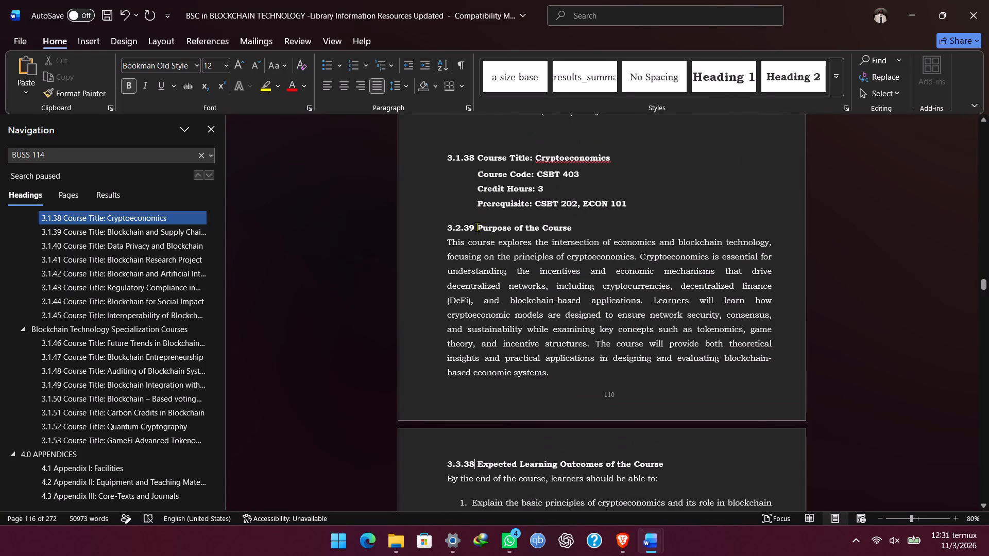
click(474, 225)
key(BackSpace)
key(8)
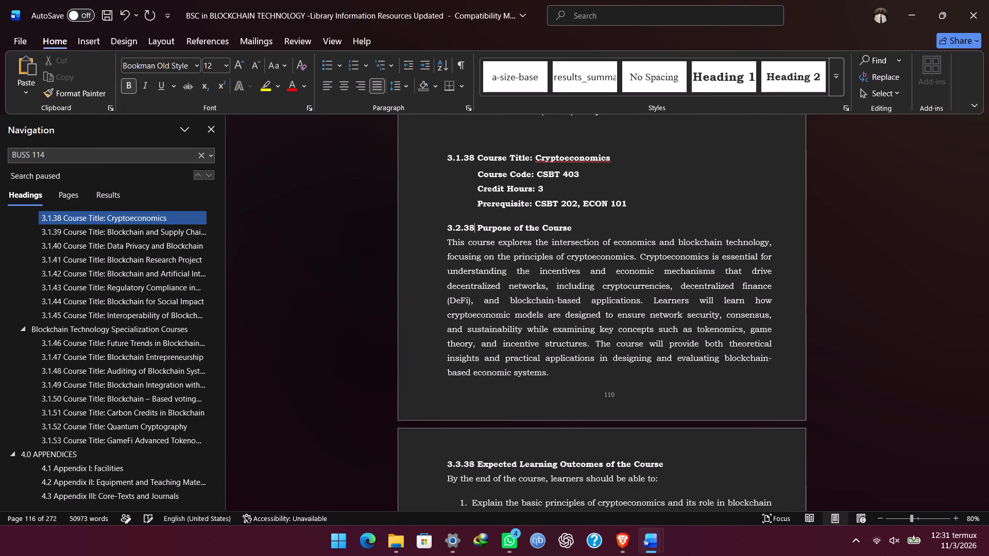
Renumber the Recommended Reference Materials subheading of the Blockchain Scalability and Performance course as 3.9.37.
scroll(474, 217, up, 8)
click(475, 209)
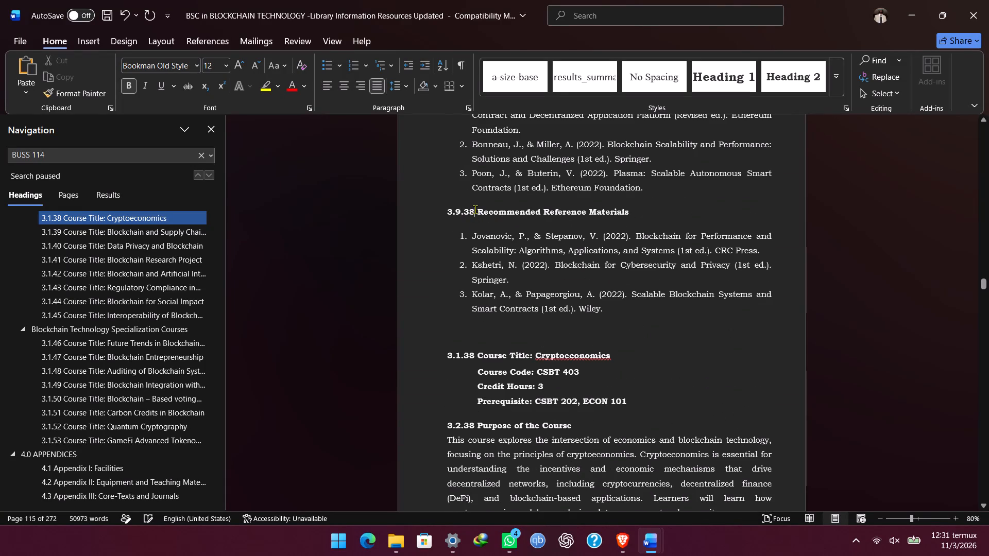
key(BackSpace)
key(7)
Renumber the Core Reading Materials subheading of the Blockchain Scalability and Performance course as 3.8.37.
scroll(475, 209, up, 4)
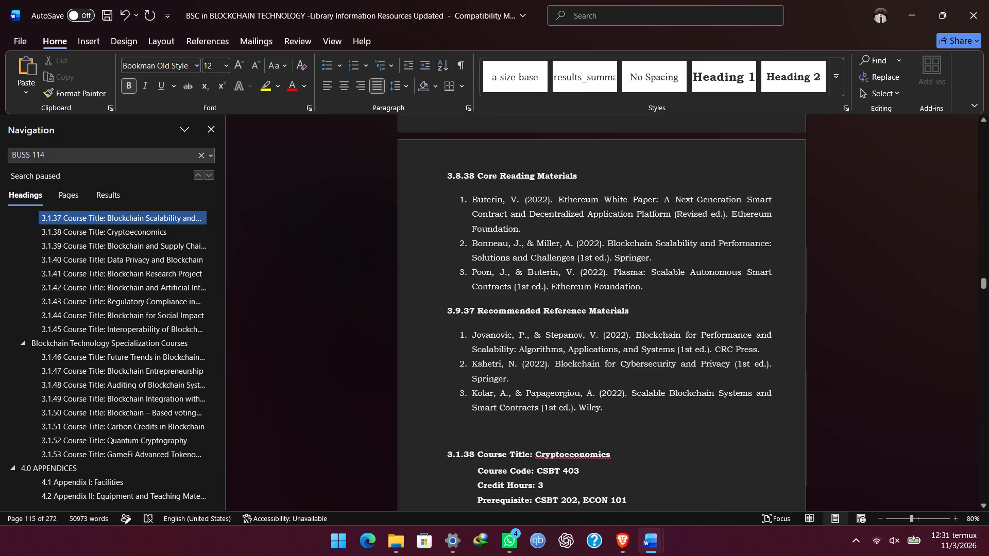
click(473, 175)
key(BackSpace)
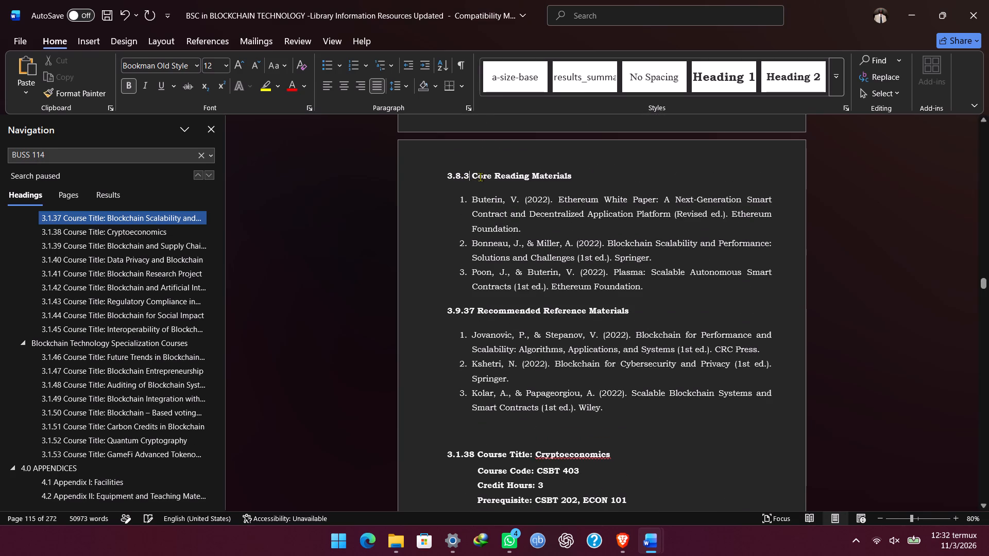
key(7)
Renumber the Course Assessment subheading of the Blockchain Scalability and Performance course as 3.7.37.
scroll(478, 177, up, 6)
click(473, 195)
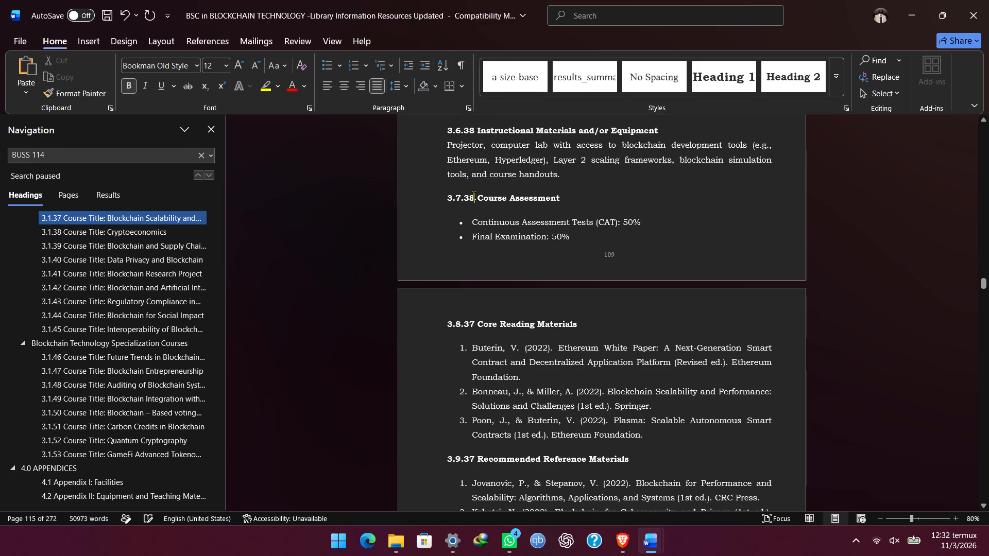
key(BackSpace)
key(7)
Renumber the Instructional Materials and/or Equipment subheading of the Blockchain Scalability and Performance course as 3.6.37.
scroll(470, 184, up, 2)
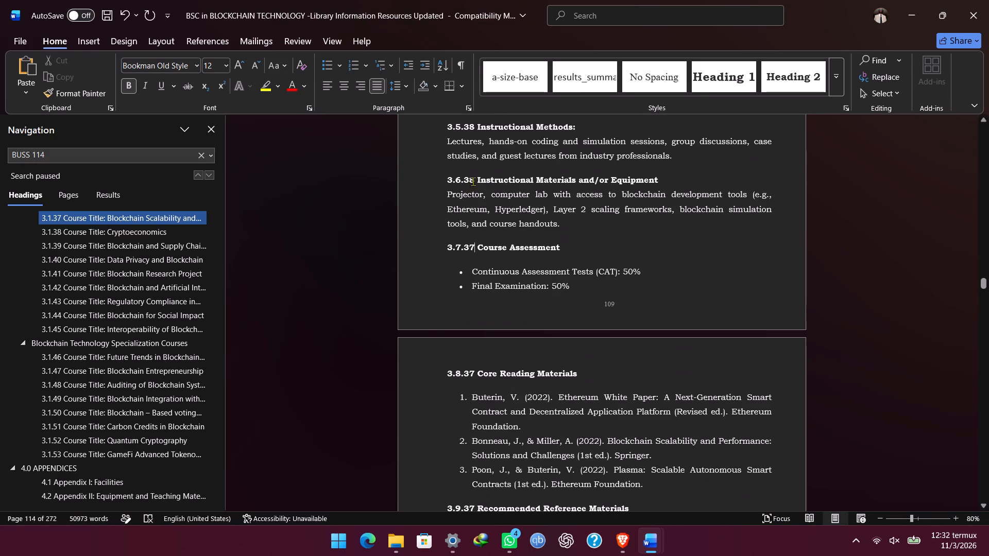
click(474, 179)
key(BackSpace)
key(7)
Renumber the Instructional Methods subheading of the Blockchain Scalability and Performance course as 3.5.37.
scroll(474, 179, up, 2)
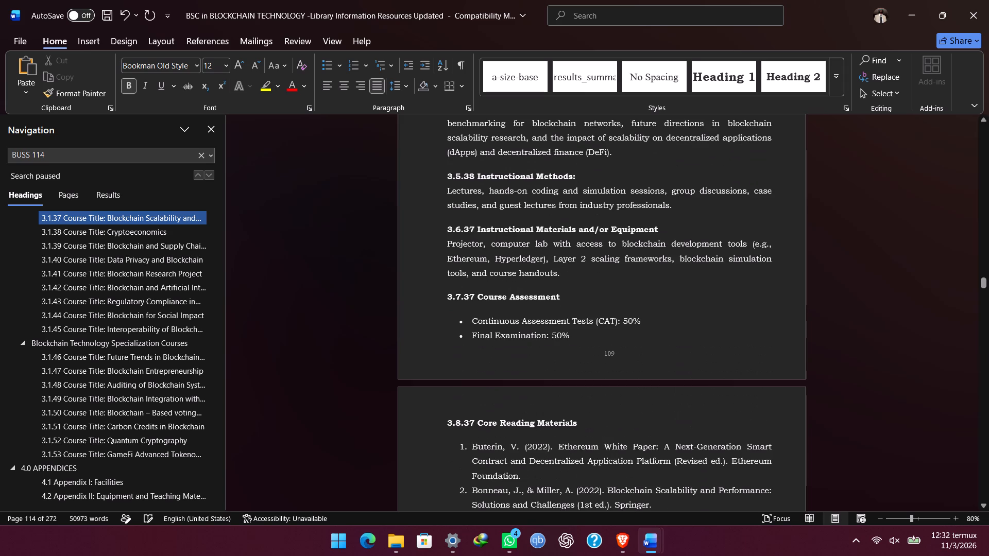
click(474, 174)
key(BackSpace)
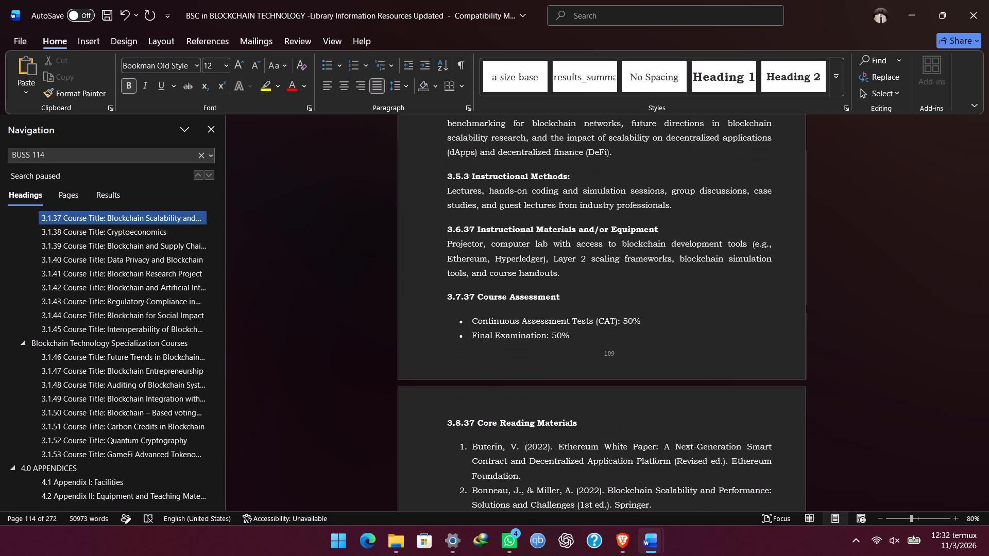
key(7)
Renumber the Course Content subheading of the Blockchain Scalability and Performance course as 3.4.37.
scroll(474, 174, up, 9)
click(474, 184)
key(BackSpace)
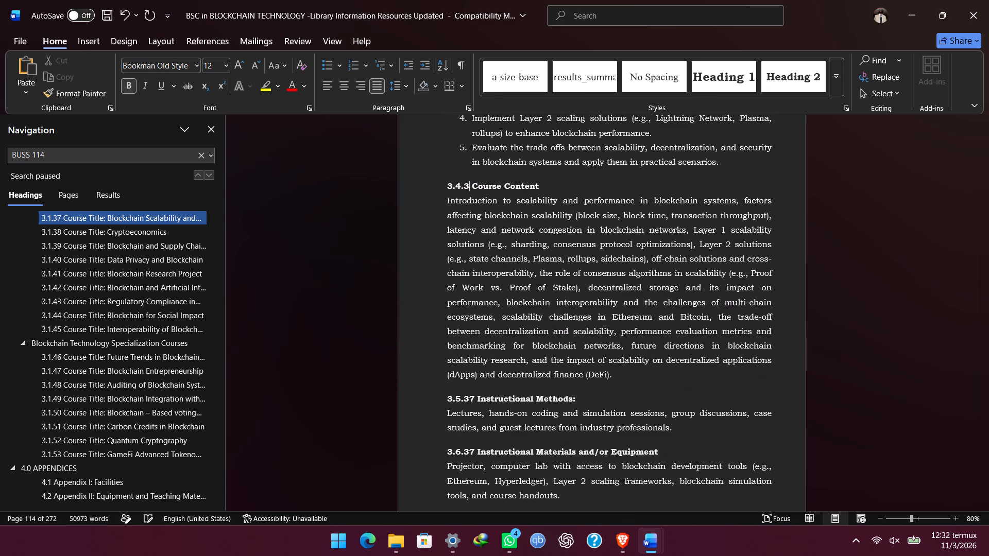
key(7)
Renumber the Expected Learning Outcomes of the Course subheading of the Blockchain Scalability and Performance course as 3.3.37.
scroll(474, 184, up, 9)
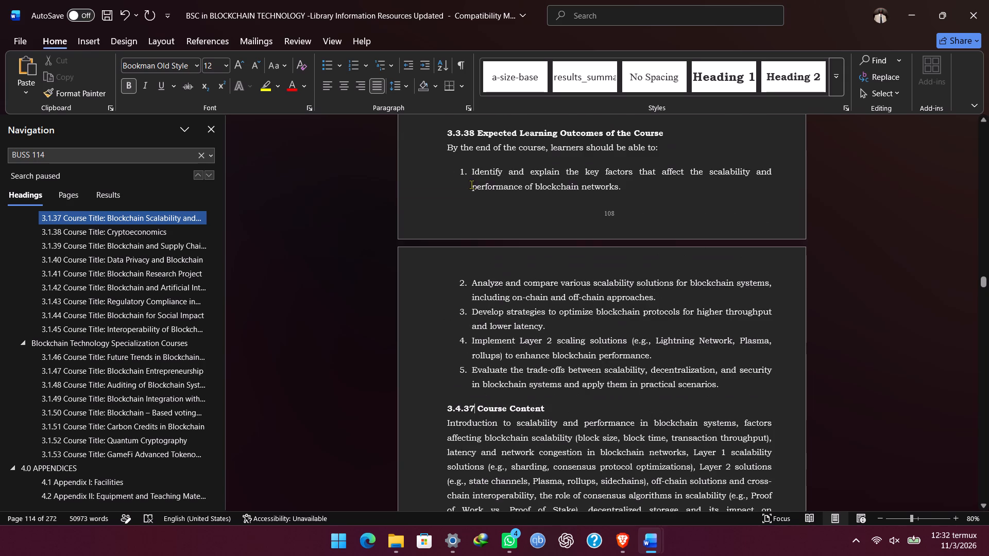
scroll(469, 175, up, 1)
click(475, 161)
key(BackSpace)
key(7)
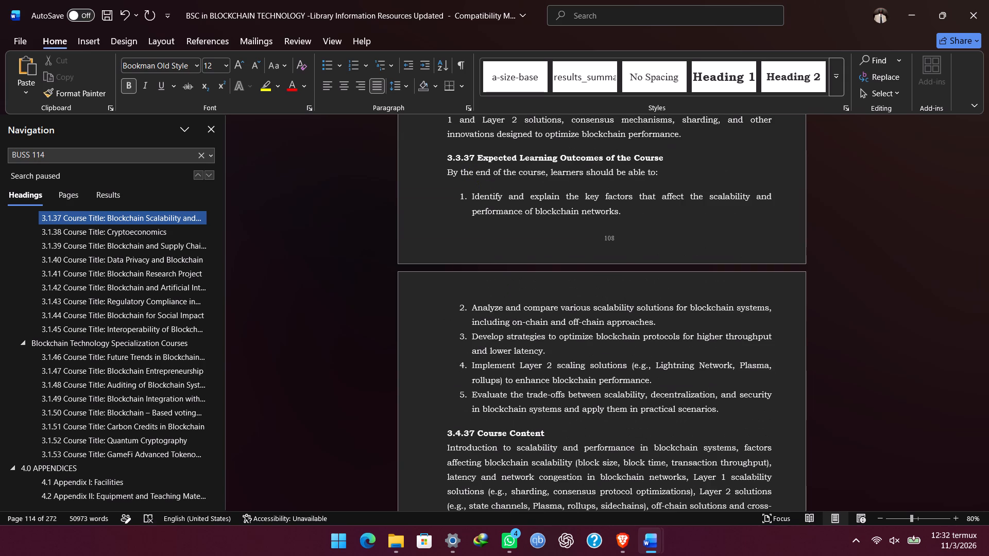
Renumber the Purpose of the Course subheading of the Blockchain Scalability and Performance course as 3.2.37.
scroll(475, 161, up, 7)
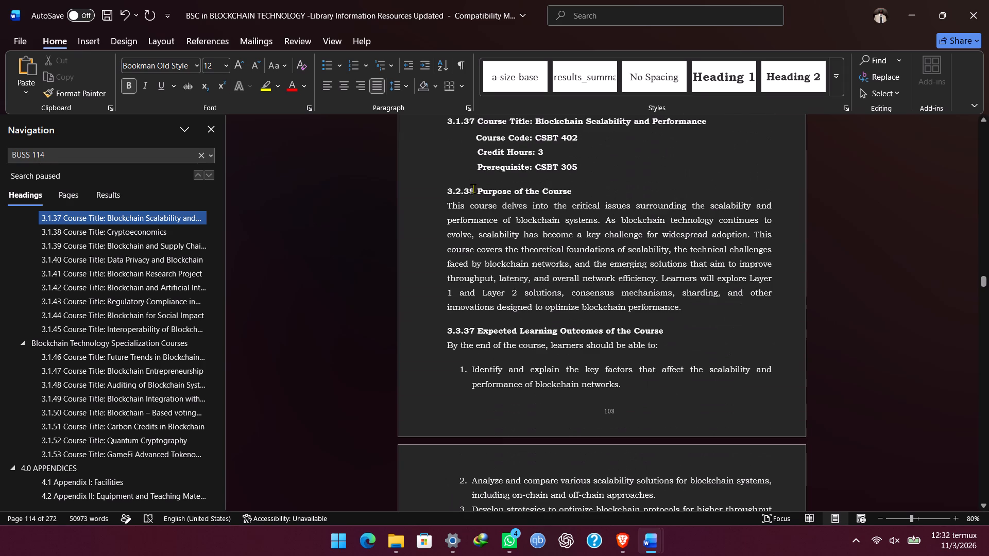
click(474, 188)
key(BackSpace)
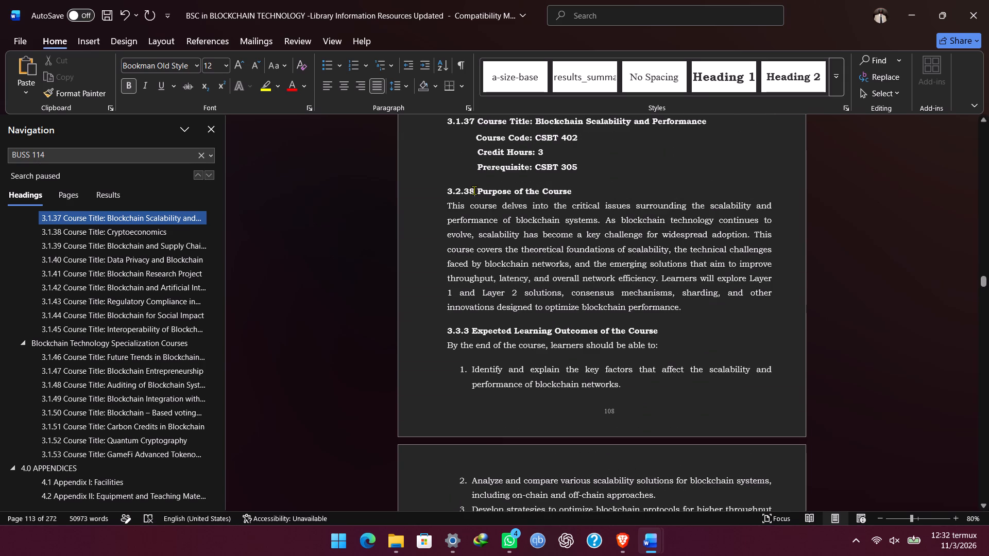
key(BackSpace)
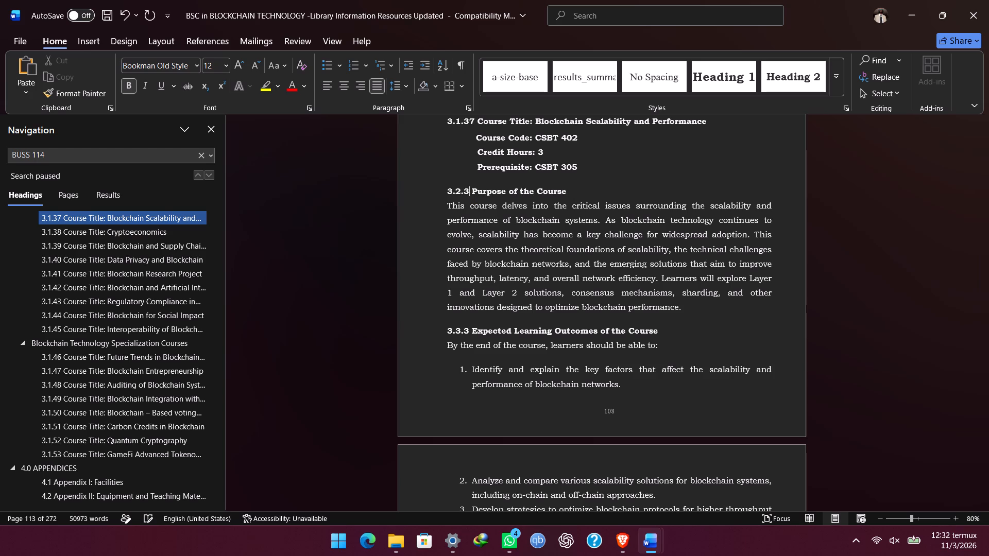
key(7)
Renumber the Recommended Reference Materials subheading of the Industrial Attachment course as 3.9.36.
scroll(474, 155, up, 2)
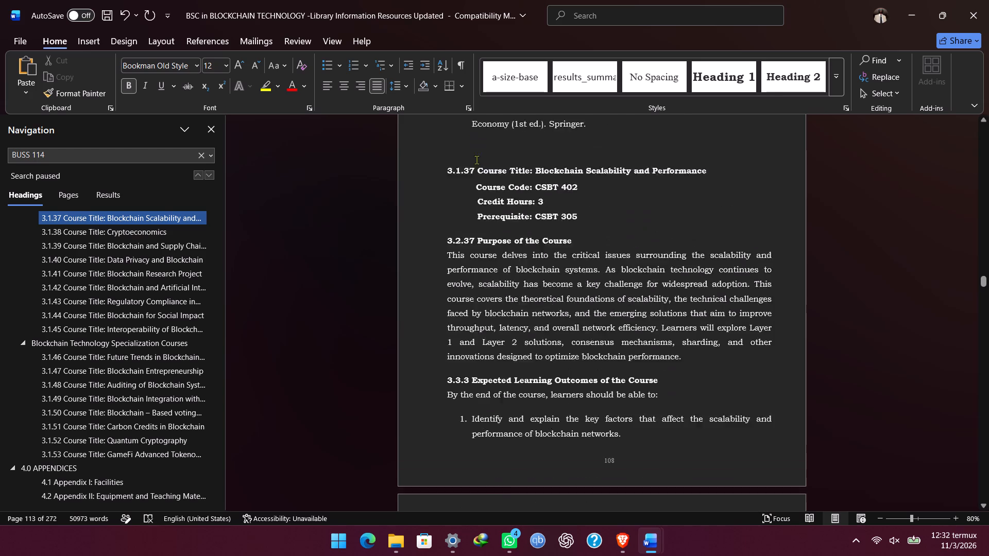
scroll(476, 160, up, 5)
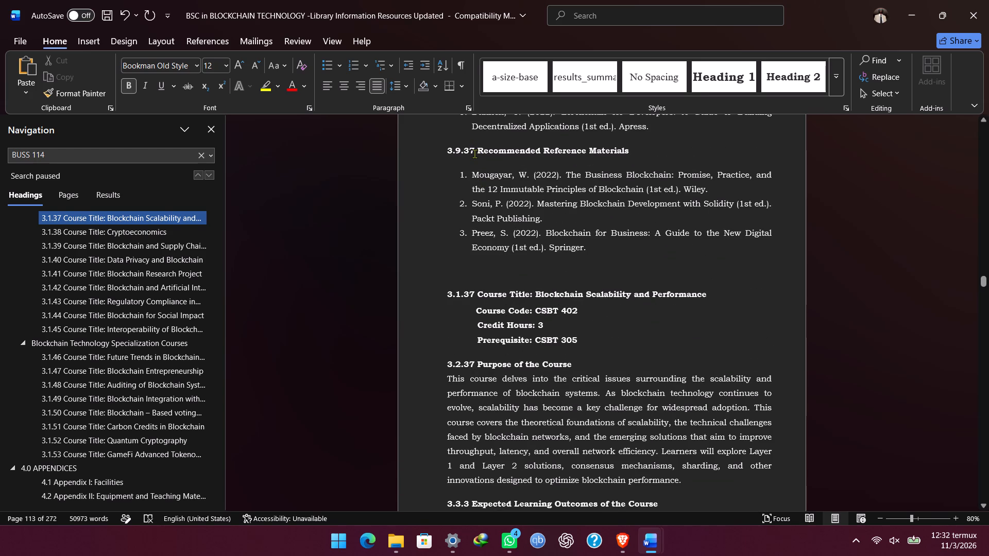
click(475, 150)
key(BackSpace)
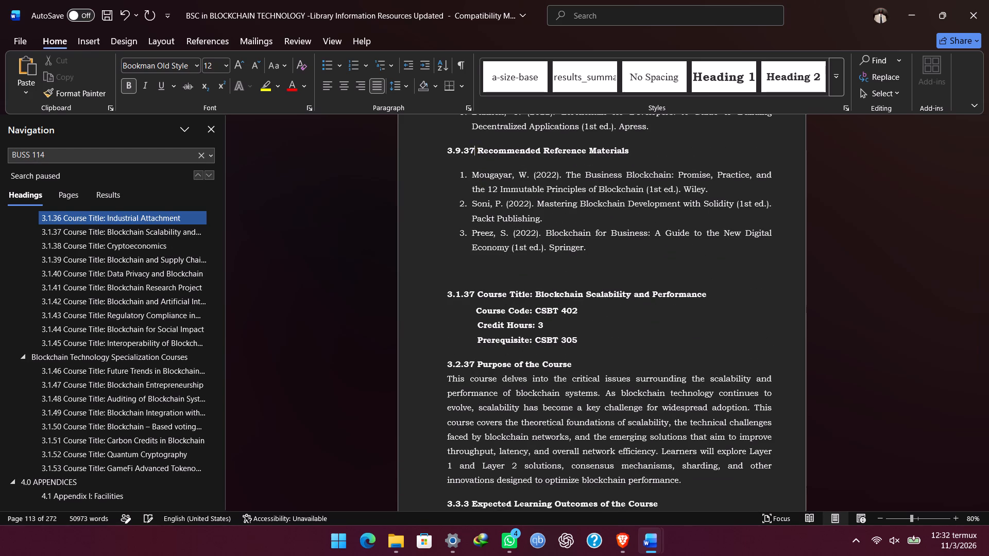
key(6)
Renumber the Core Reading Materials subheading of the Industrial Attachment course as 3.8.36.
scroll(477, 151, up, 2)
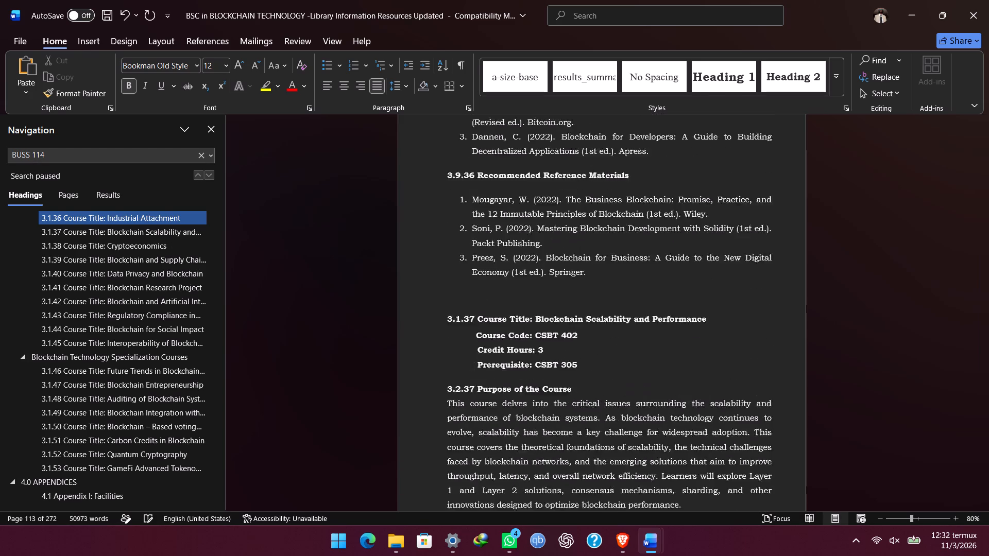
scroll(477, 151, up, 7)
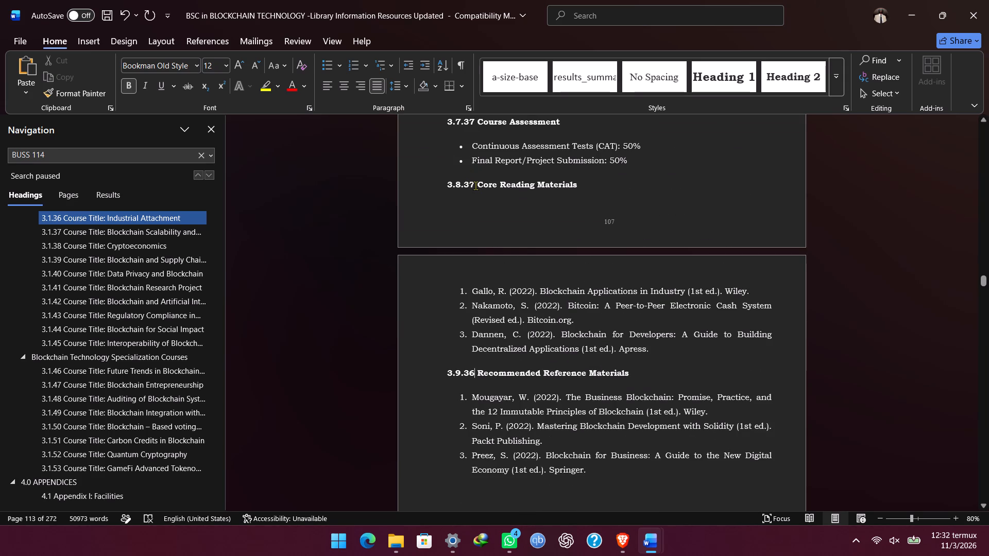
click(475, 185)
key(BackSpace)
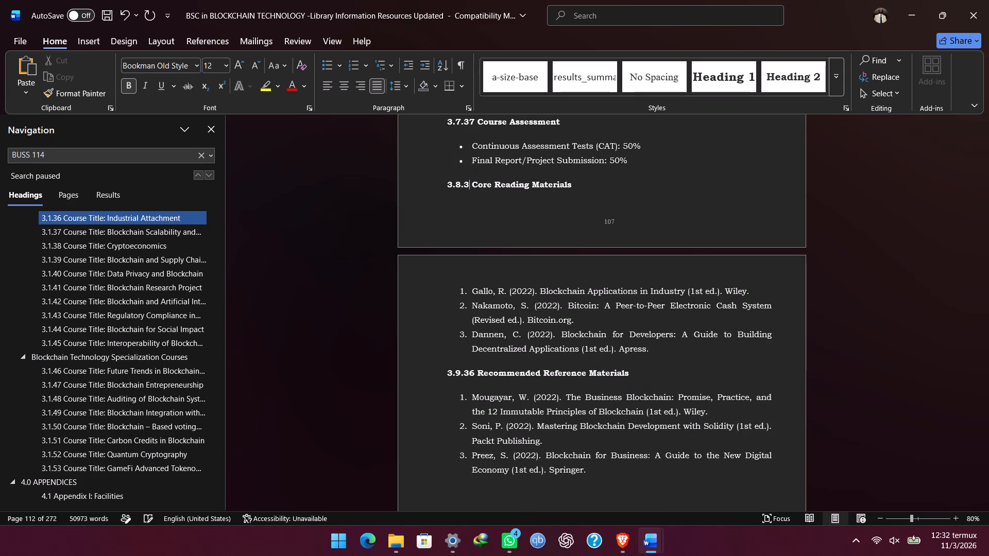
key(6)
Renumber the Course Assessment subheading of the Industrial Attachment course as 3.7.36, keeping the space after the number.
scroll(472, 184, up, 3)
click(476, 191)
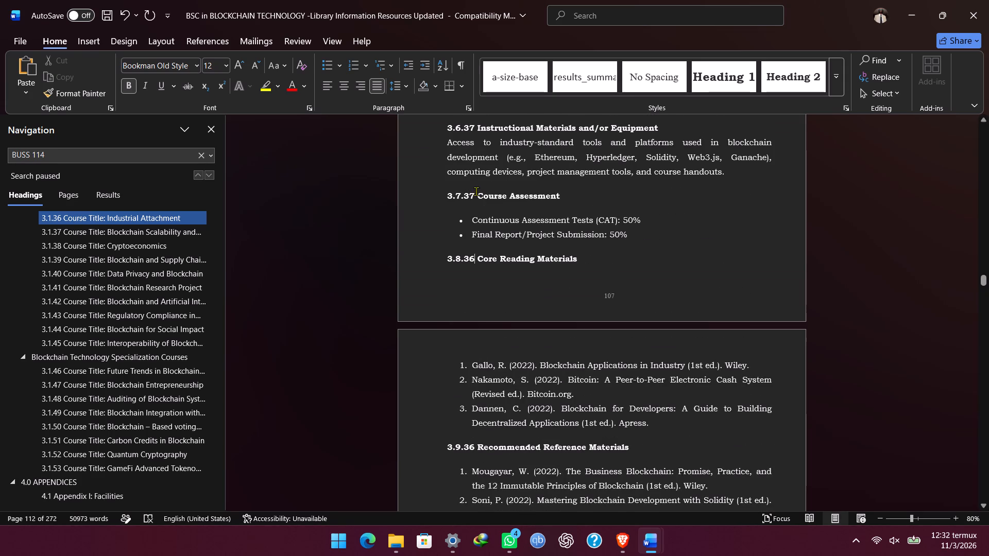
key(BackSpace)
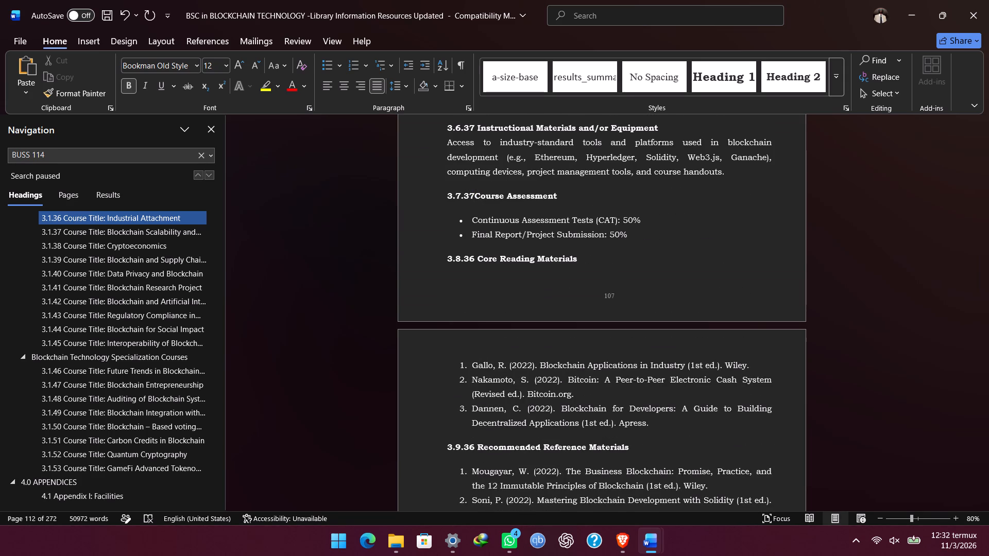
key(space)
click(474, 196)
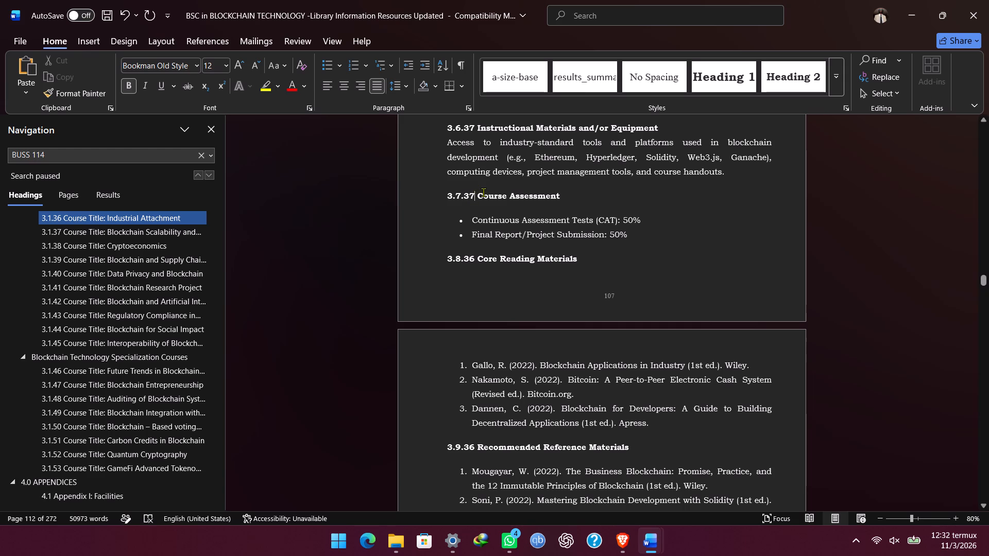
key(BackSpace)
key(6)
Renumber the Instructional Materials and/or Equipment subheading of the Industrial Attachment course as 3.6.36.
scroll(476, 222, up, 3)
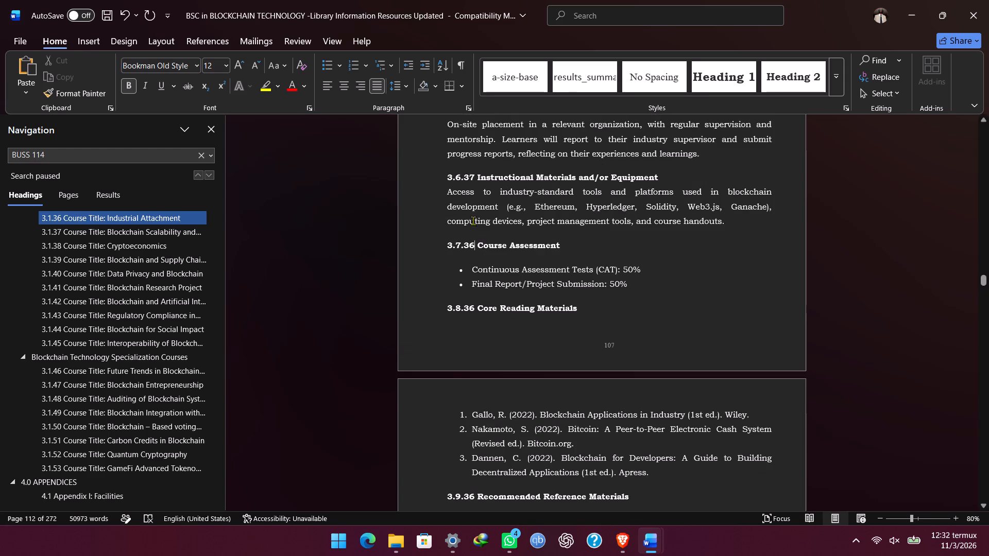
click(474, 202)
key(BackSpace)
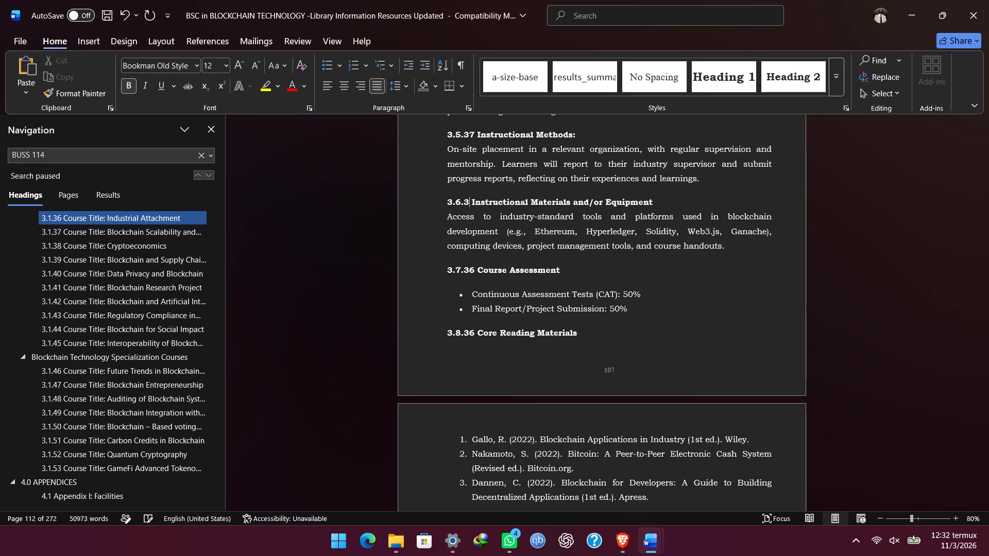
text(67)
key(BackSpace)
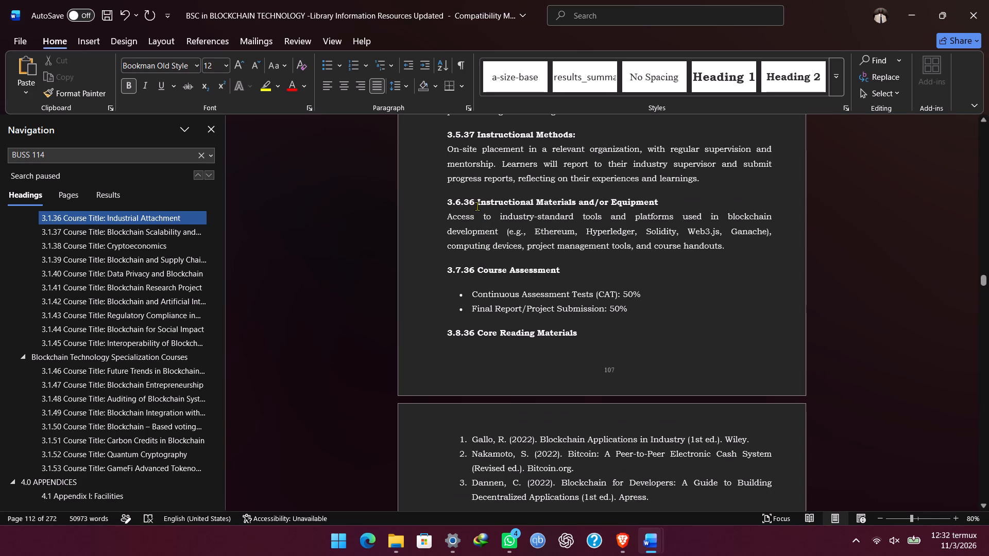
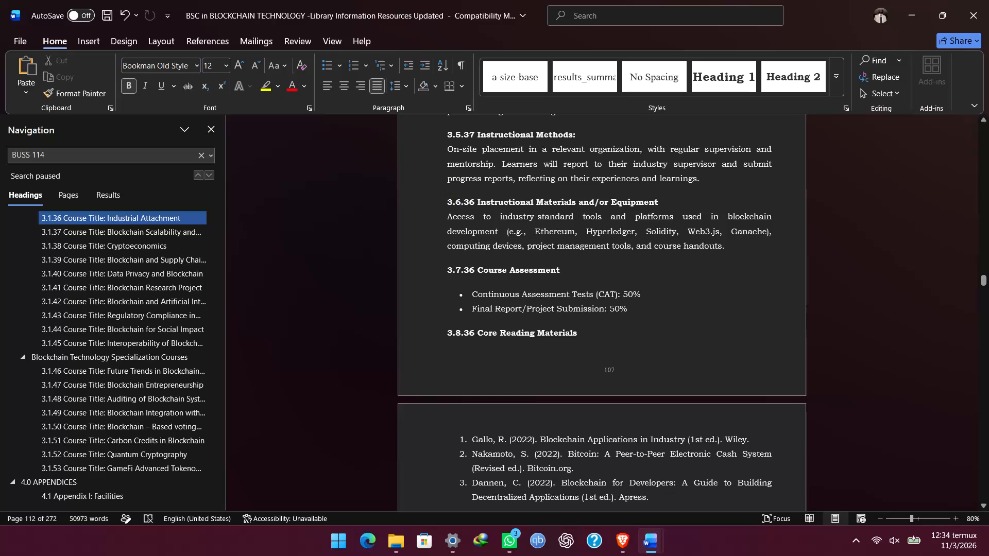
Renumber the Instructional Methods subheading of the Industrial Attachment course as 3.5.36.
click(474, 159)
key(BackSpace)
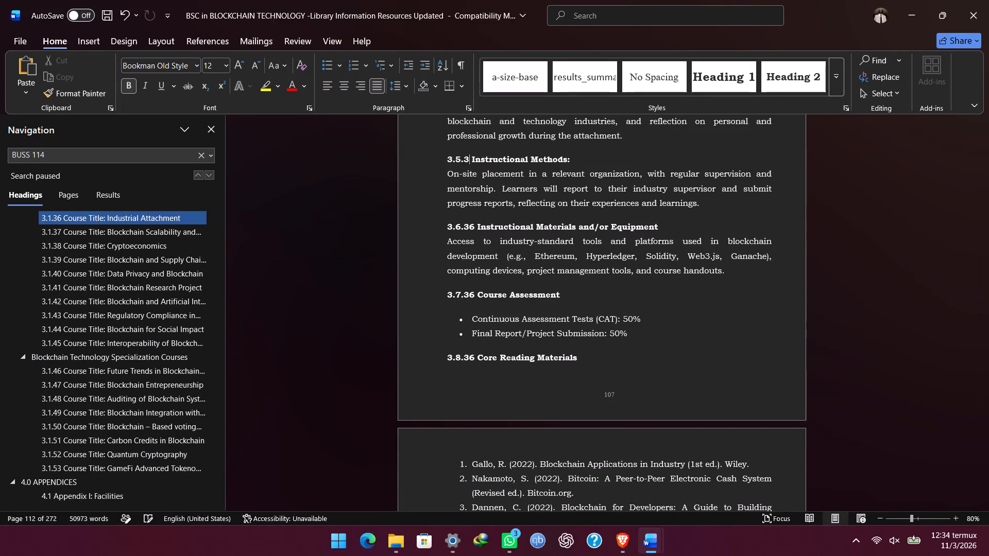
key(6)
Renumber the Course Content subheading of the Industrial Attachment course as 3.4.36.
scroll(492, 168, up, 8)
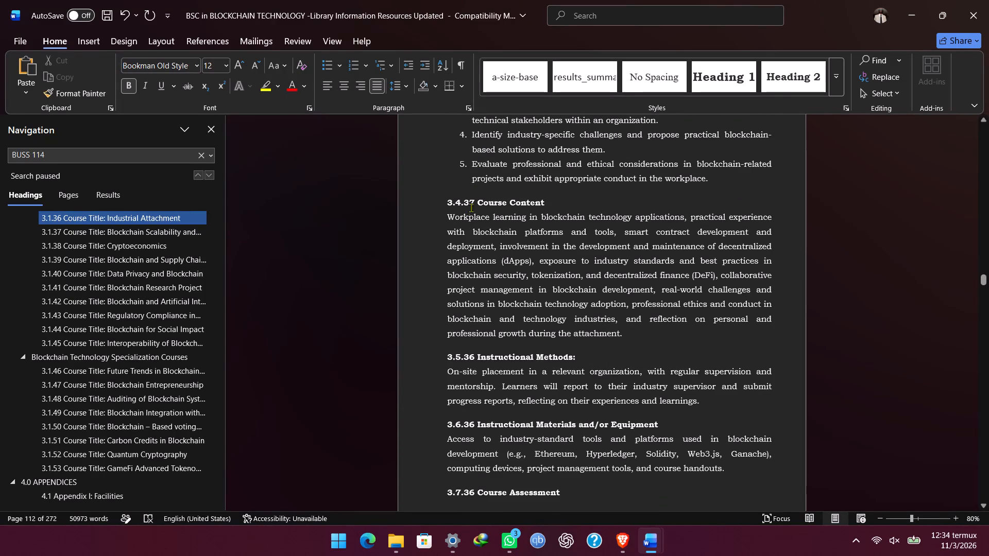
click(474, 201)
key(BackSpace)
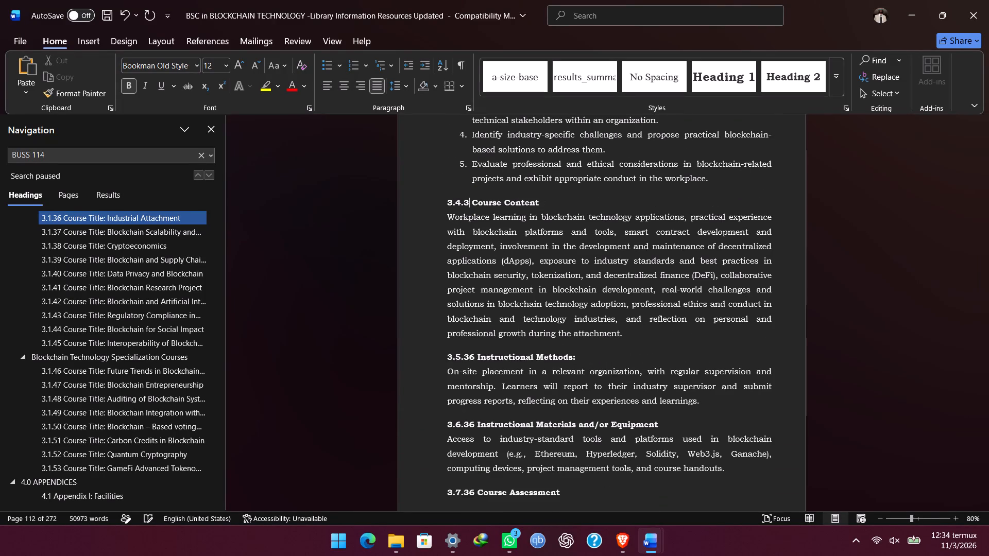
key(6)
Renumber the Expected Learning Outcomes of the Course subheading of the Industrial Attachment course as 3.3.36.
scroll(475, 201, up, 8)
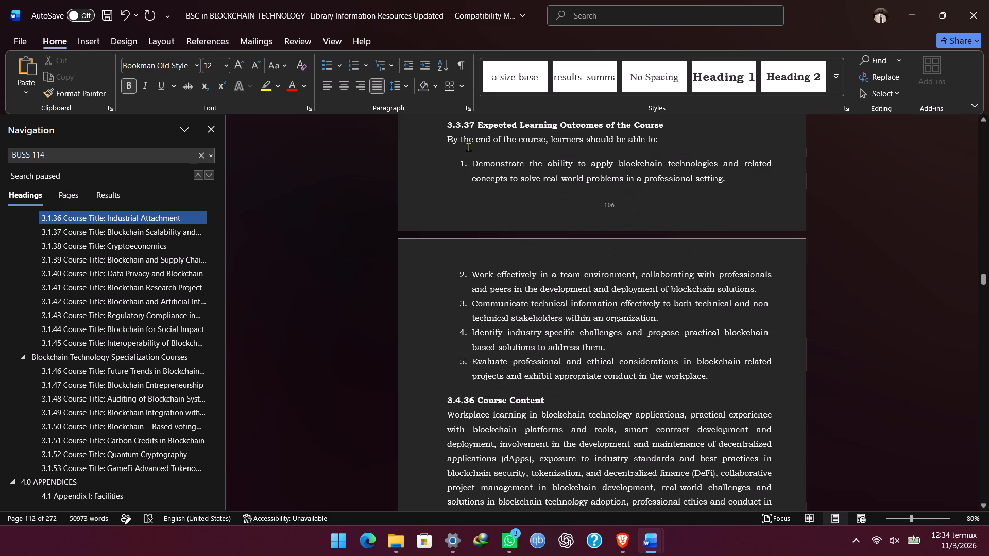
click(474, 124)
key(BackSpace)
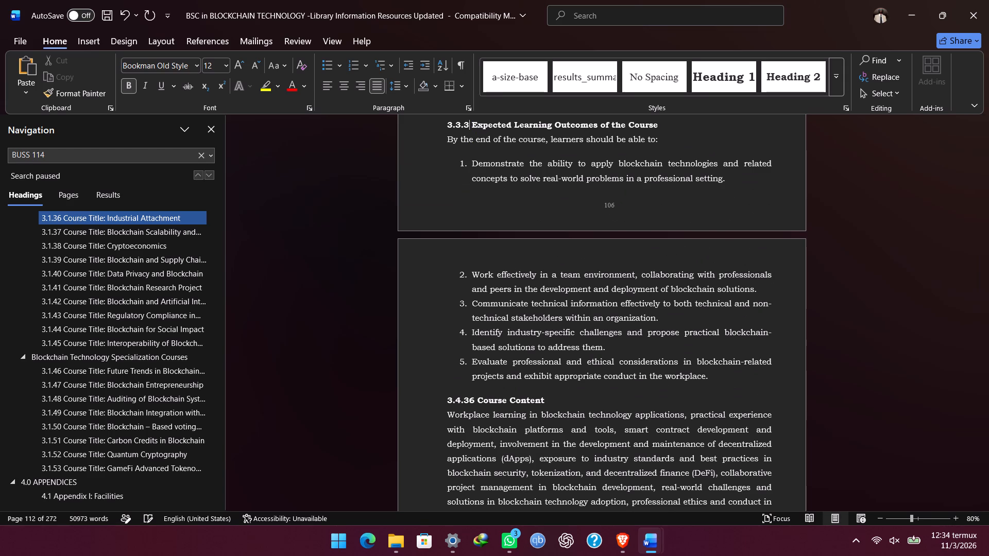
key(6)
Renumber the Purpose of the Course subheading of the Industrial Attachment course as 3.2.36.
scroll(481, 149, up, 5)
scroll(492, 212, up, 4)
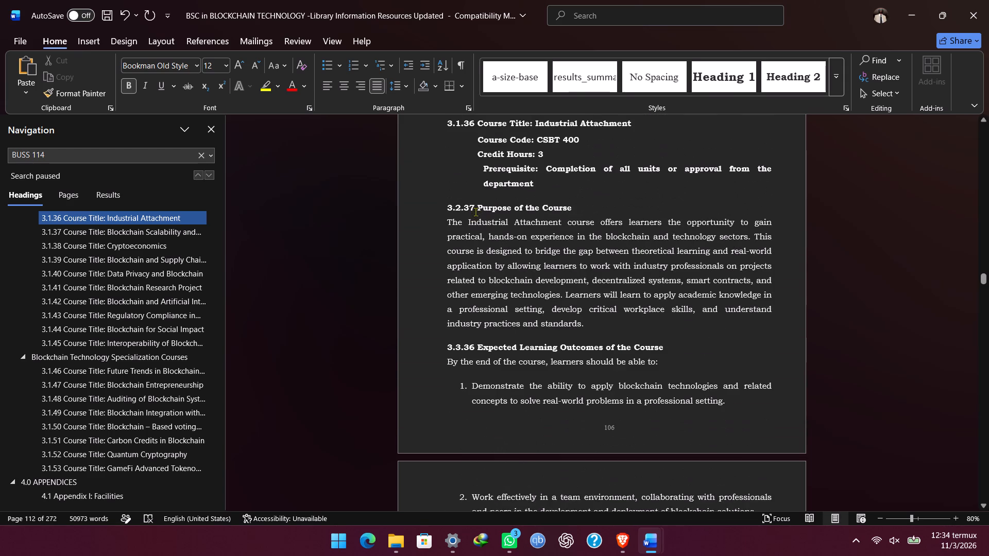
click(474, 208)
key(BackSpace)
key(6)
Renumber the Recommended Reference Materials subheading of the preceding Blockchain Security course as 3.9.35.
scroll(471, 262, up, 6)
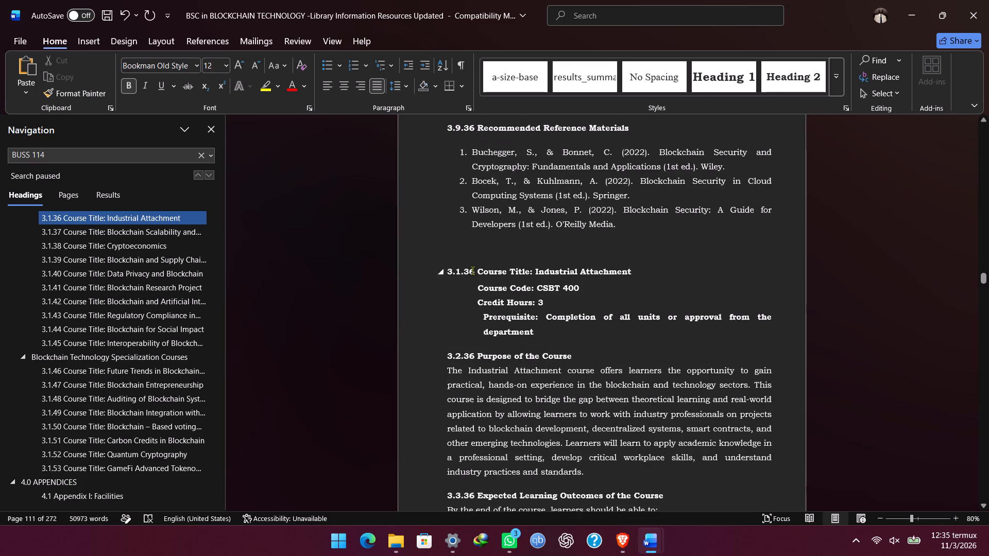
scroll(472, 270, up, 4)
click(473, 227)
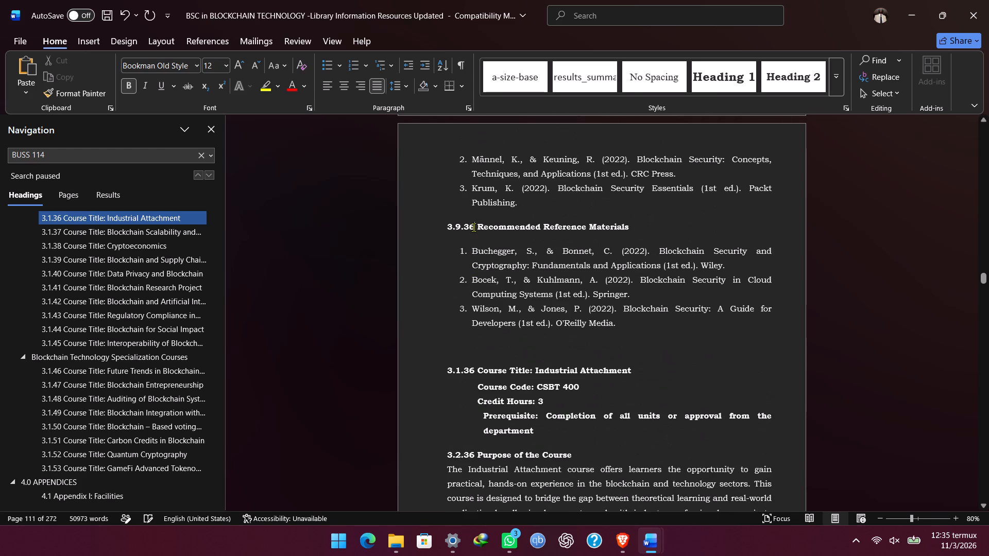
key(BackSpace)
key(5)
Renumber the Core Reading Materials subheading of the Blockchain Security course as 3.8.35.
scroll(469, 213, up, 4)
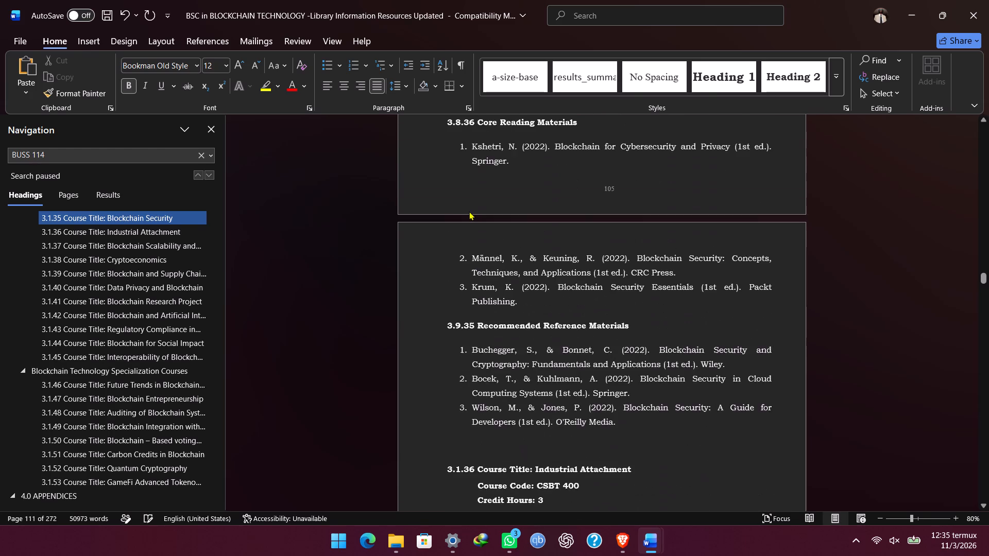
scroll(471, 209, up, 4)
click(474, 218)
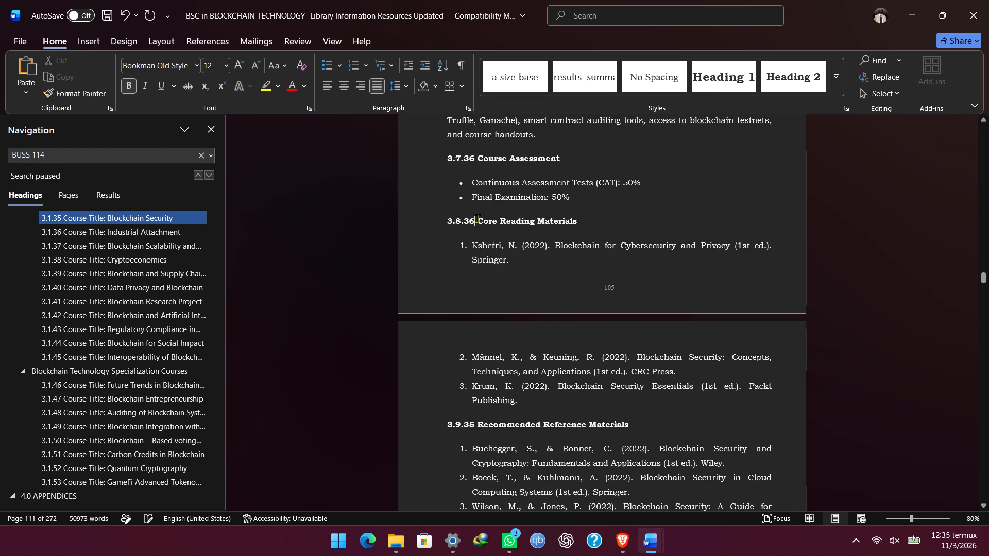
key(BackSpace)
key(5)
Renumber the Course Assessment subheading of the Blockchain Security course as 3.7.35.
scroll(472, 216, up, 2)
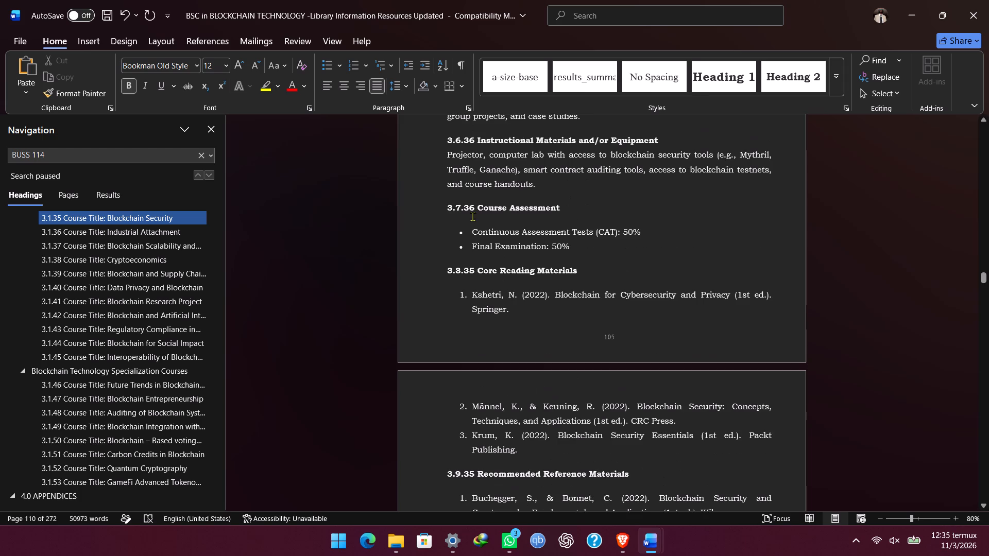
click(475, 207)
key(BackSpace)
key(5)
Renumber the Instructional Materials and/or Equipment subheading of the Blockchain Security course as 3.6.35.
scroll(475, 209, up, 2)
click(473, 191)
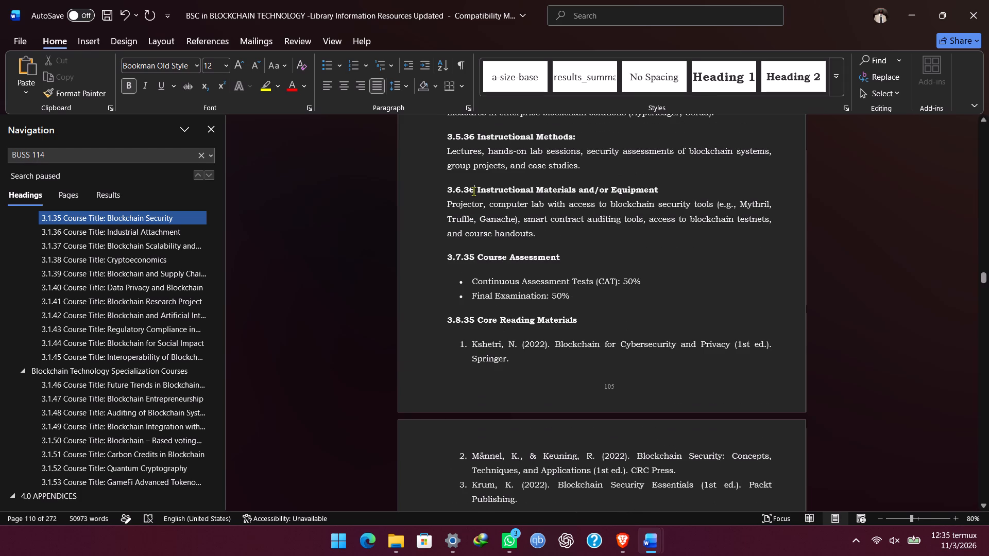
key(BackSpace)
key(5)
Renumber the Instructional Methods subheading of the Blockchain Security course as 3.5.35.
scroll(471, 187, up, 3)
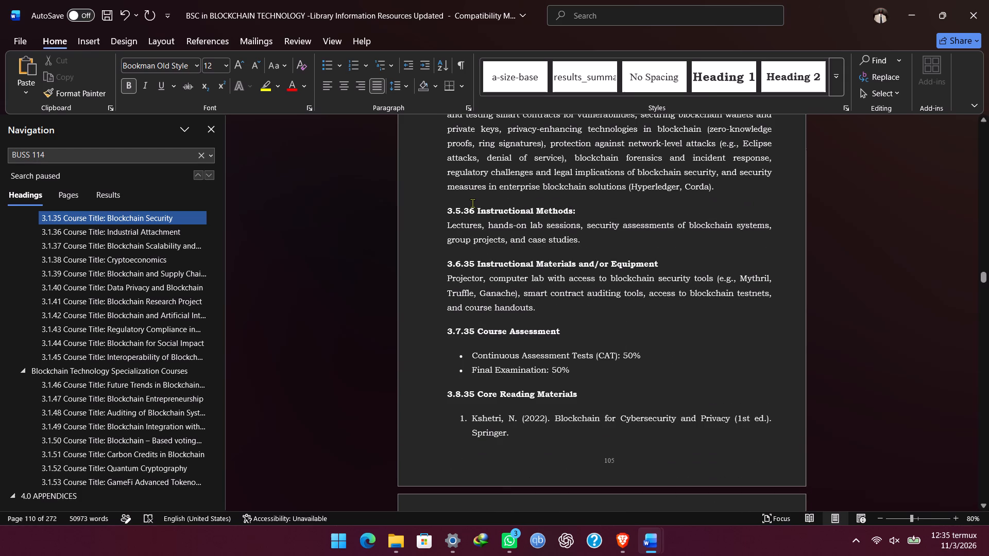
click(473, 209)
key(BackSpace)
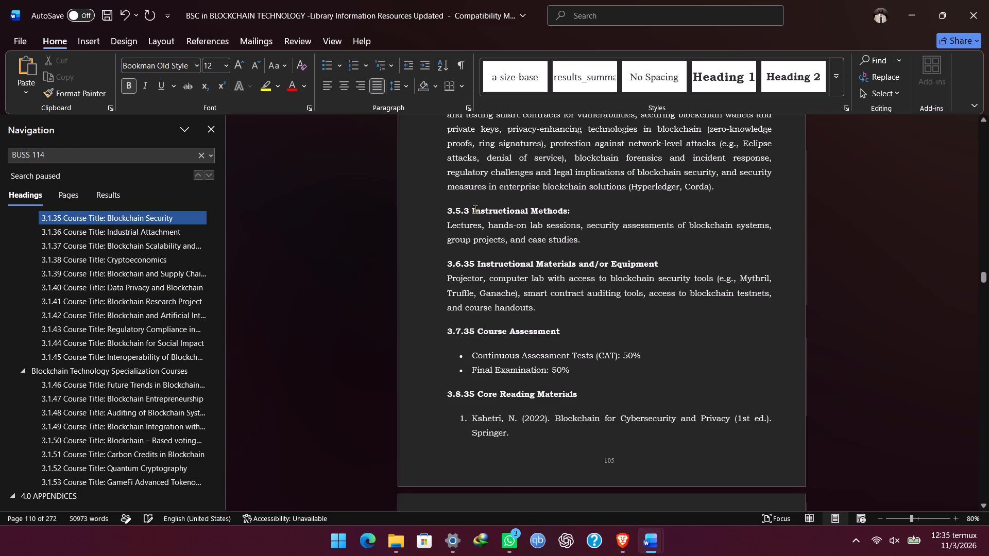
key(5)
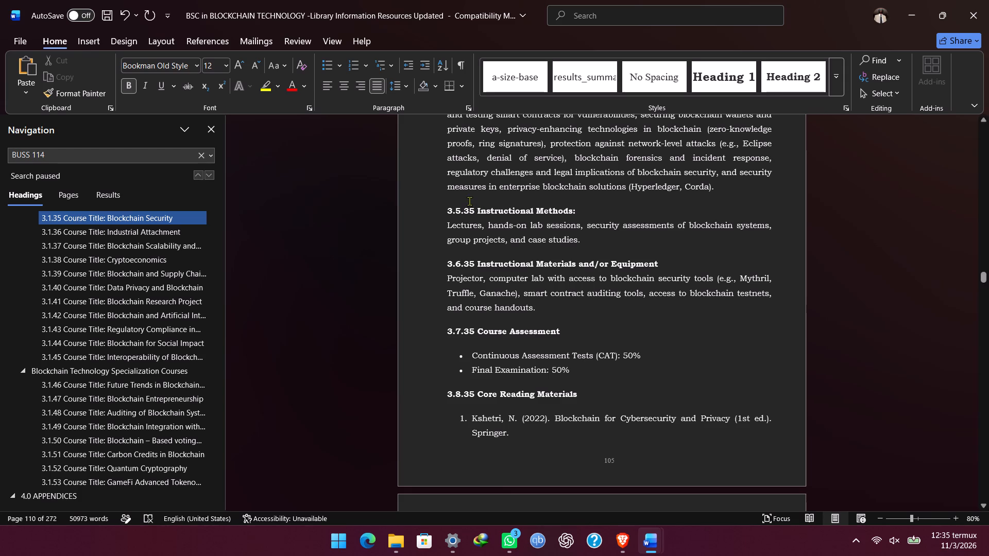
Renumber the Course Content subheading of the Blockchain Security course as 3.4.35.
scroll(469, 201, up, 7)
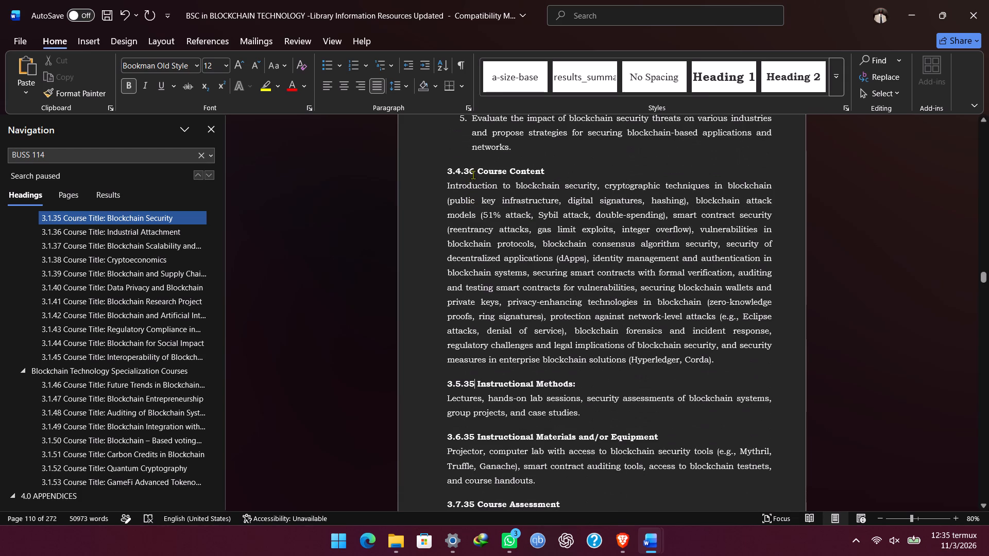
click(473, 174)
key(BackSpace)
key(5)
Renumber the Expected Learning Outcomes of the Course subheading of the Blockchain Security course as 3.3.35.
scroll(481, 174, up, 10)
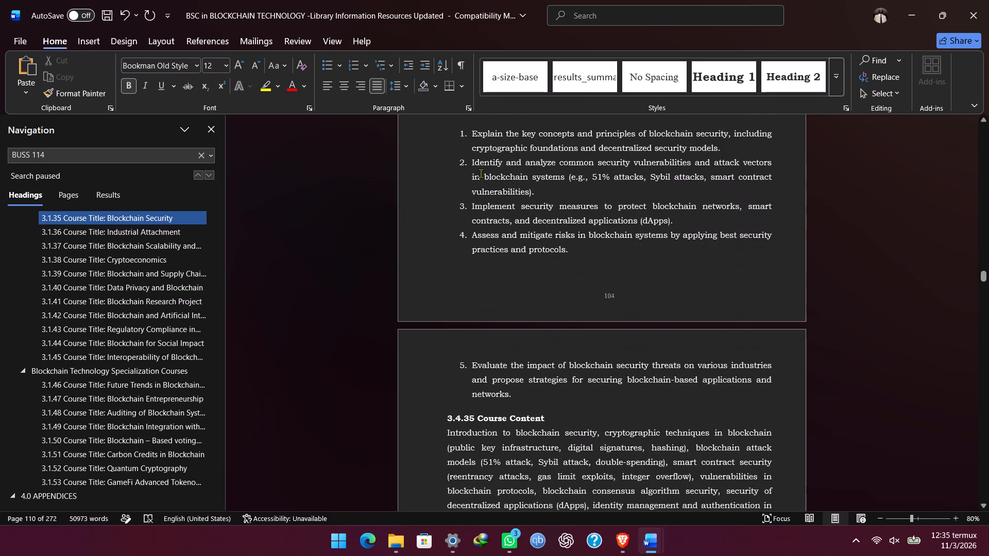
scroll(481, 173, up, 4)
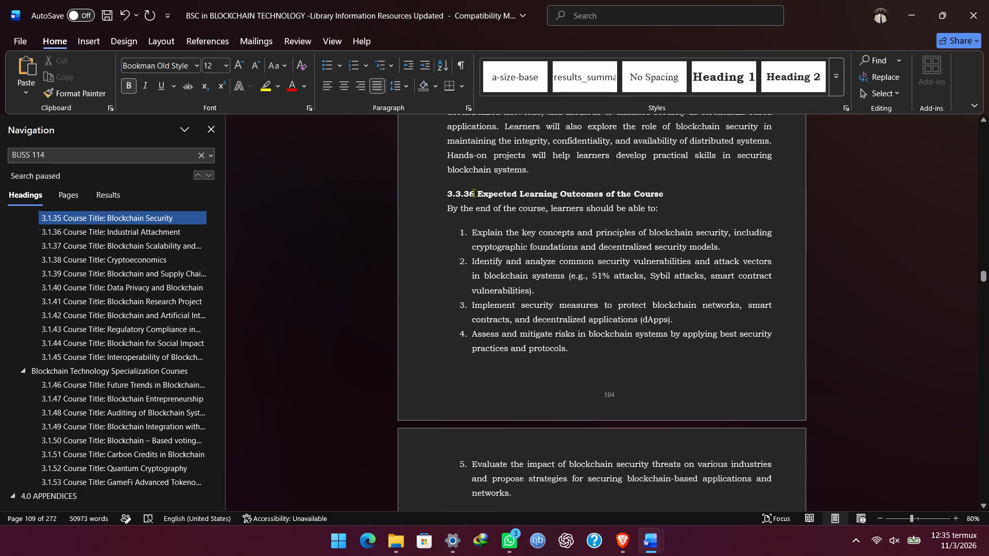
click(474, 193)
key(BackSpace)
key(5)
Renumber the Purpose of the Course subheading of the Blockchain Security course to match the course title's number.
scroll(476, 193, up, 3)
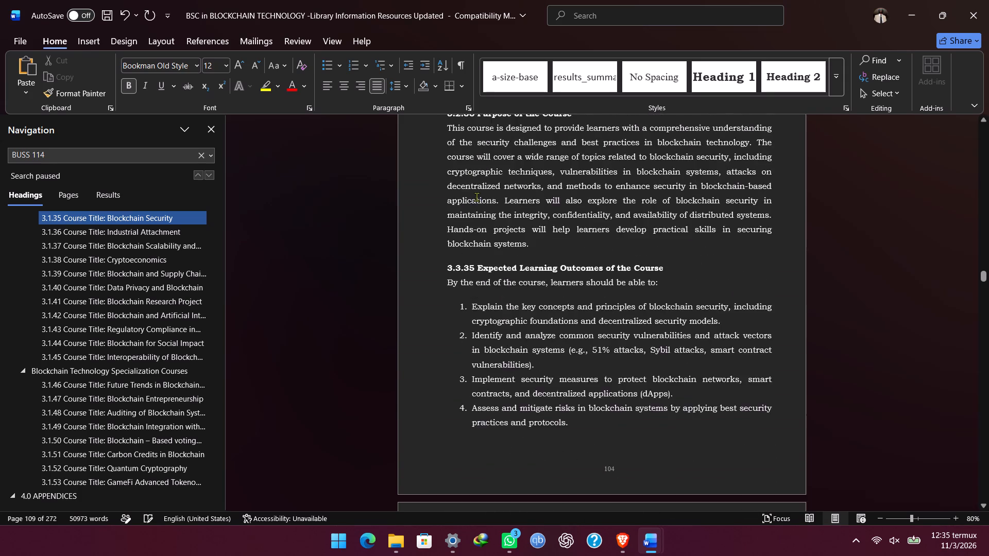
scroll(476, 197, up, 2)
click(472, 164)
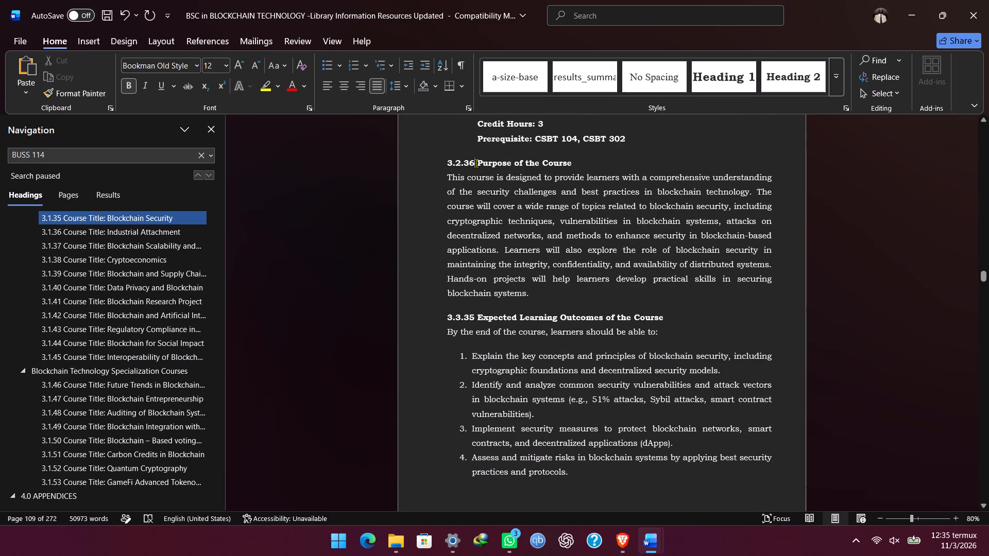
Renumber the Purpose of the Course subheading of the Blockchain Security course as 3.2.35.
key(BackSpace)
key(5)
Renumber the Recommended Reference Materials subheading of the preceding Consensus Algorithms course as 3.9.34.
scroll(472, 167, up, 5)
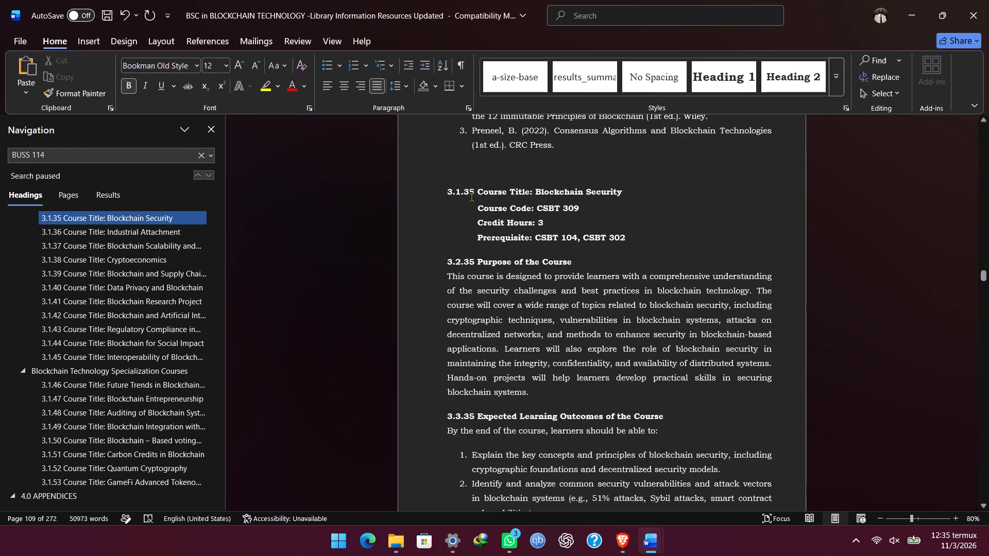
scroll(476, 200, up, 8)
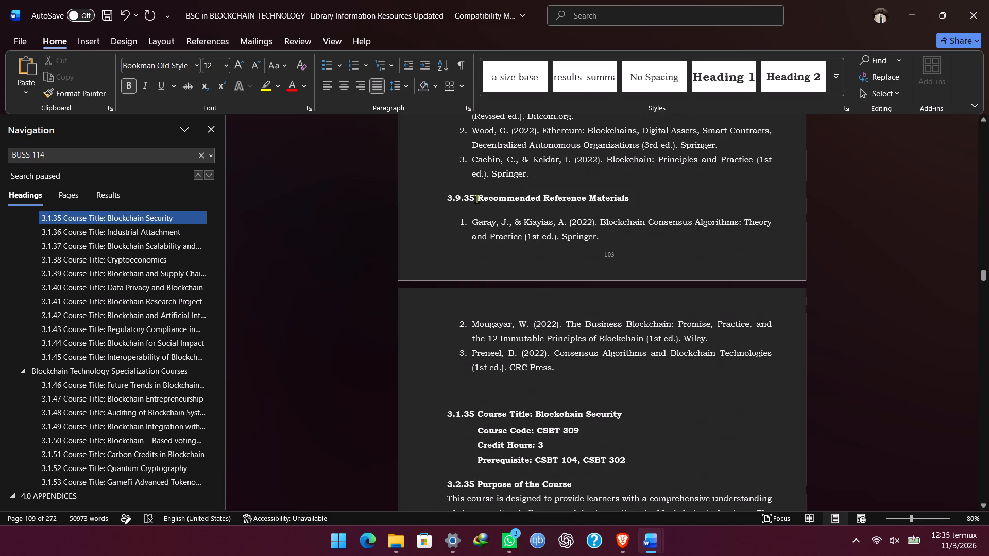
click(474, 196)
key(BackSpace)
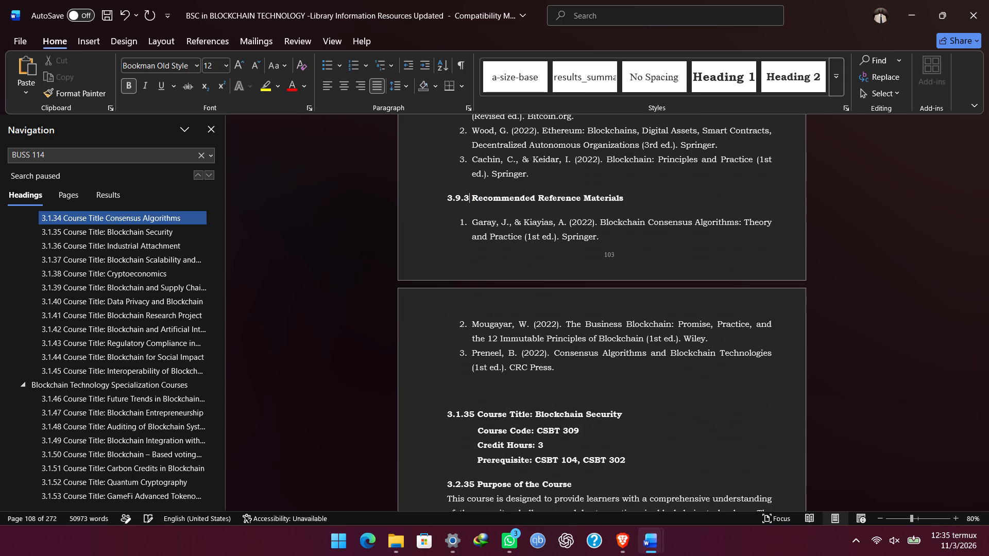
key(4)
Renumber the Core Reading Materials subheading of the Consensus Algorithms course as 3.8.34.
scroll(474, 196, up, 4)
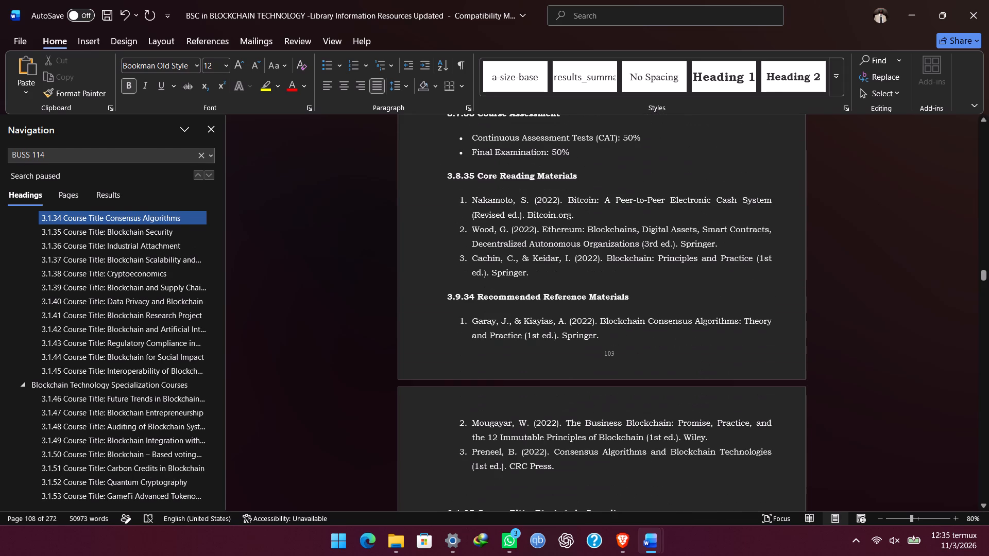
click(473, 176)
key(BackSpace)
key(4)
Renumber the Course Assessment subheading of the Consensus Algorithms course as 3.7.34.
scroll(473, 176, up, 5)
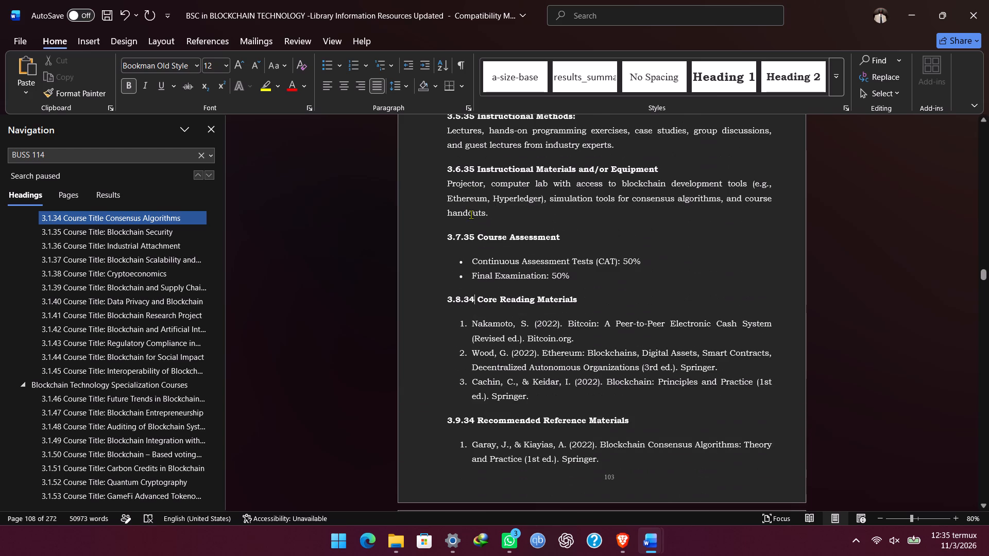
click(475, 233)
key(BackSpace)
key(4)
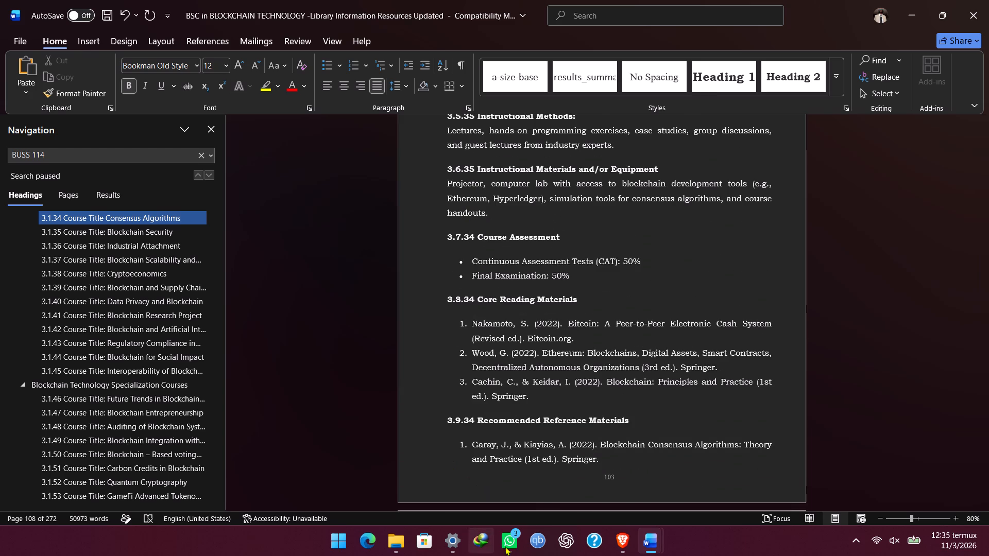
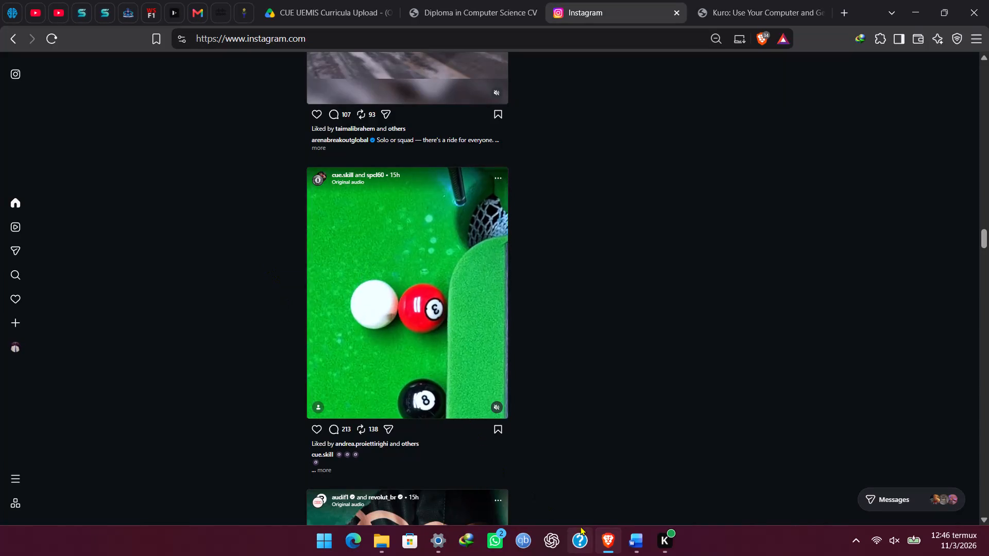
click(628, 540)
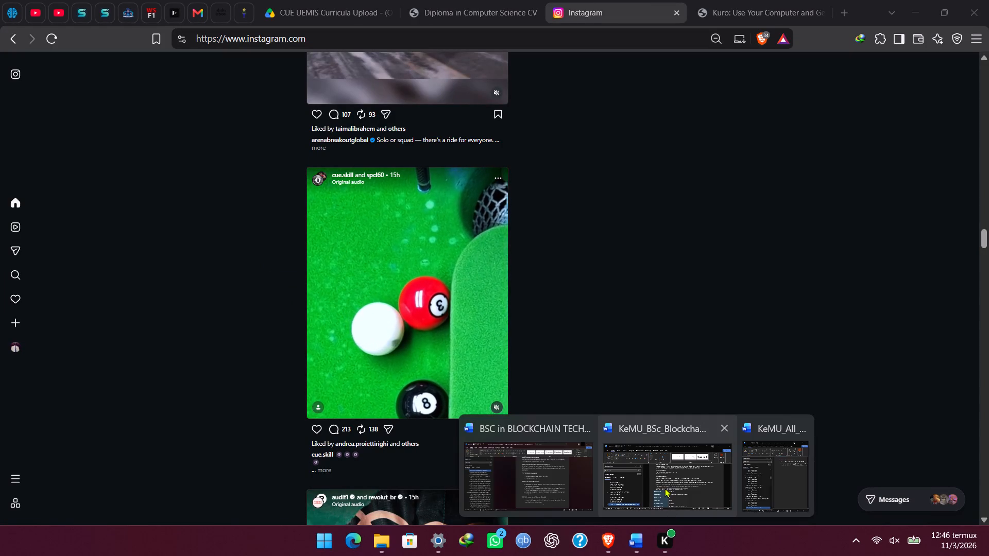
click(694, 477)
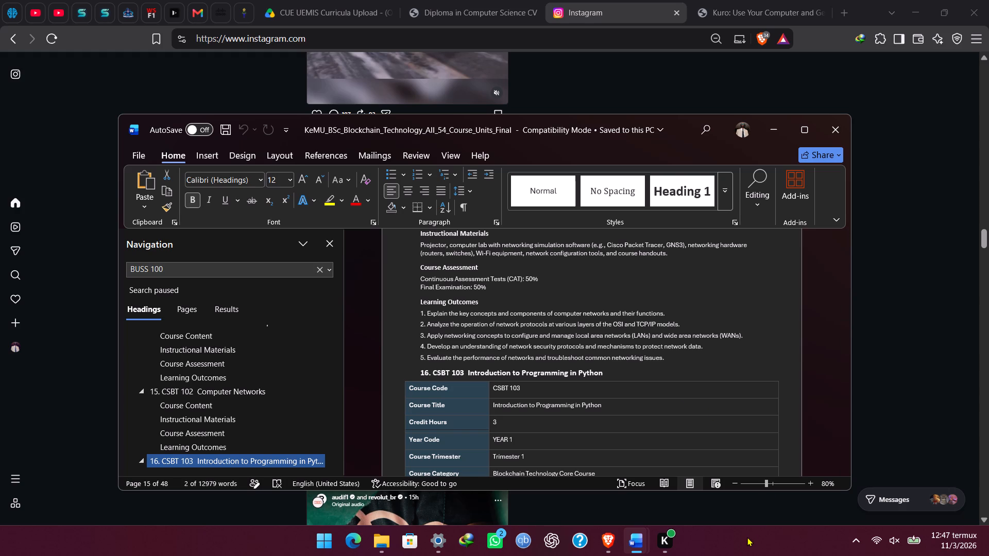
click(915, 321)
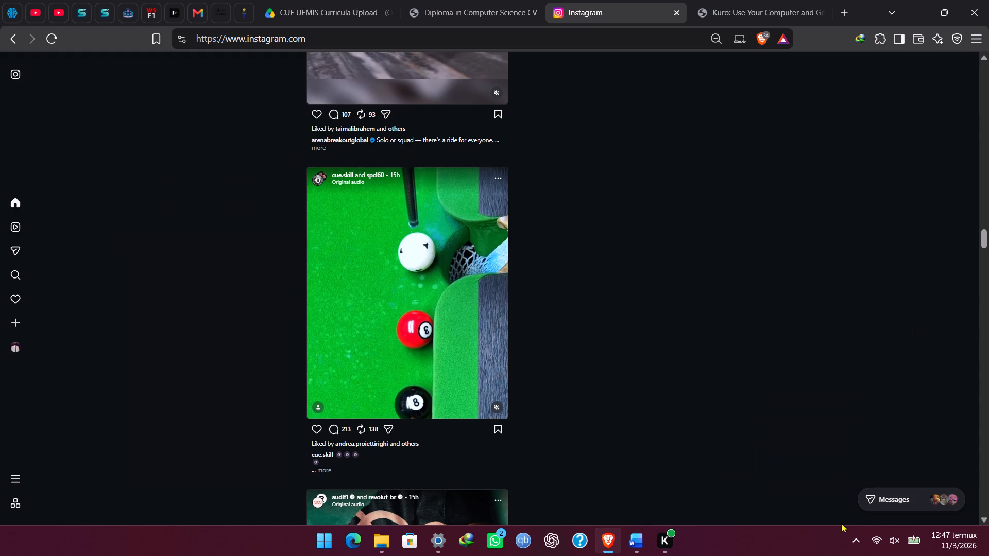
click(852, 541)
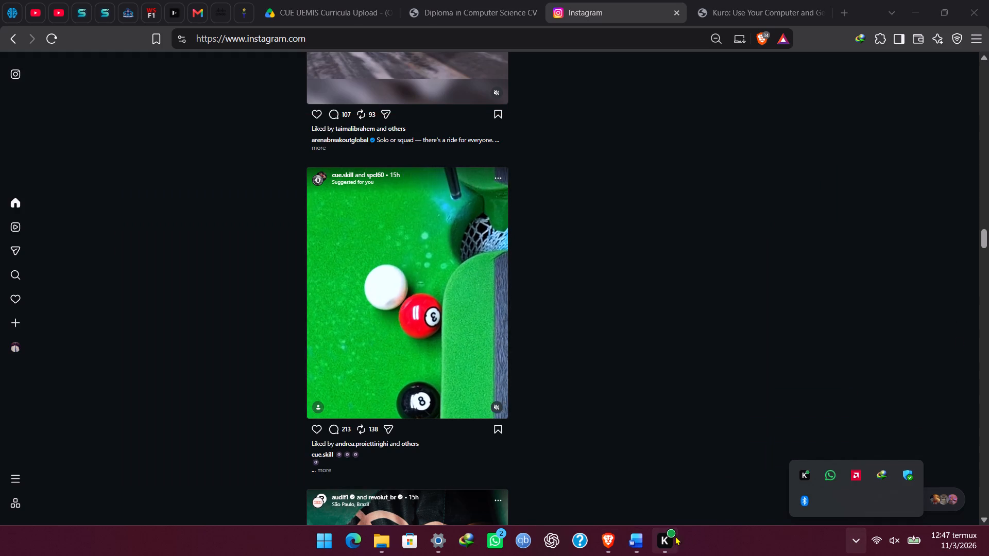
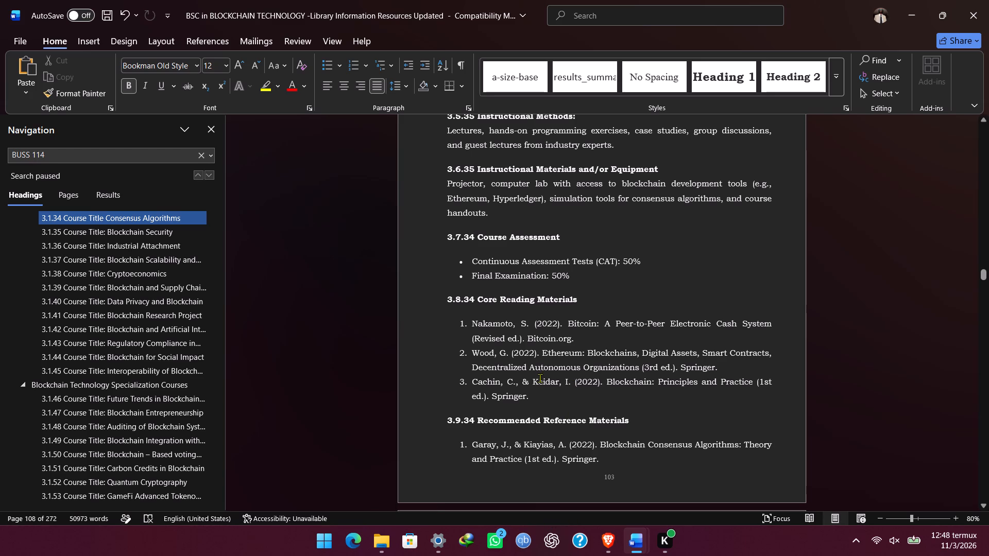
Renumber the Instructional Materials and Instructional Methods subheadings of the Consensus Algorithms course as 3.6.34 and 3.5.34.
scroll(556, 287, up, 2)
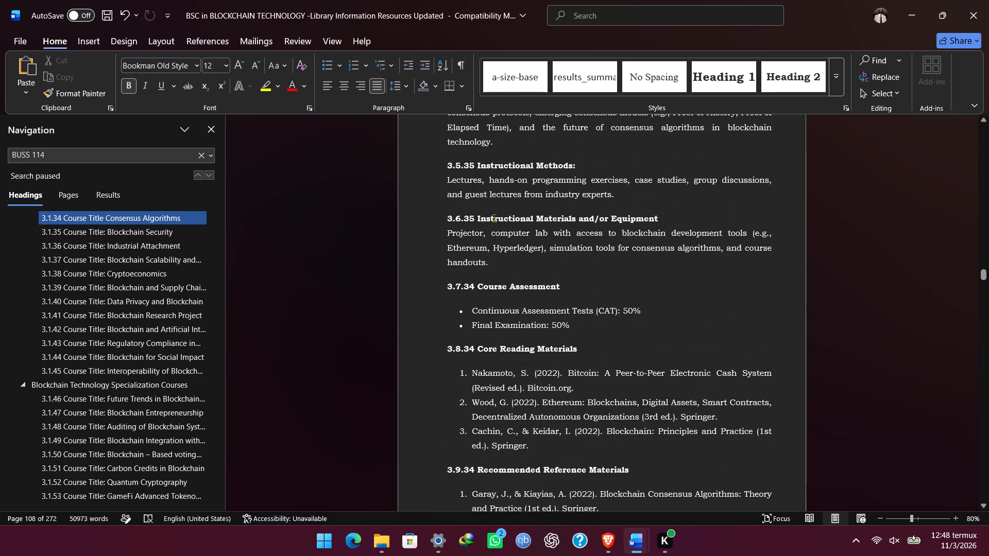
click(474, 218)
key(BackSpace)
key(4)
click(473, 164)
key(BackSpace)
key(4)
Renumber the Course Content subheading of the Consensus Algorithms course as 3.4.34.
scroll(474, 147, up, 3)
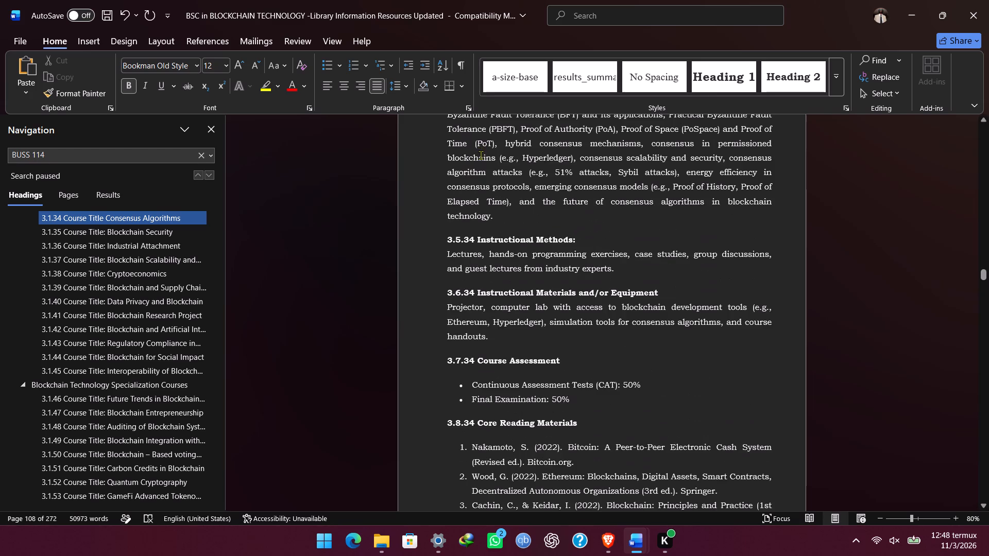
scroll(481, 149, up, 8)
click(473, 177)
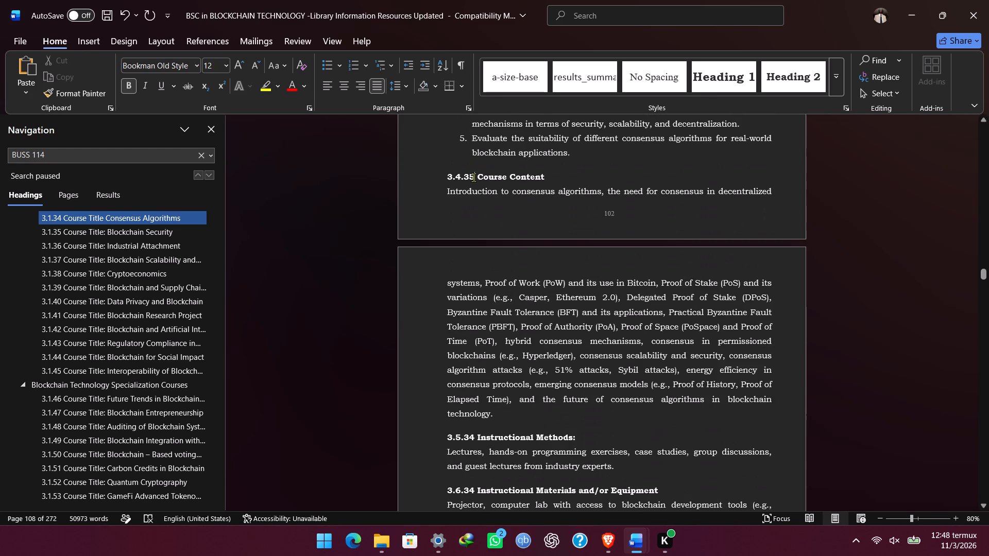
key(BackSpace)
key(4)
Renumber the Expected Learning Outcomes of the Course subheading of the Consensus Algorithms course as 3.3.34.
scroll(485, 158, up, 3)
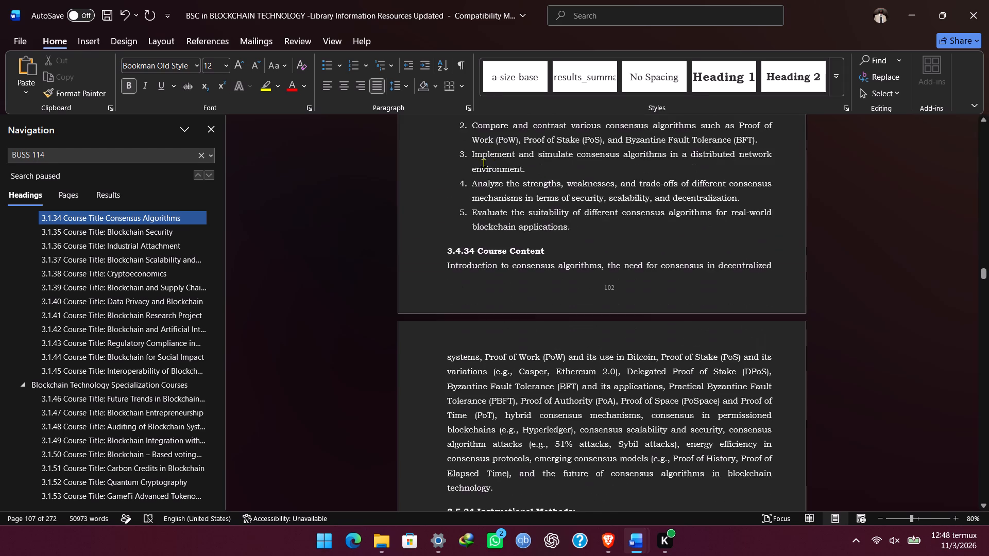
scroll(467, 175, up, 5)
click(474, 182)
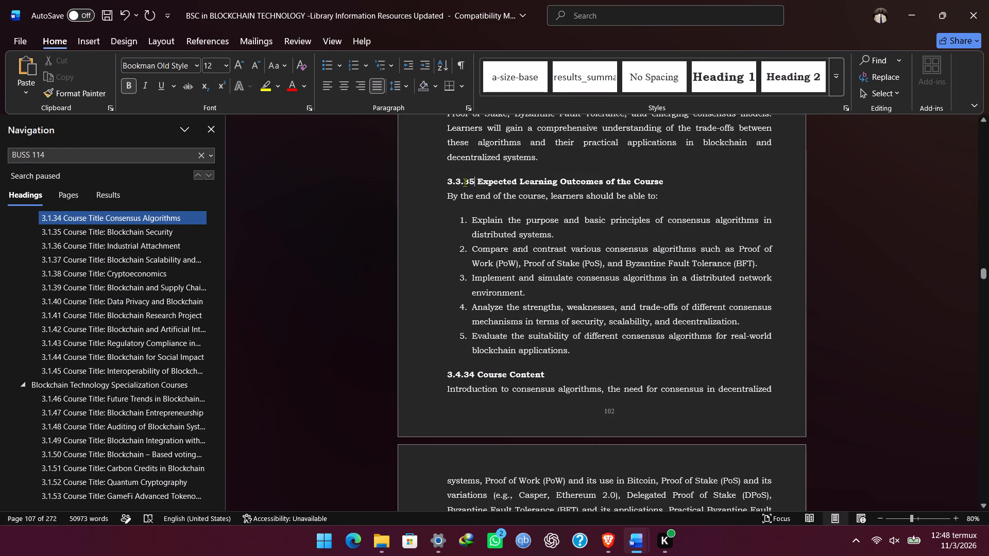
key(BackSpace)
key(4)
Renumber the Purpose of the Course subheading of the Consensus Algorithms course as 3.2.34.
scroll(480, 218, up, 5)
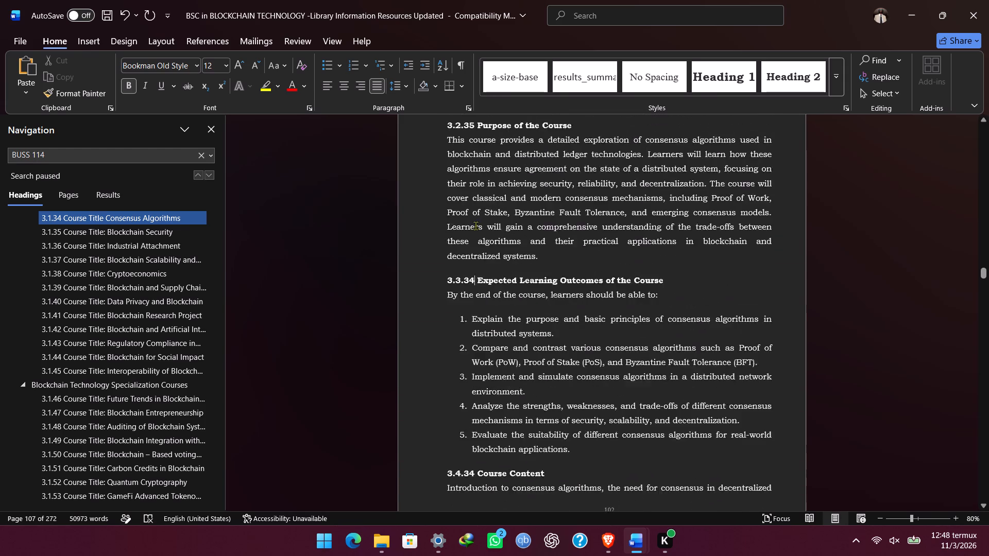
scroll(475, 225, up, 1)
click(475, 173)
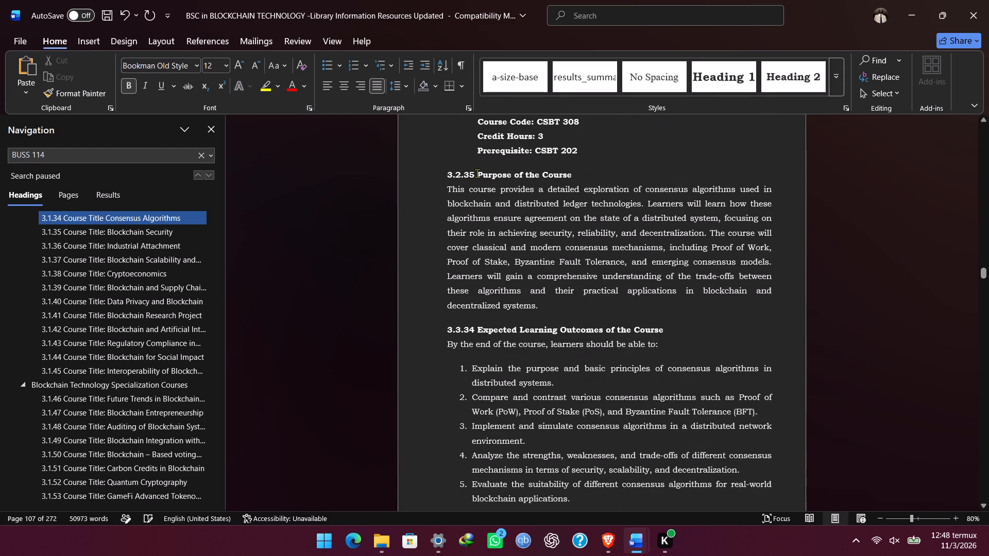
key(BackSpace)
key(4)
Renumber the Recommended Reference Materials subheading of the Decentralized Finance course as 3.9.33.
scroll(481, 165, up, 7)
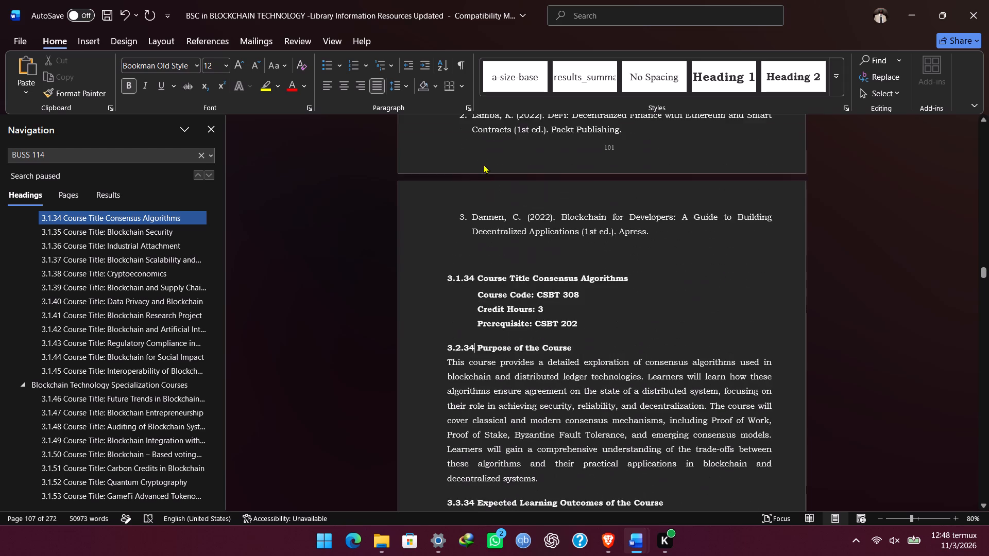
scroll(476, 172, up, 5)
click(473, 171)
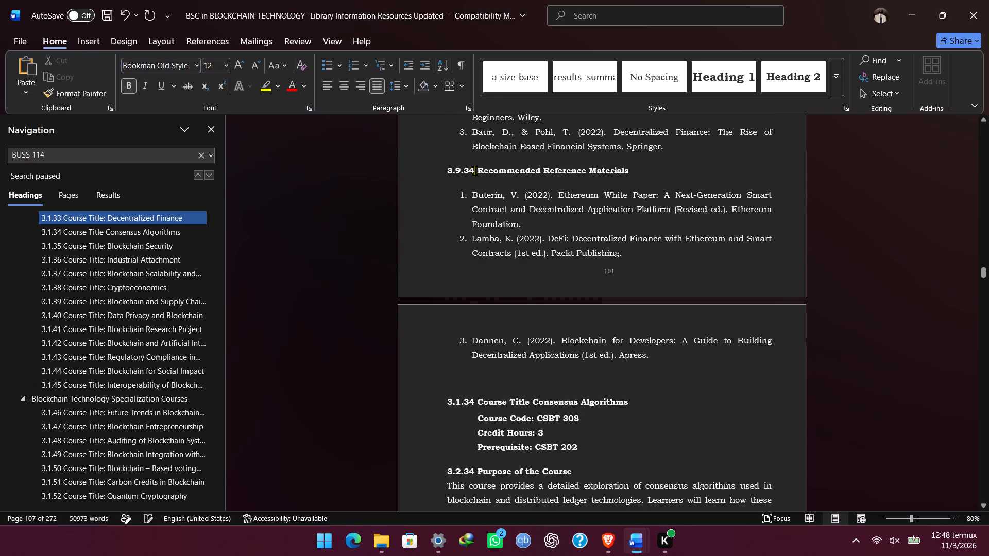
key(BackSpace)
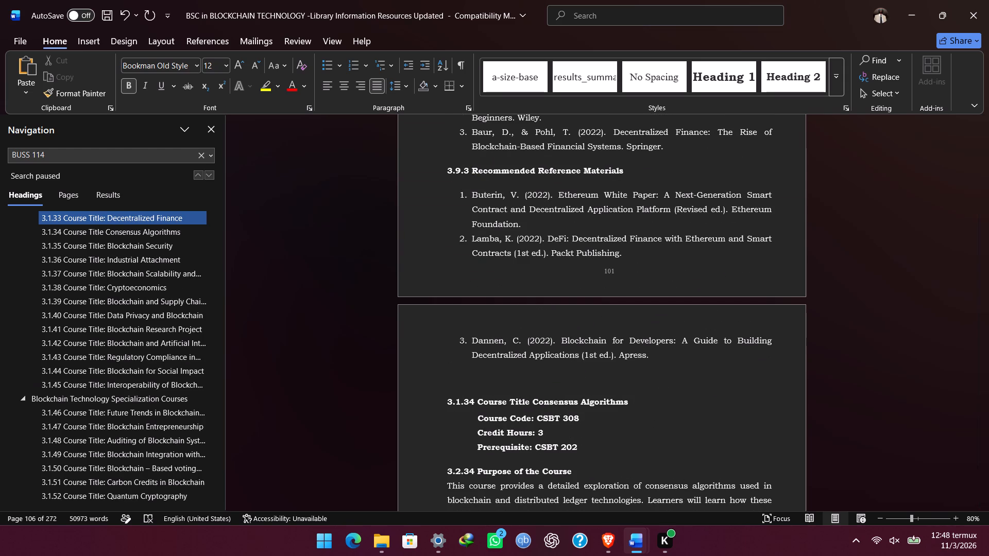
key(3)
Renumber the Core Reading Materials and Course Assessment subheadings of the Decentralized Finance course as 3.8.33 and 3.7.33.
scroll(474, 172, up, 5)
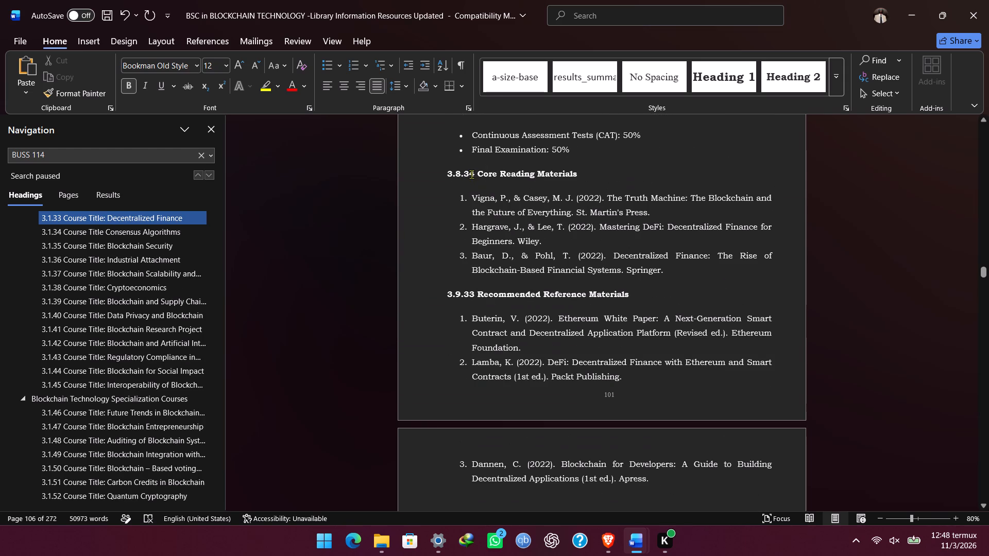
click(475, 170)
key(BackSpace)
key(3)
scroll(469, 149, up, 4)
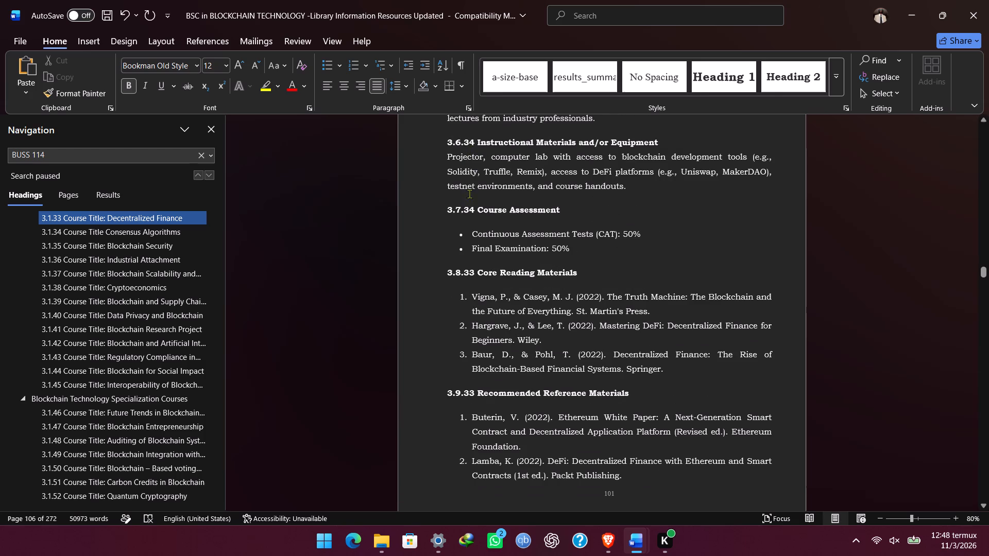
click(474, 211)
key(BackSpace)
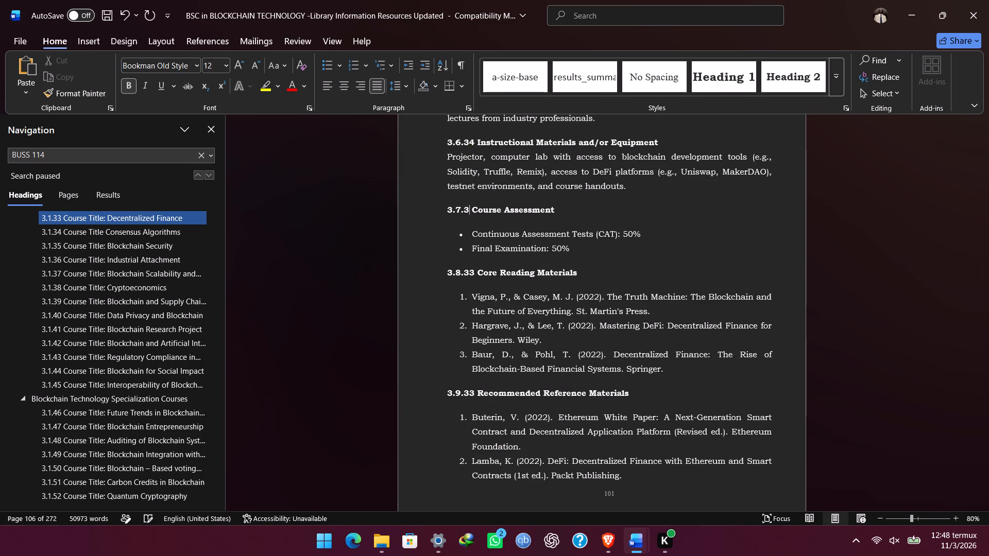
key(3)
Renumber the Instructional Materials and Instructional Methods subheadings of the Decentralized Finance course as 3.6.33 and 3.5.33.
scroll(473, 170, up, 3)
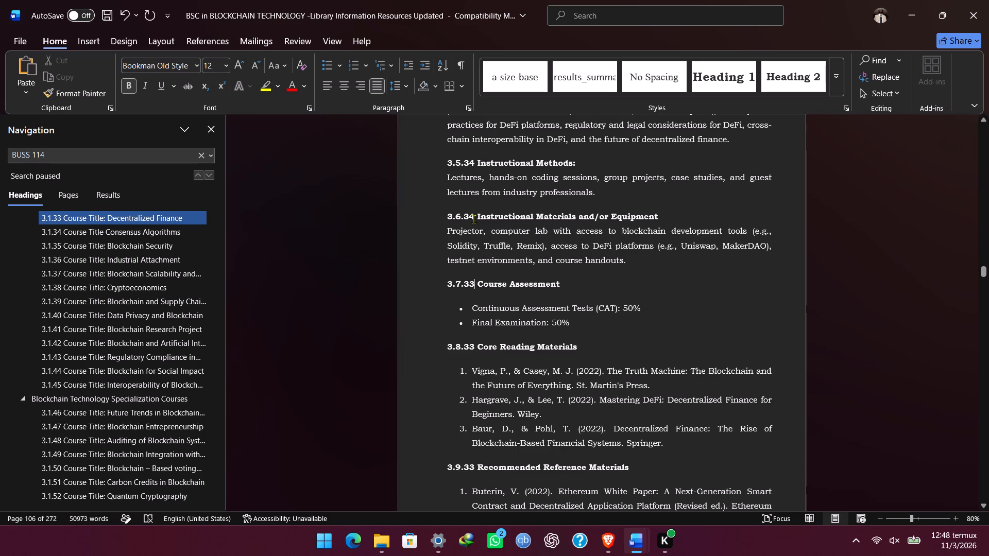
click(473, 219)
key(BackSpace)
key(3)
click(474, 164)
key(BackSpace)
key(3)
Renumber the Course Content subheading of the Decentralized Finance course as 3.4.33.
scroll(445, 168, up, 4)
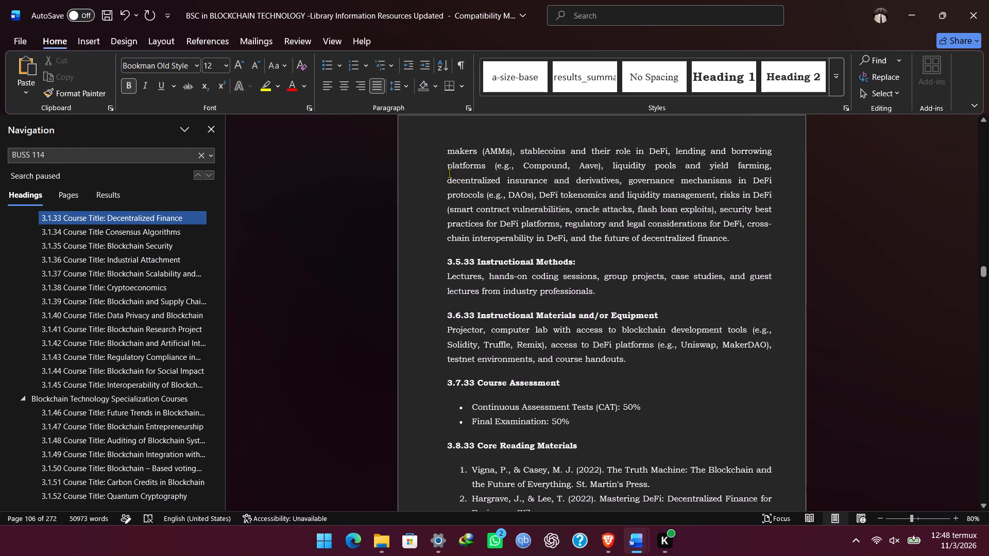
scroll(457, 168, up, 5)
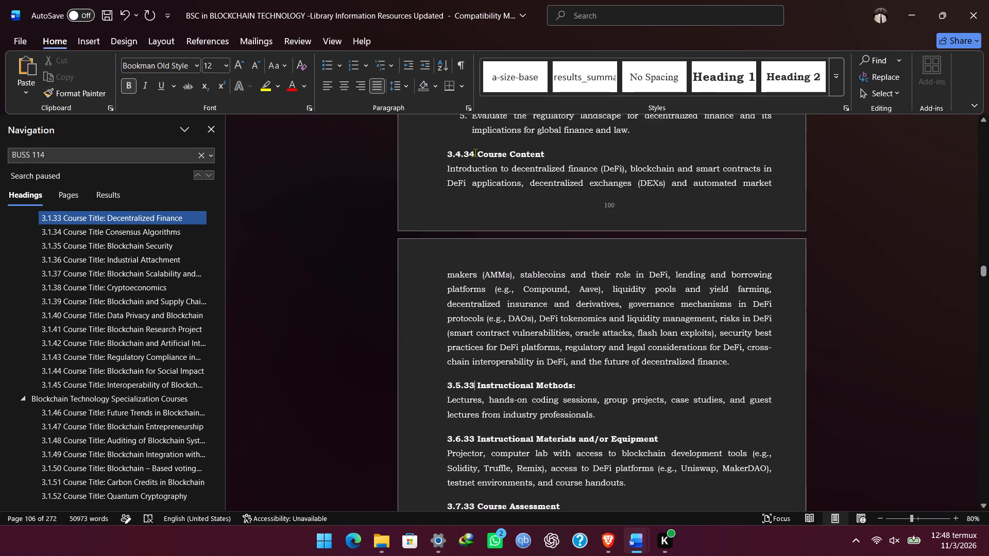
click(475, 152)
key(BackSpace)
key(3)
Renumber the Expected Learning Outcomes of the Course subheading of the Decentralized Finance course as 3.3.33.
scroll(488, 159, up, 6)
scroll(463, 198, up, 4)
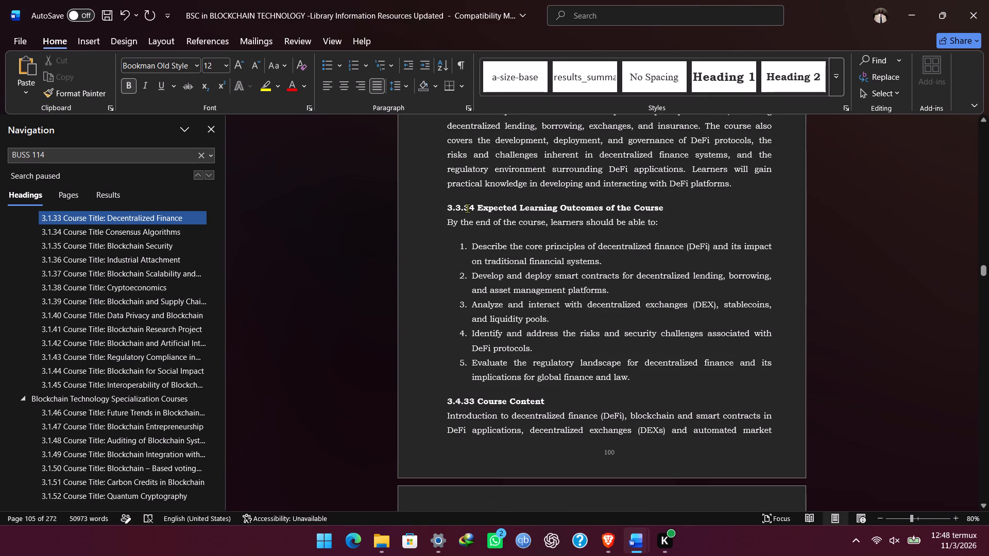
click(475, 206)
key(BackSpace)
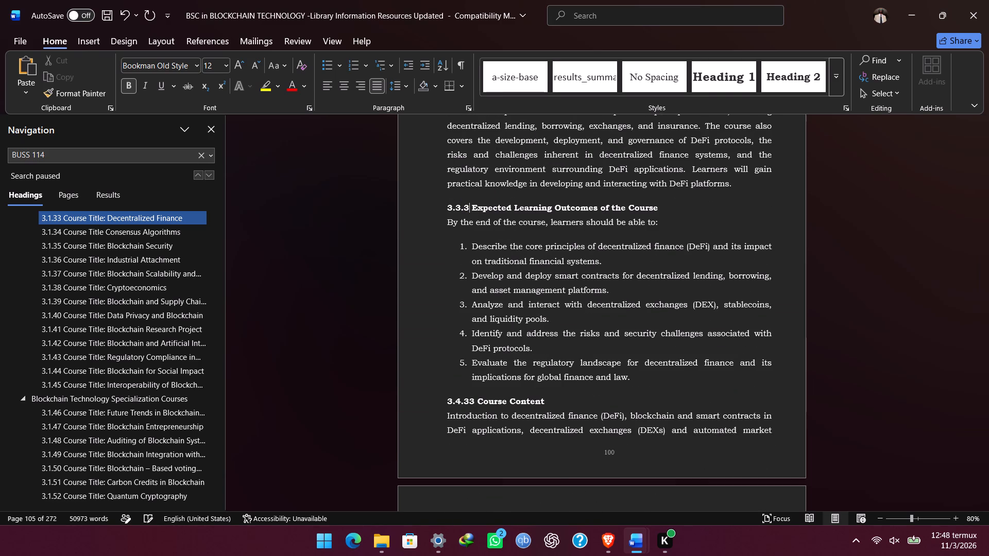
key(3)
Renumber the Purpose of the Course subheading of the Decentralized Finance course as 3.2.33.
scroll(465, 155, up, 4)
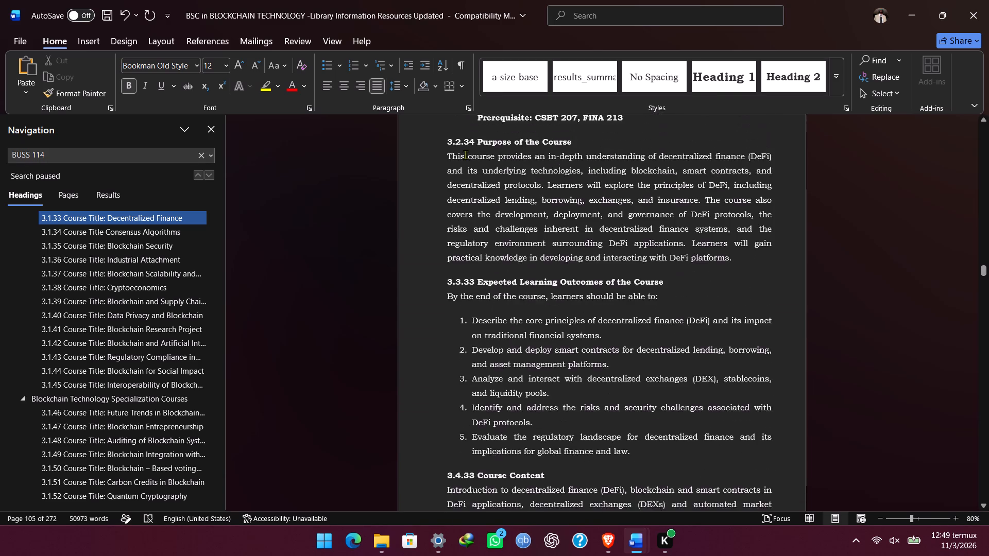
click(474, 166)
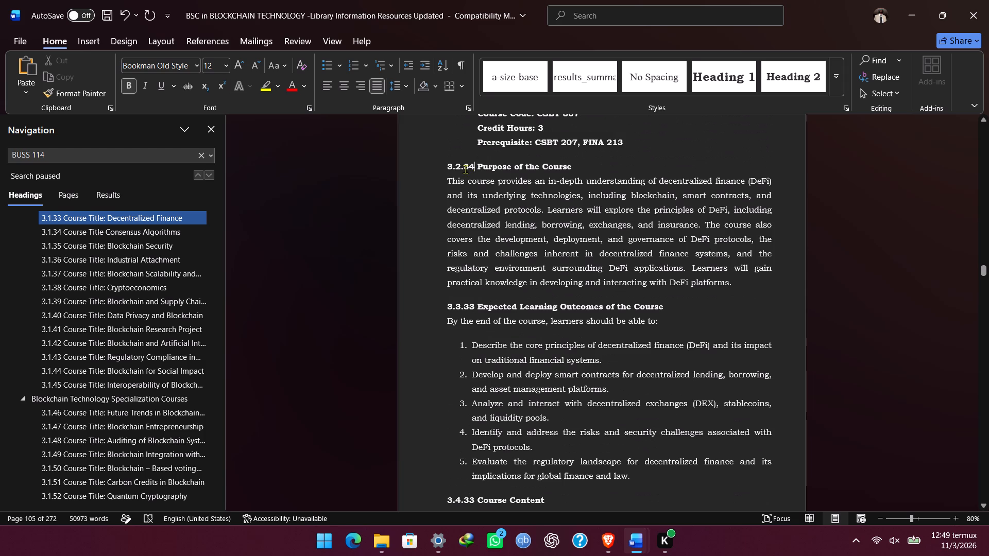
key(BackSpace)
key(3)
Renumber the Recommended Reference Materials subheading of the Decentralized Applications course as 3.9.32.
scroll(538, 200, up, 4)
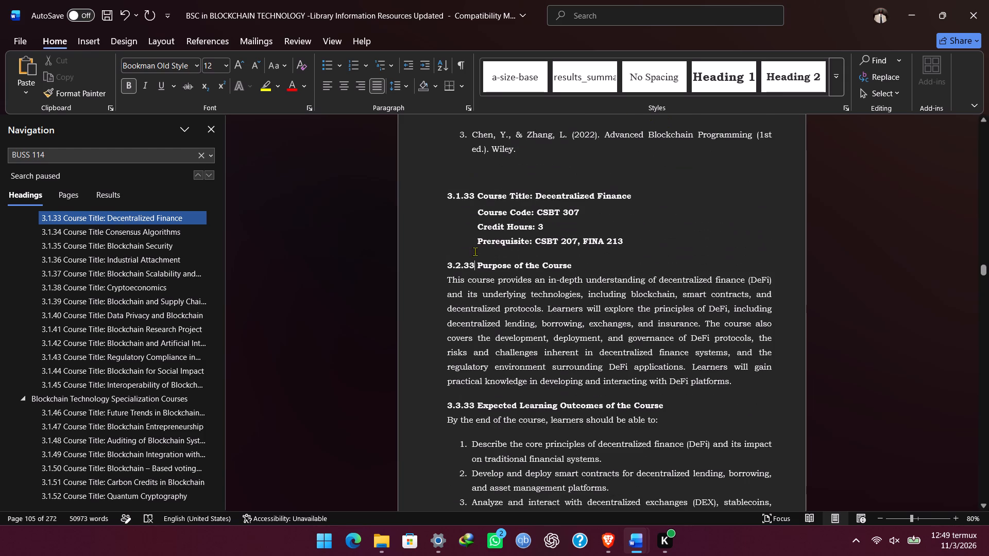
scroll(465, 225, up, 9)
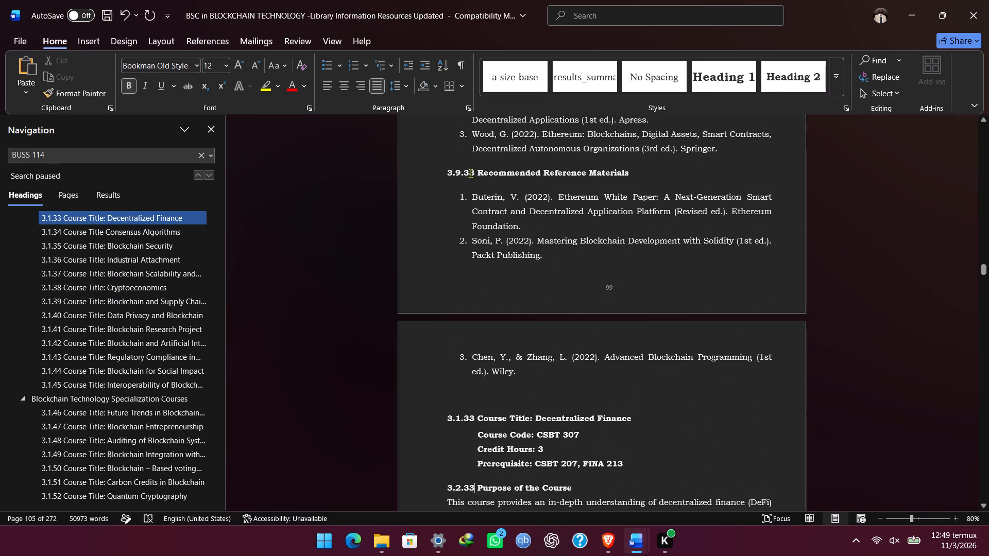
click(475, 173)
key(BackSpace)
key(2)
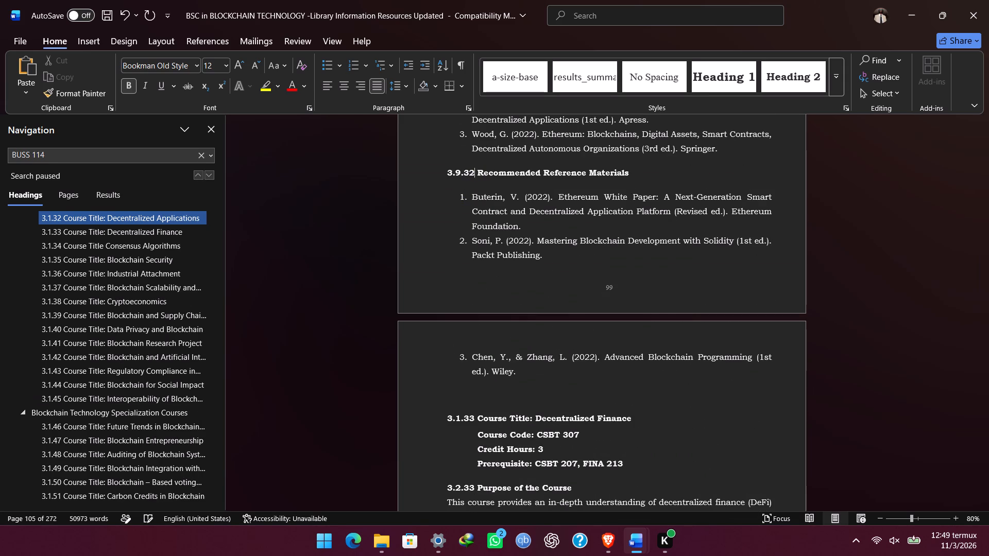
Renumber the Core Reading Materials and Course Assessment subheadings of the Decentralized Applications course as 3.8.32 and 3.7.32.
scroll(459, 173, up, 6)
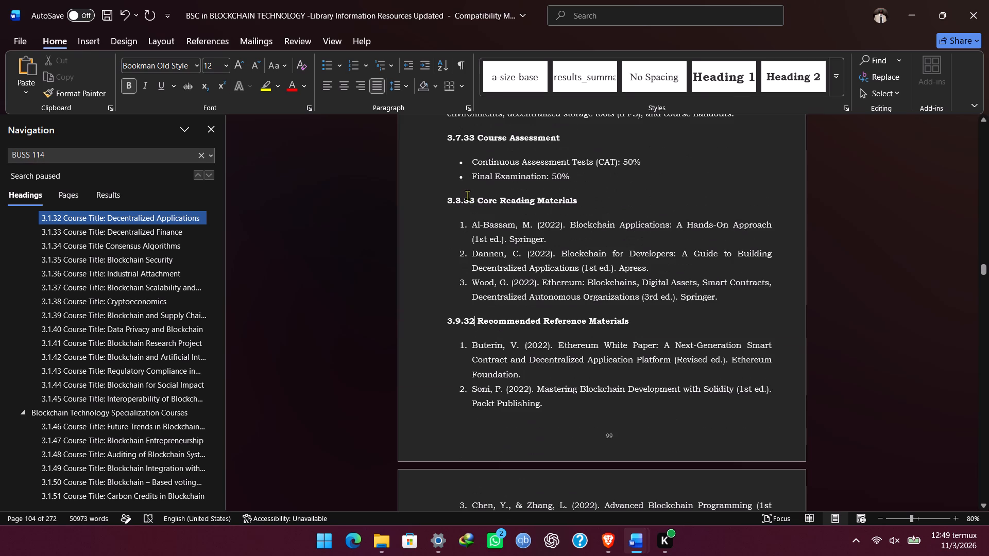
click(474, 200)
key(BackSpace)
key(2)
click(475, 138)
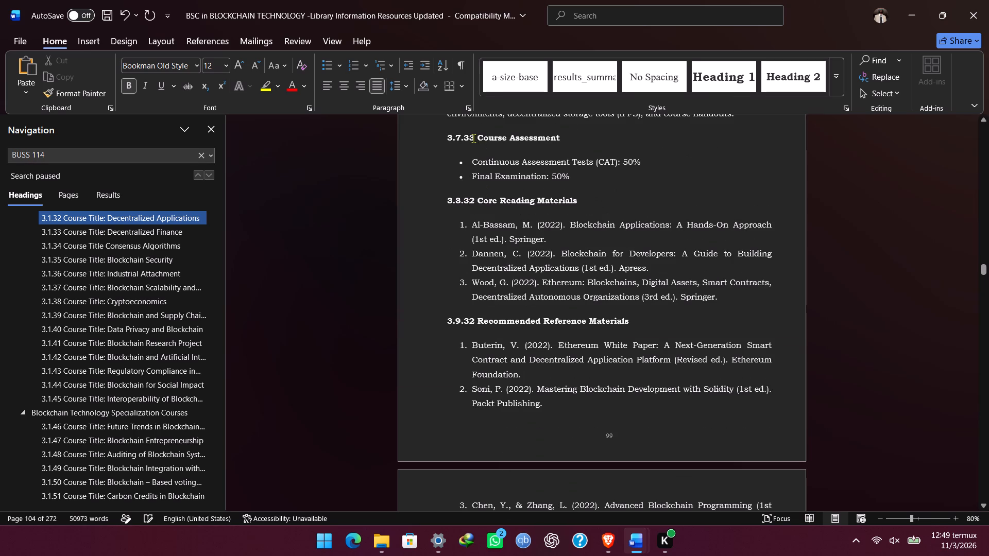
key(BackSpace)
key(2)
scroll(505, 155, up, 2)
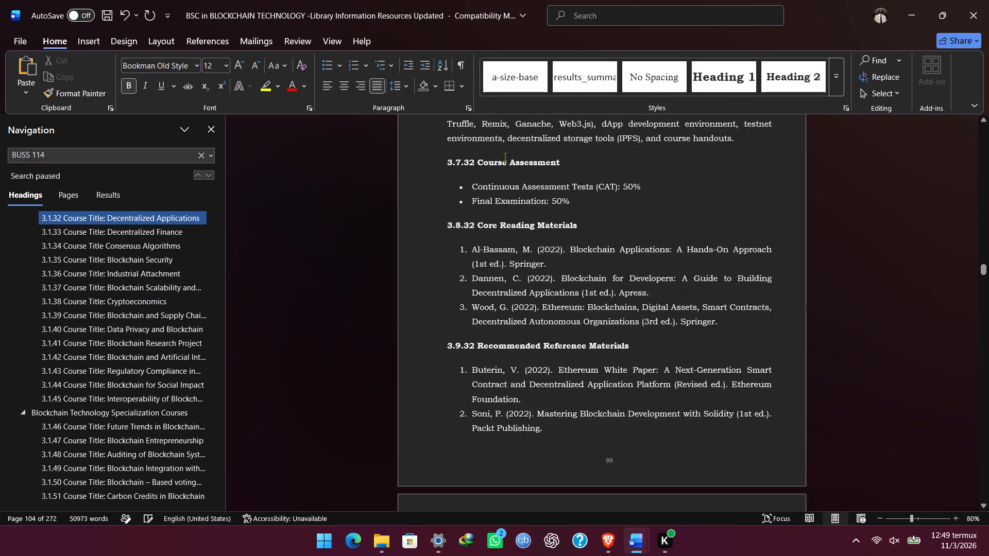
Renumber the Instructional Materials and/or Equipment and Instructional Methods subheadings of the Decentralized Applications course as 3.6.32 and 3.5.32.
scroll(505, 157, up, 1)
click(475, 144)
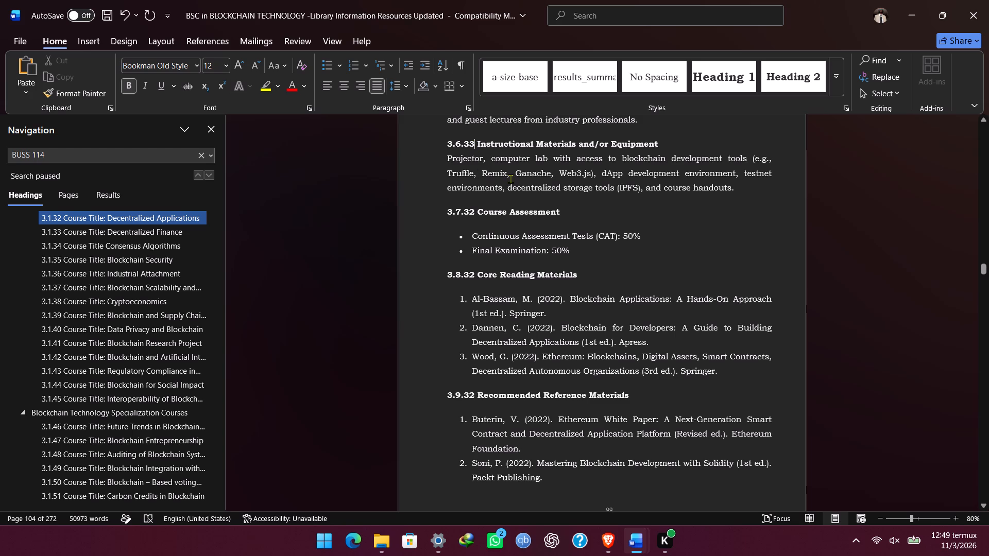
key(BackSpace)
key(2)
scroll(489, 249, up, 5)
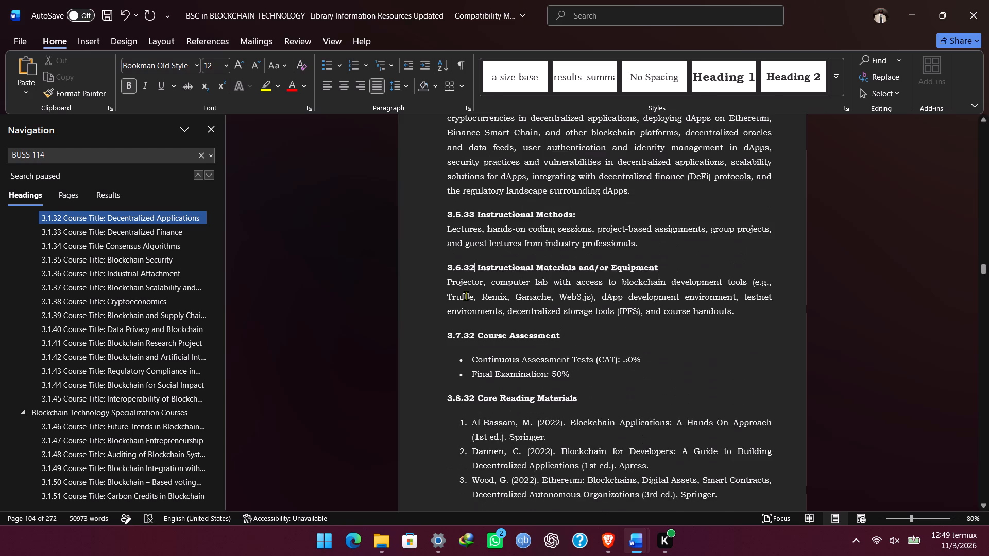
click(475, 213)
key(BackSpace)
key(2)
Renumber the Course Content and Expected Learning Outcomes subheadings of the Decentralized Applications course as 3.4.32 and 3.3.32.
scroll(452, 217, up, 7)
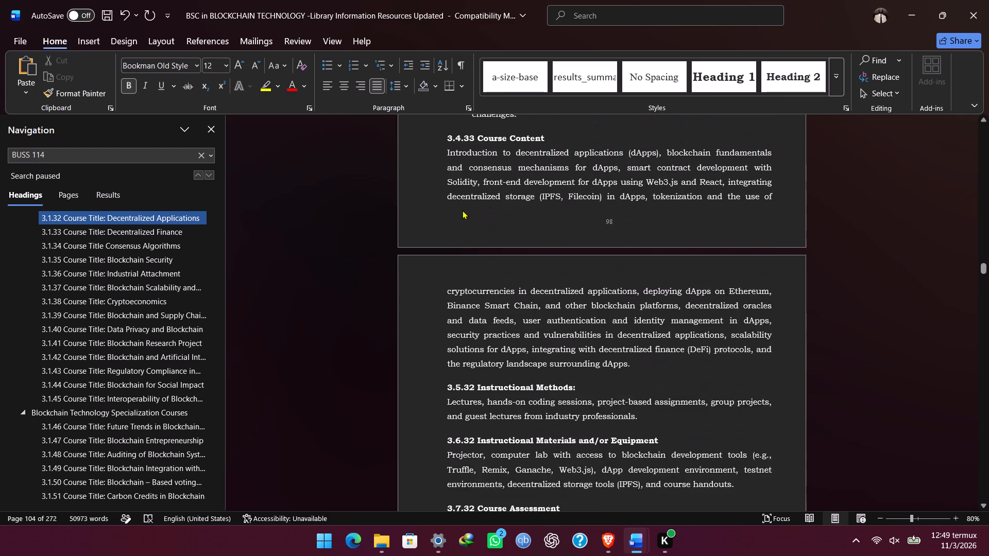
scroll(465, 203, up, 2)
click(475, 189)
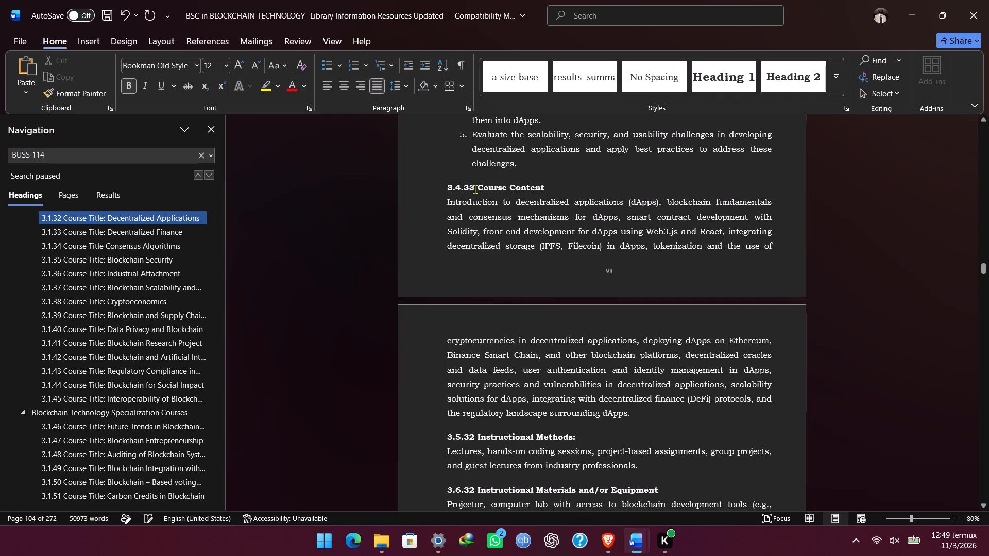
key(BackSpace)
key(2)
scroll(479, 185, up, 4)
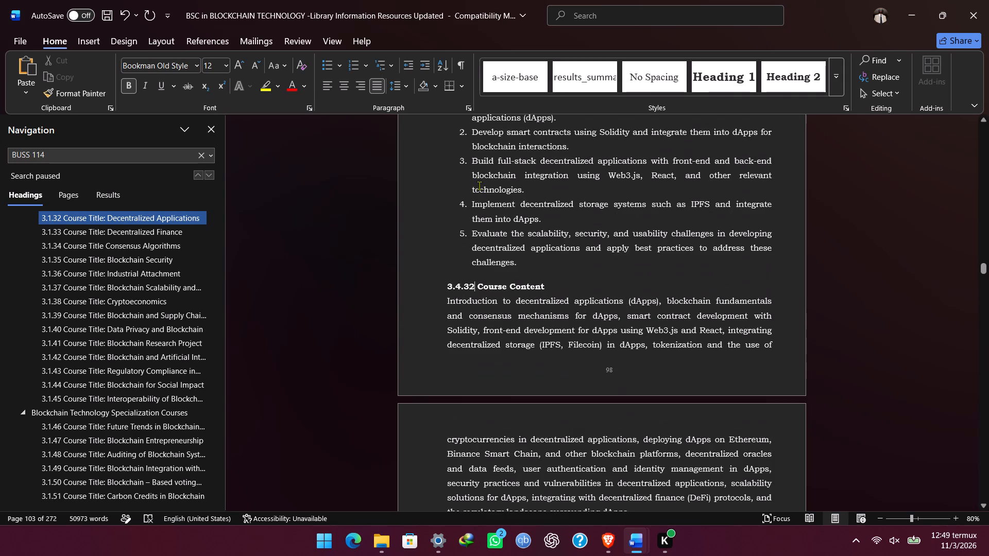
scroll(478, 177, up, 4)
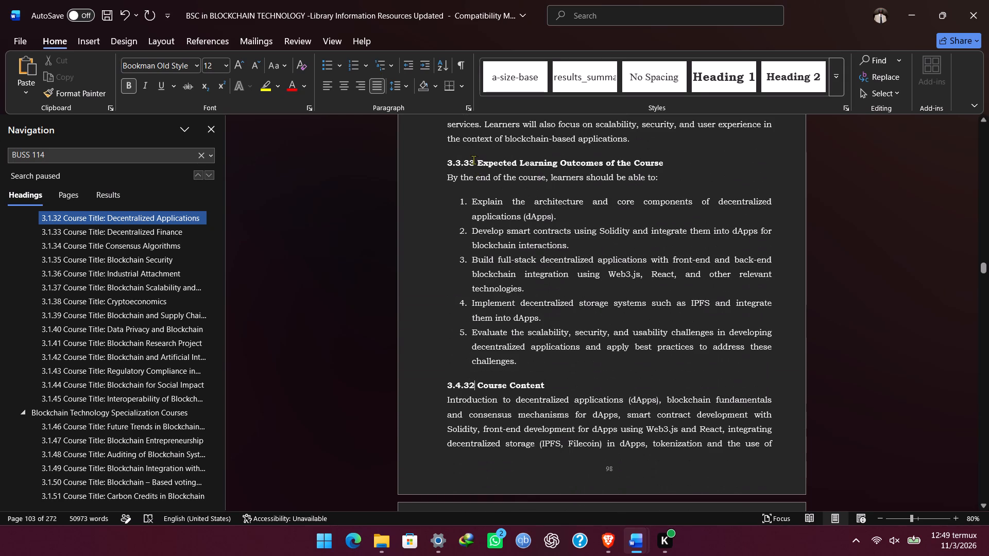
click(473, 160)
key(BackSpace)
key(2)
Renumber the Purpose of the Course subheading of the Decentralized Applications course as 3.2.32.
scroll(451, 174, up, 3)
scroll(452, 218, up, 5)
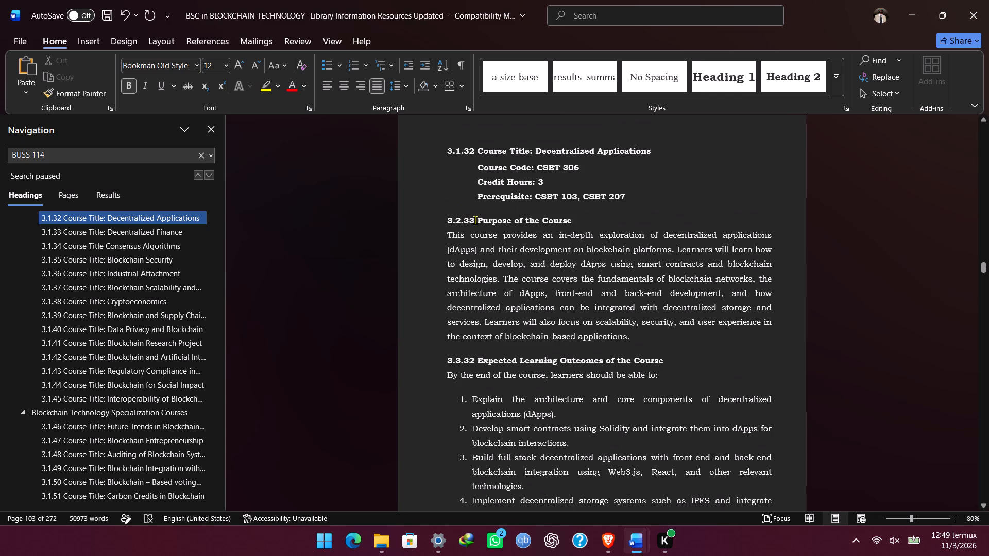
click(475, 220)
key(BackSpace)
key(2)
Renumber the Recommended Reference Materials subheading of the Advanced Blockchain Development course as 3.9.31.
scroll(488, 218, up, 12)
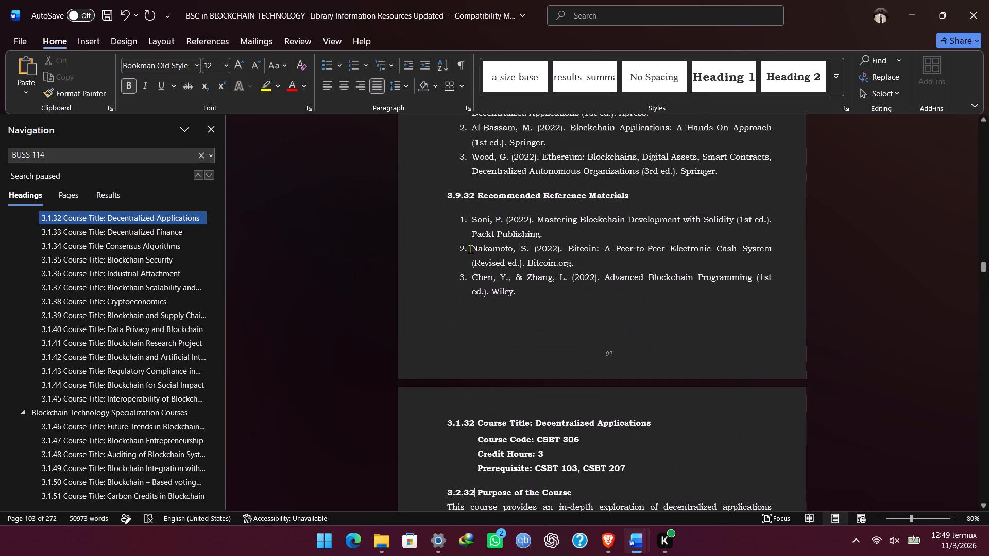
click(475, 220)
key(BackSpace)
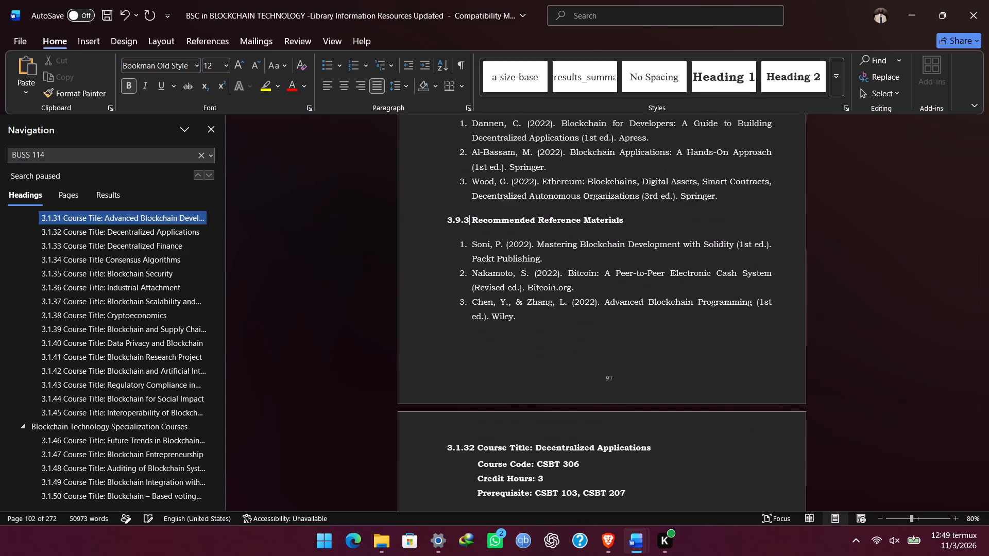
key(1)
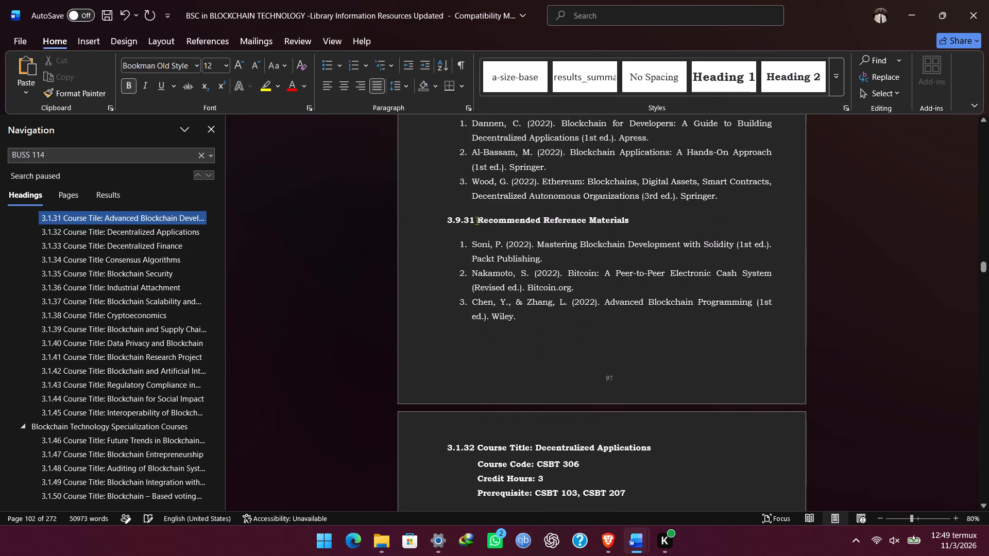
Renumber the Core Reading Materials and Course Assessment subheadings of the Advanced Blockchain Development course as 3.8.31 and 3.7.31.
scroll(465, 216, up, 5)
click(474, 222)
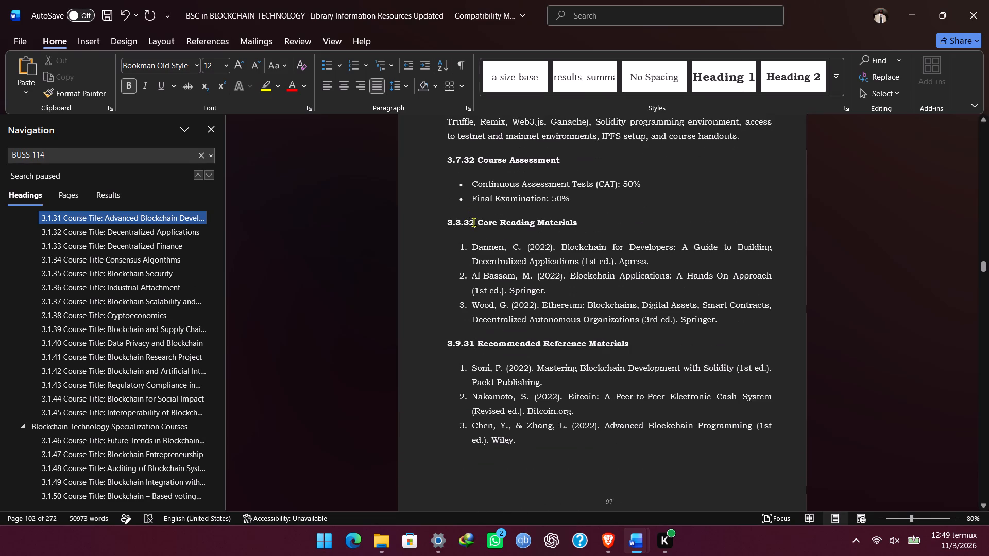
key(BackSpace)
key(1)
scroll(505, 195, up, 3)
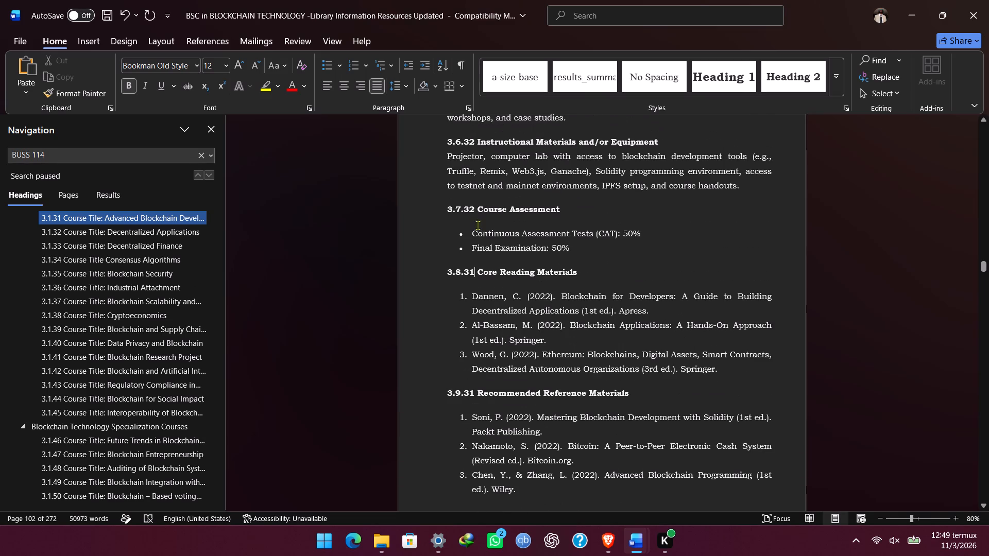
click(475, 235)
key(BackSpace)
key(1)
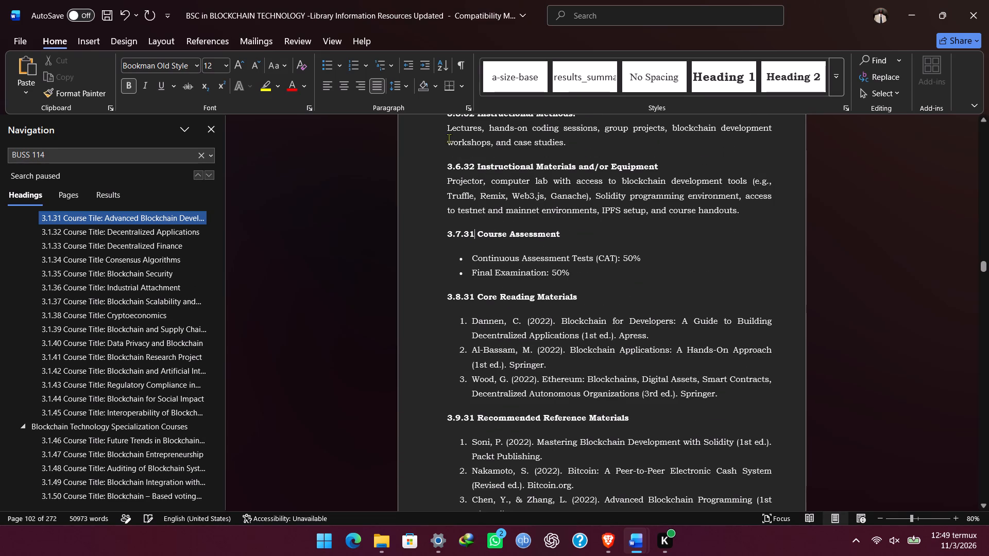
Renumber the Instructional Materials and/or Equipment and Instructional Methods subheadings of the Advanced Blockchain Development course as 3.6.31 and 3.5.31.
click(474, 168)
key(BackSpace)
key(1)
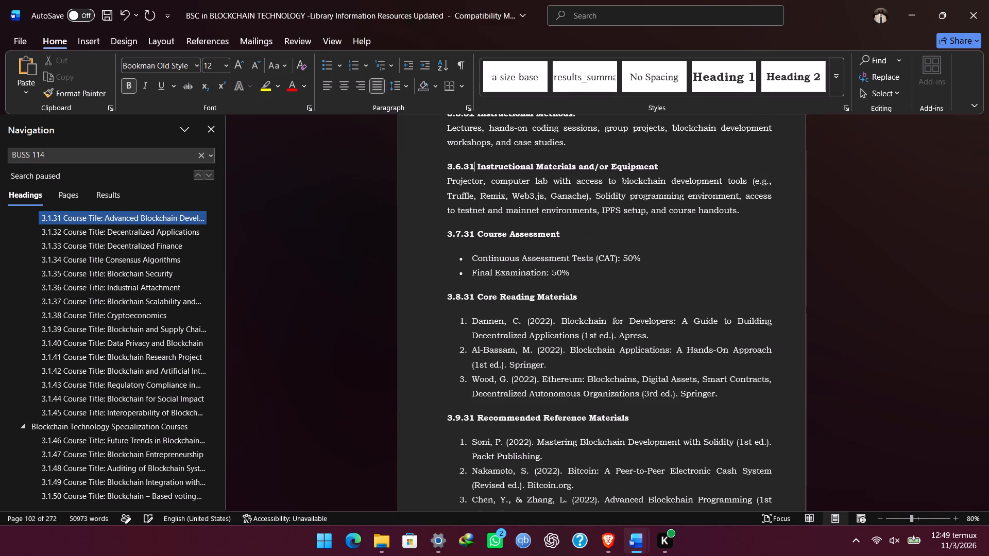
scroll(525, 135, up, 5)
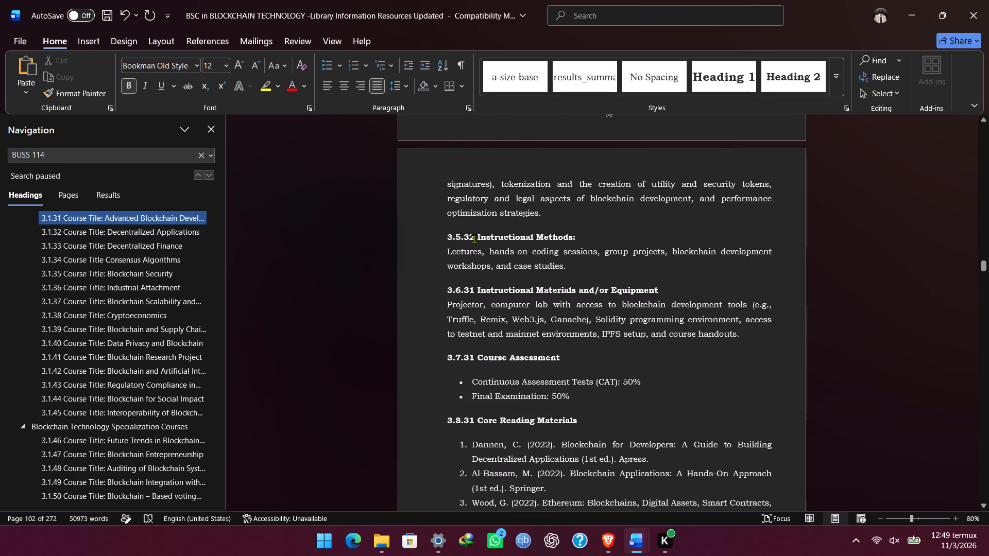
click(474, 237)
key(BackSpace)
key(1)
Renumber the Course Content subheading of the Advanced Blockchain Development course as 3.4.31.
scroll(479, 234, up, 1)
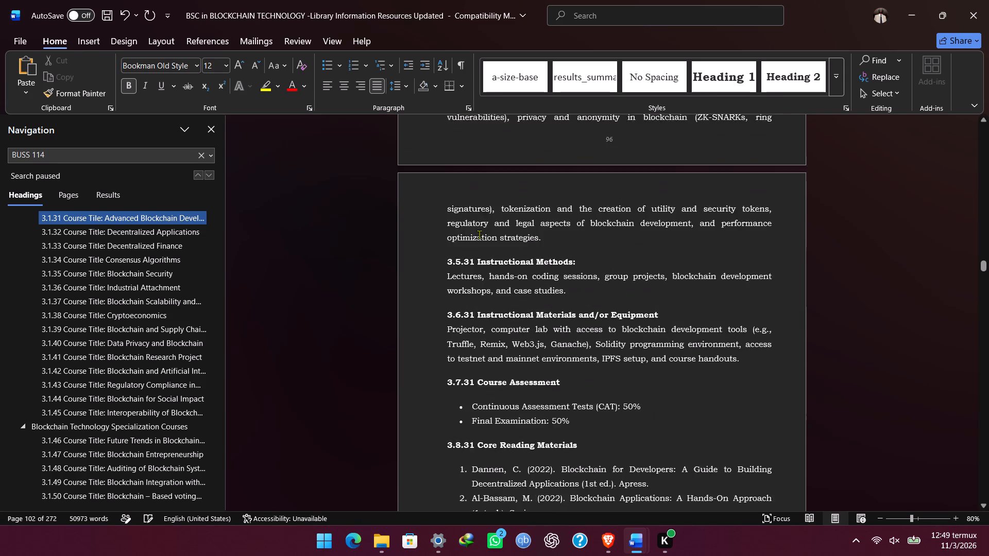
scroll(479, 234, up, 9)
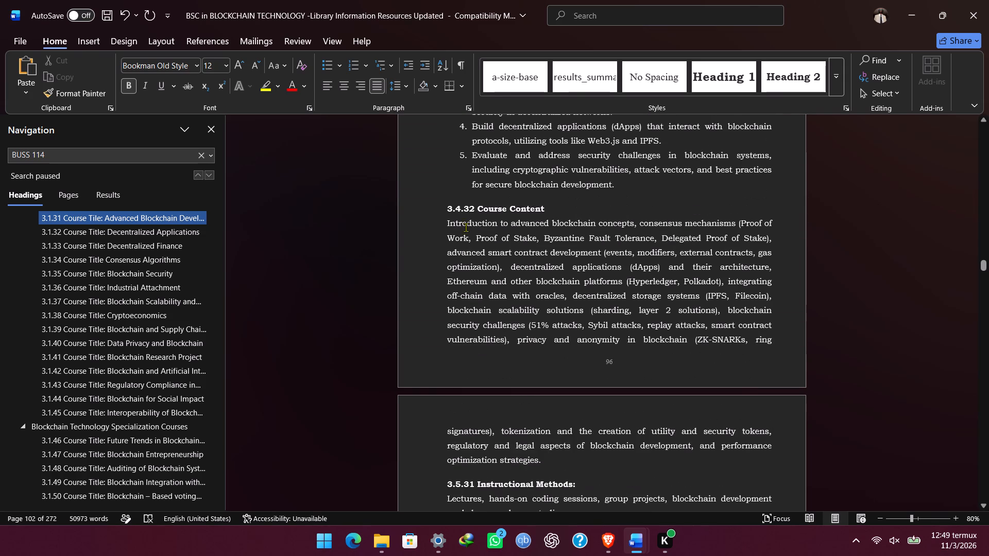
click(475, 210)
key(BackSpace)
key(1)
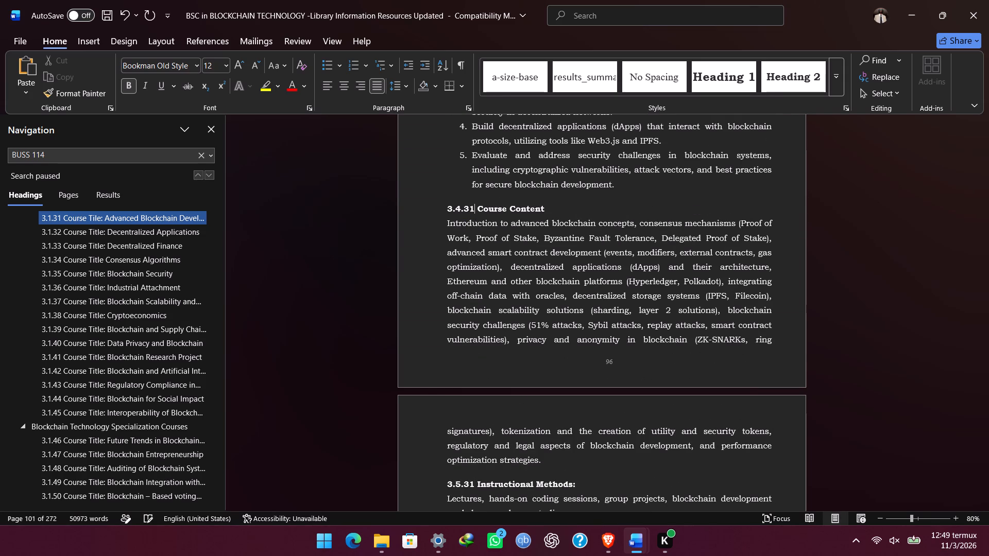
Renumber the Expected Learning Outcomes and Purpose of the Course subheadings of the Advanced Blockchain Development course as 3.3.31 and 3.2.31.
scroll(480, 199, up, 7)
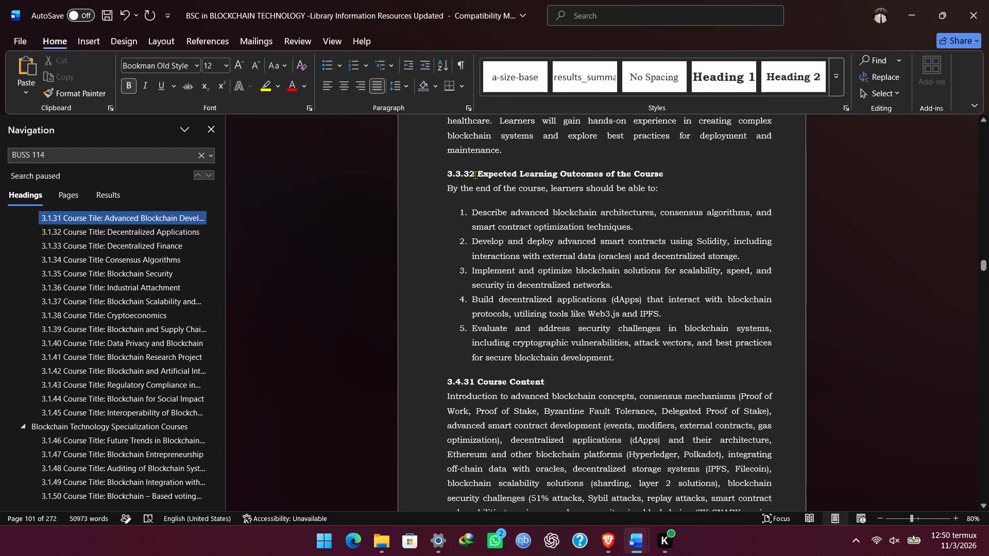
click(475, 175)
key(BackSpace)
key(1)
scroll(450, 178, up, 5)
click(474, 145)
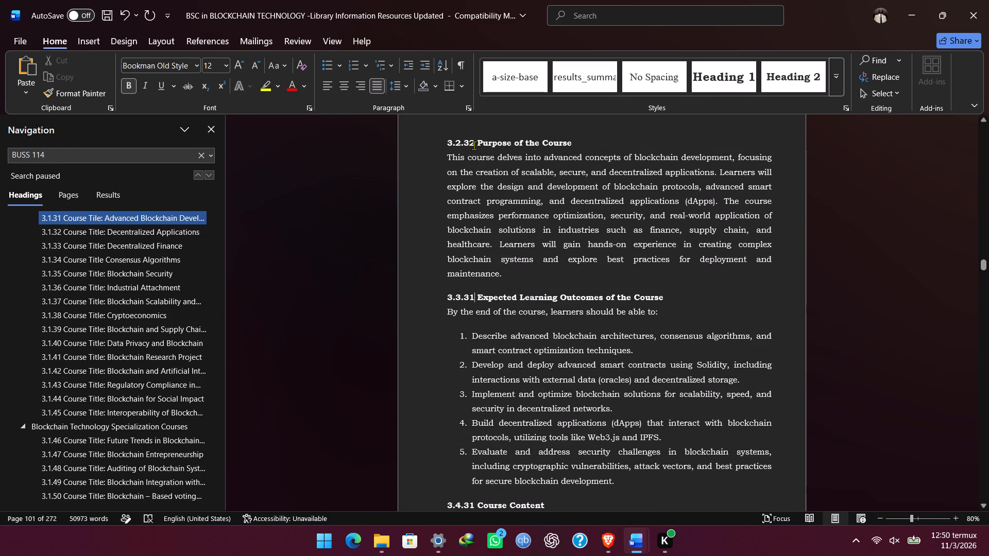
key(BackSpace)
key(1)
Renumber the Recommended Reference Materials subheading of the Ethical Hacking course as 3.9.30.
scroll(407, 140, up, 4)
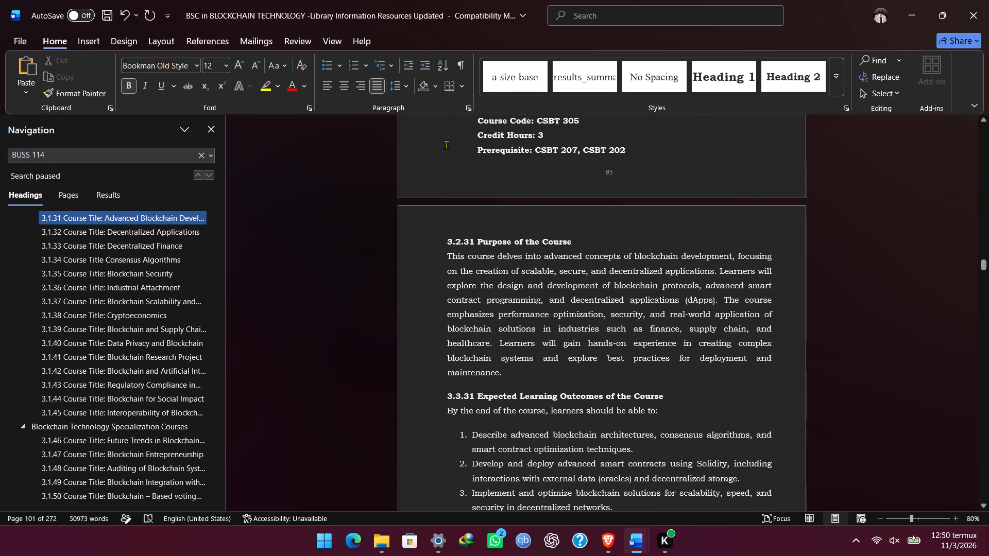
scroll(452, 159, up, 8)
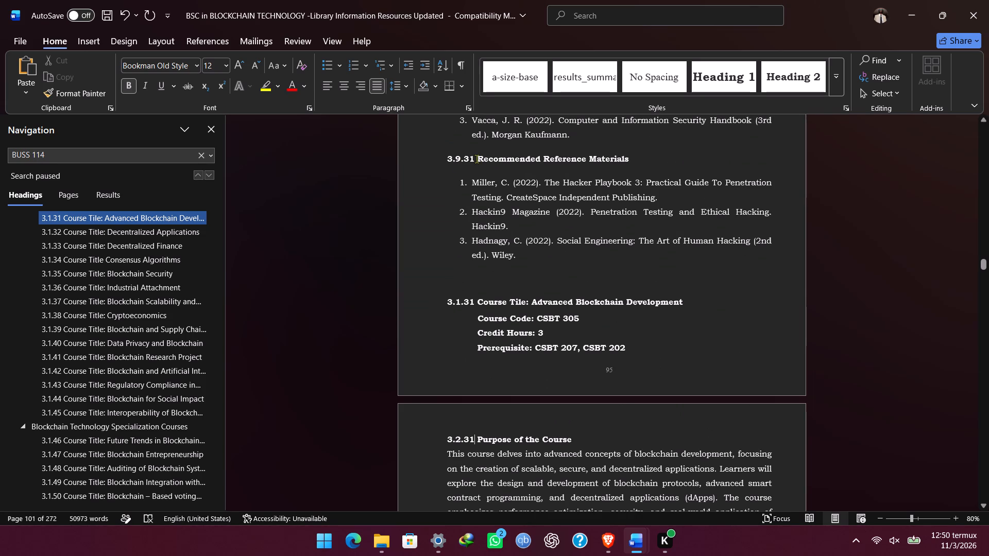
click(476, 158)
click(473, 158)
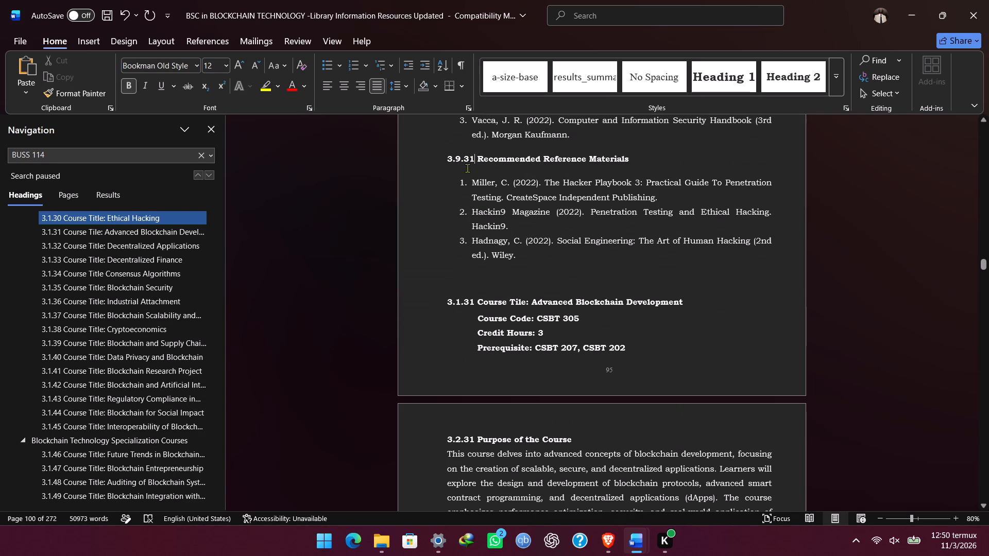
key(BackSpace)
key(0)
Renumber the Core Reading Materials and Course Assessment subheadings of the Ethical Hacking course as 3.8.30 and 3.7.30.
scroll(490, 162, up, 2)
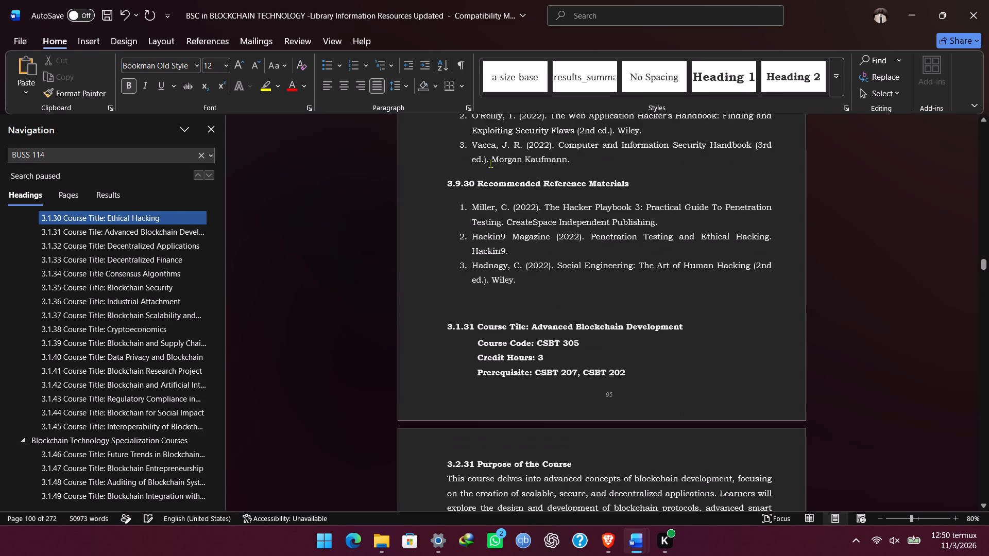
scroll(490, 163, up, 4)
drag(471, 185, 477, 185)
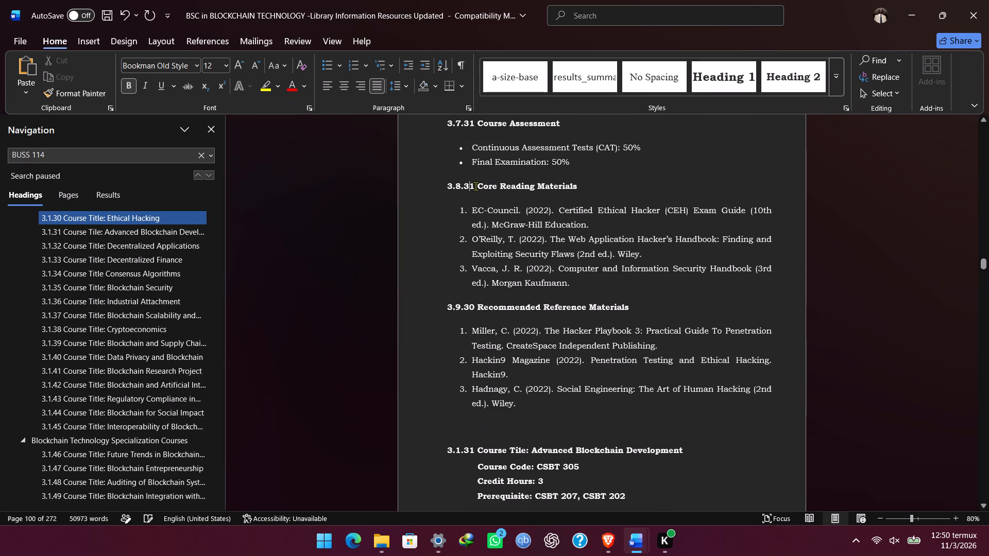
click(475, 186)
key(BackSpace)
key(0)
scroll(482, 183, up, 2)
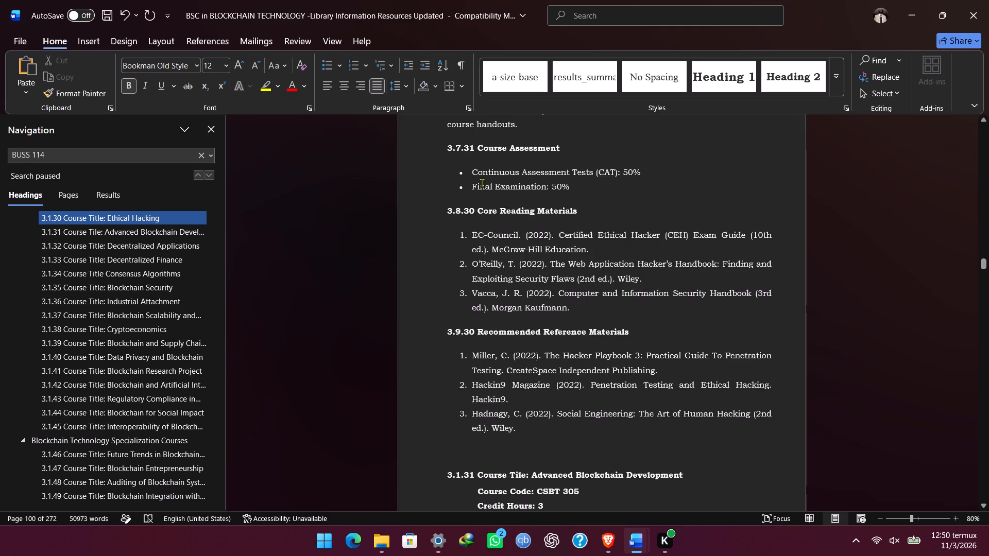
click(474, 175)
key(BackSpace)
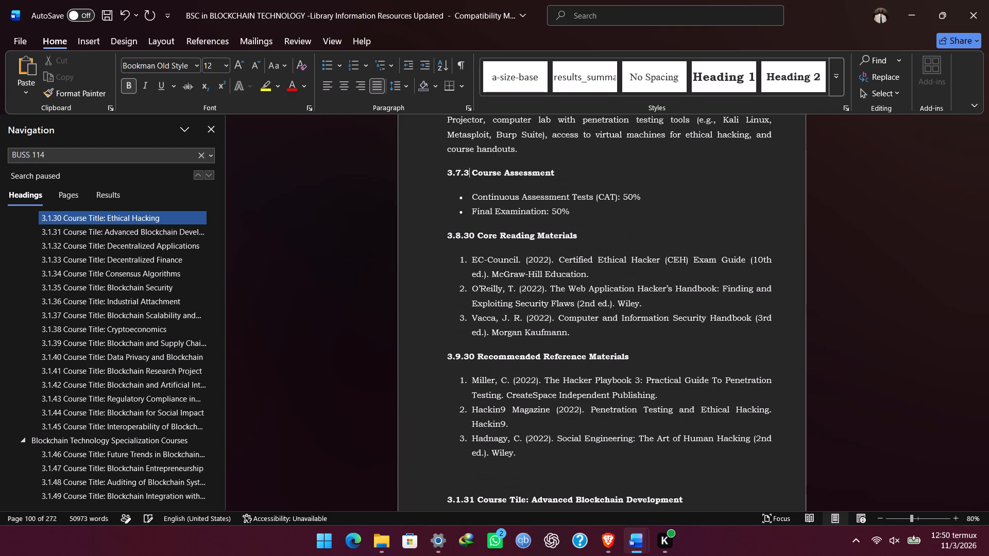
key(0)
Renumber the Instructional Materials and/or Equipment and Instructional Methods subheadings of the Ethical Hacking course as 3.6.30 and 3.5.30.
scroll(453, 170, up, 3)
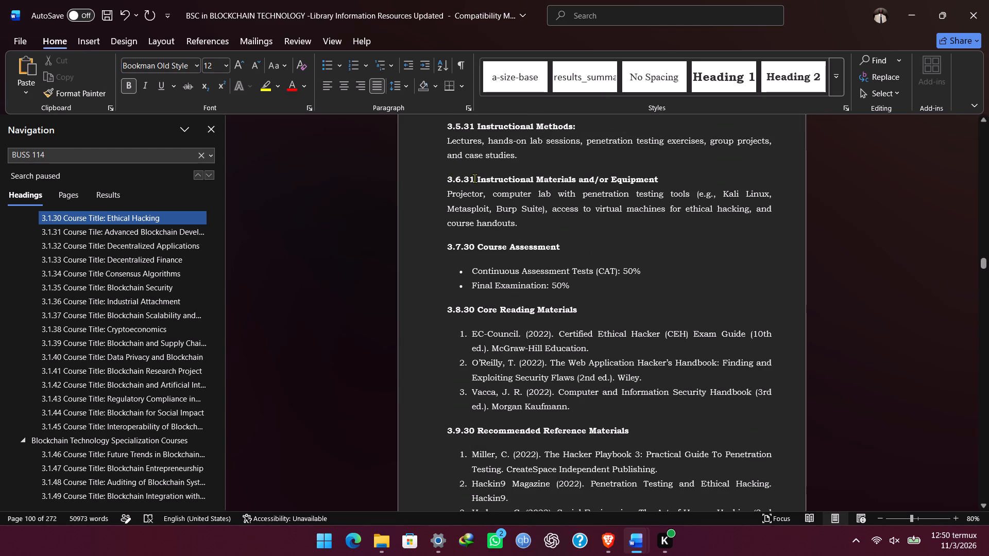
click(474, 178)
key(BackSpace)
key(0)
scroll(471, 138, up, 1)
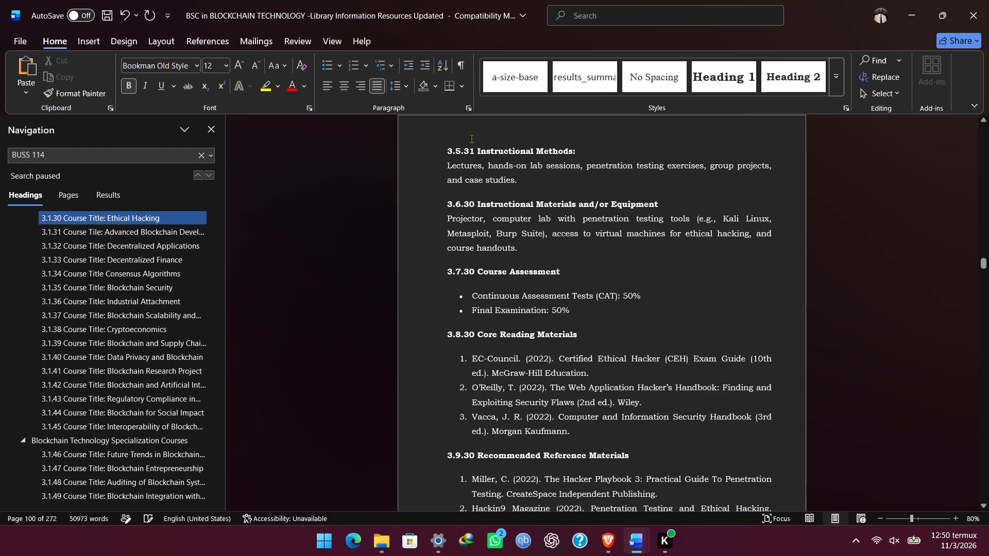
click(474, 151)
key(BackSpace)
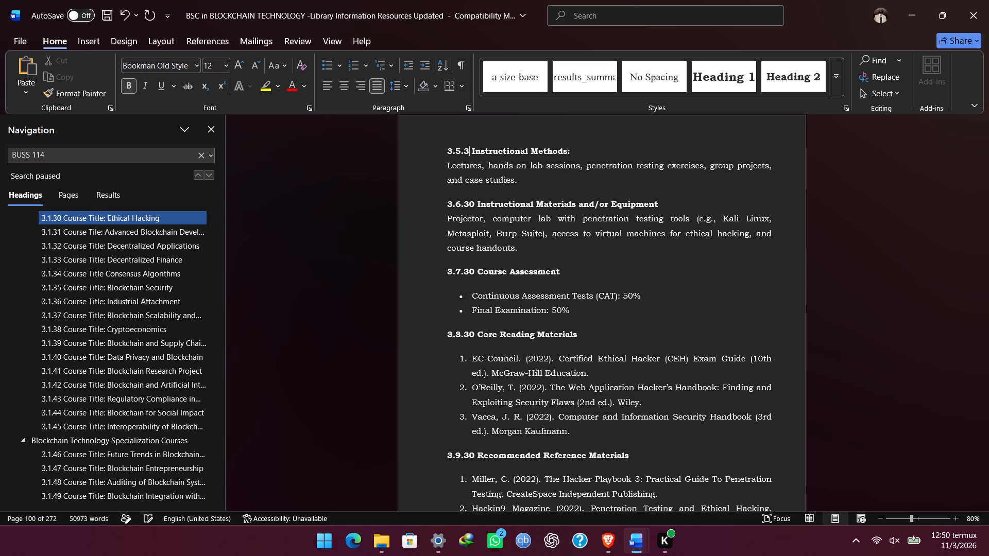
key(0)
Renumber the Course Content and Expected Learning Outcomes subheadings of the Ethical Hacking course as 3.4.30 and 3.3.30.
scroll(472, 151, up, 6)
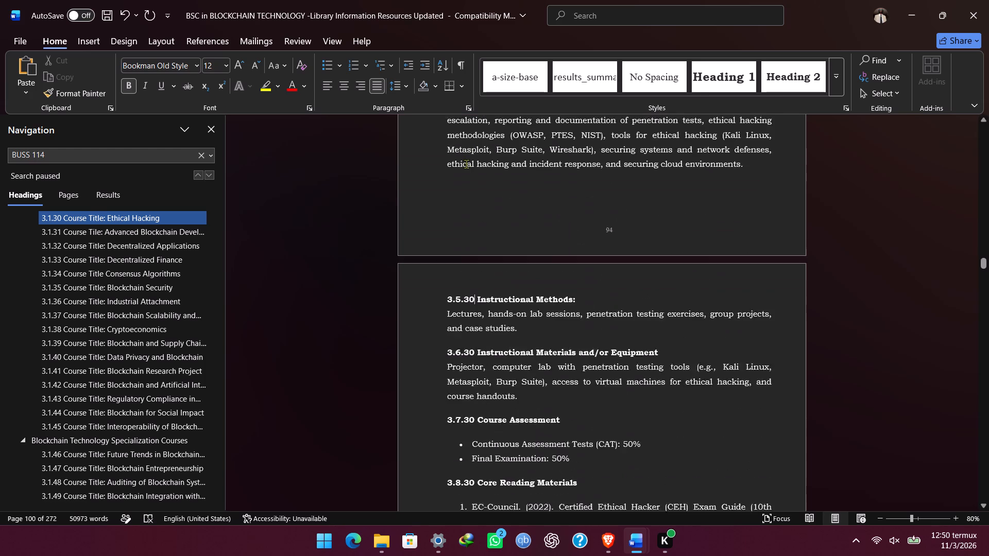
scroll(466, 164, up, 6)
click(475, 167)
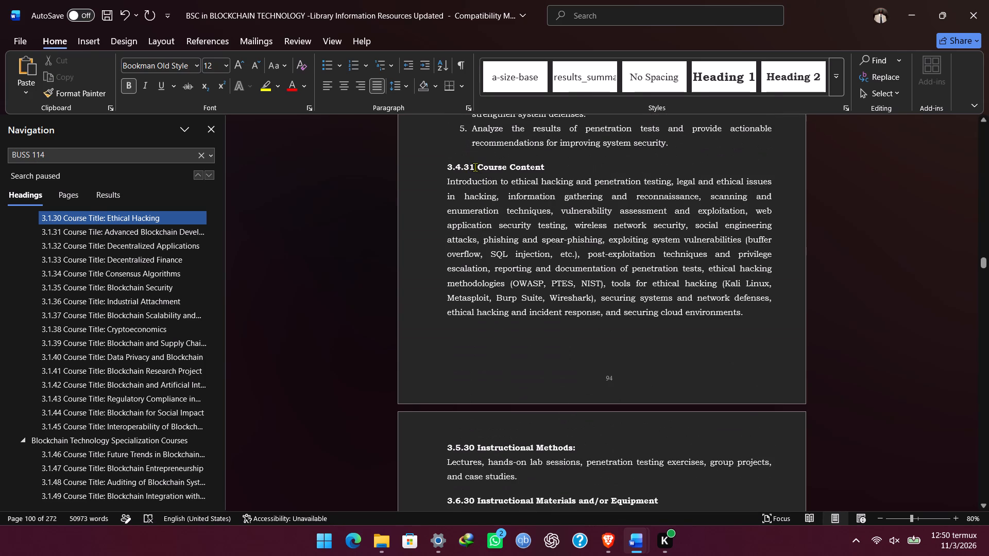
key(BackSpace)
key(0)
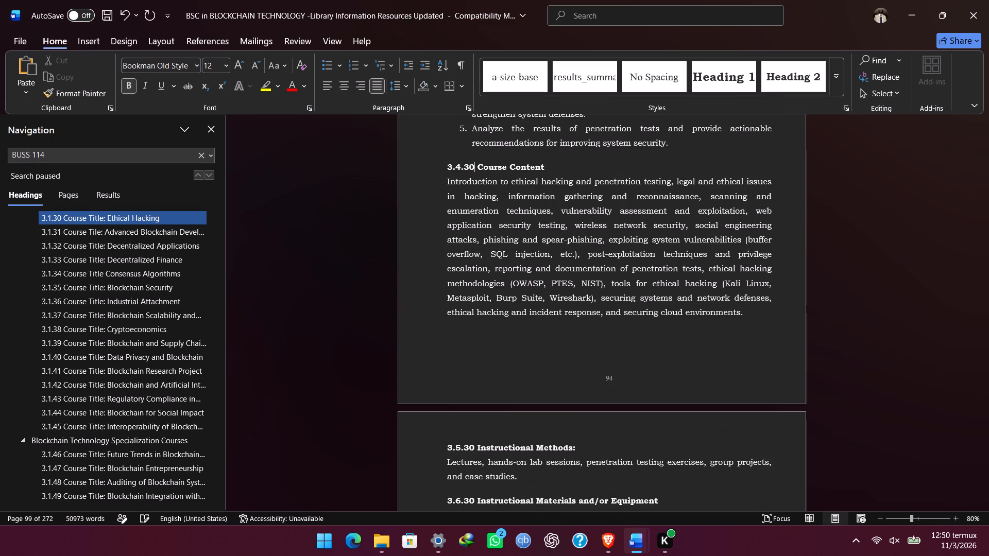
scroll(488, 178, up, 7)
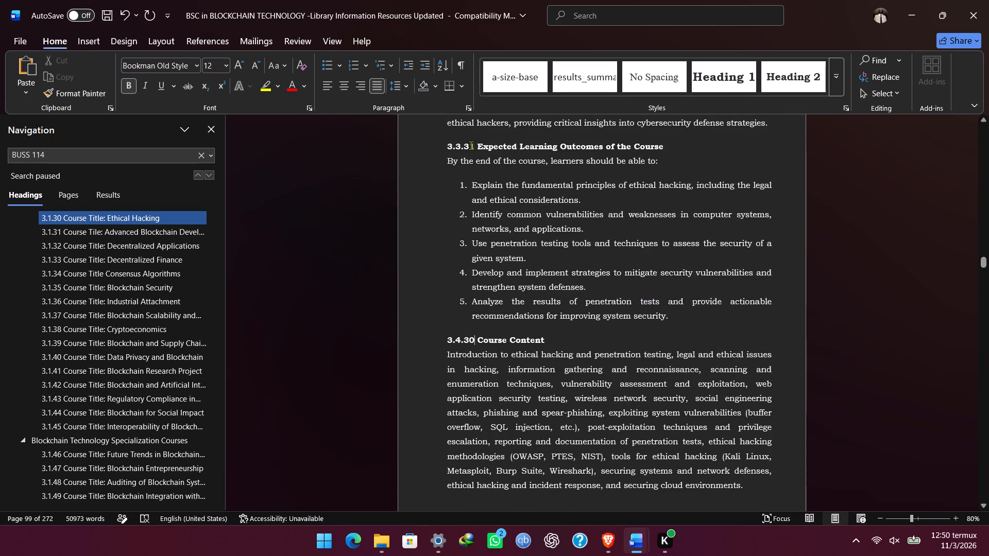
click(474, 145)
key(BackSpace)
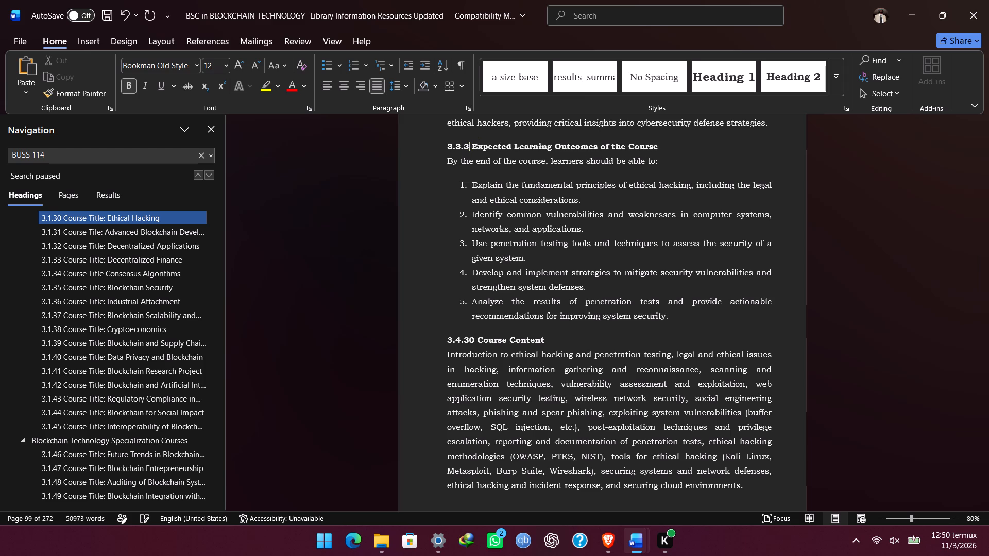
key(0)
Renumber the Purpose of the Course subheading of the Ethical Hacking course as 3.2.30.
scroll(451, 136, up, 5)
scroll(467, 175, up, 4)
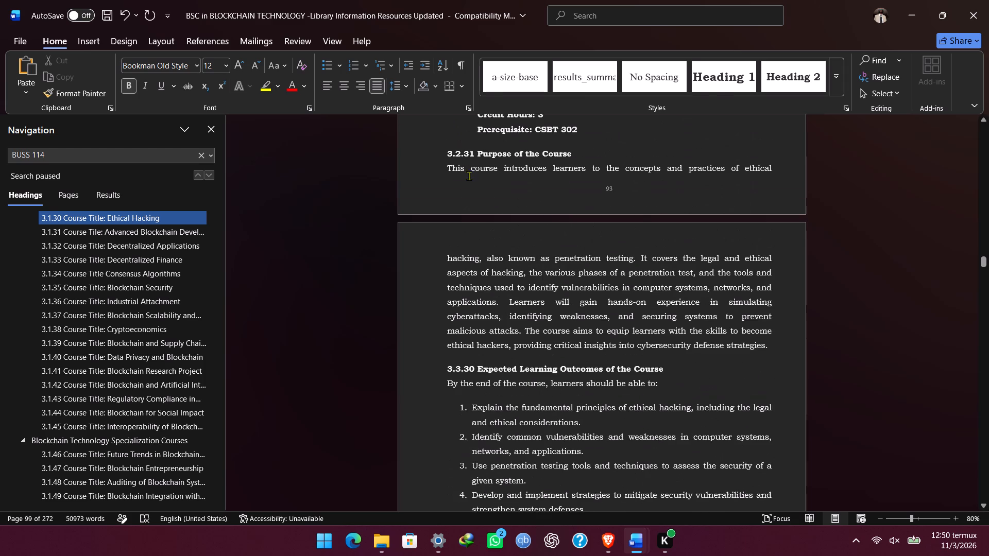
click(474, 154)
key(BackSpace)
key(0)
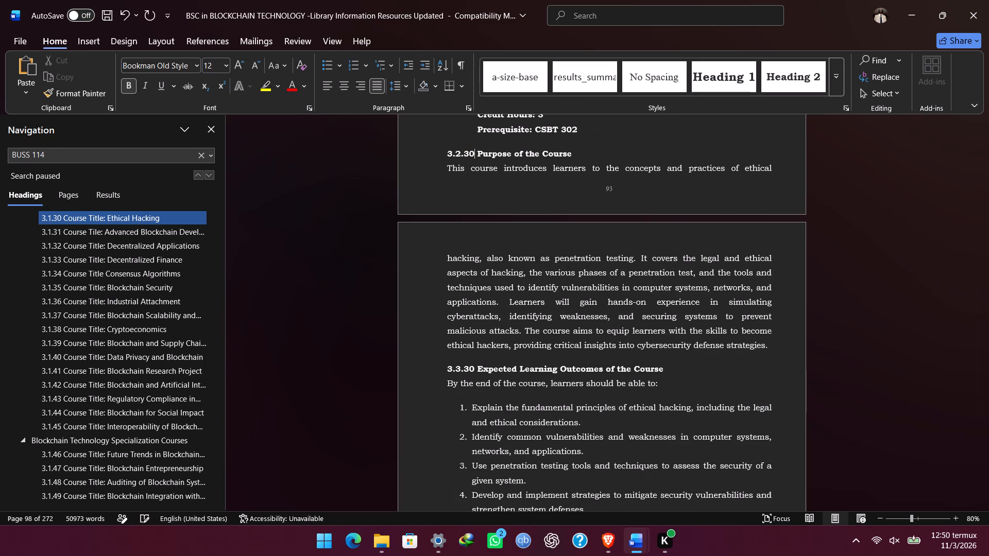
Renumber the Recommended Reference Materials and Core Reading Materials subheadings of the Project Management course as 3.9.29 and 3.8.29.
scroll(482, 152, up, 9)
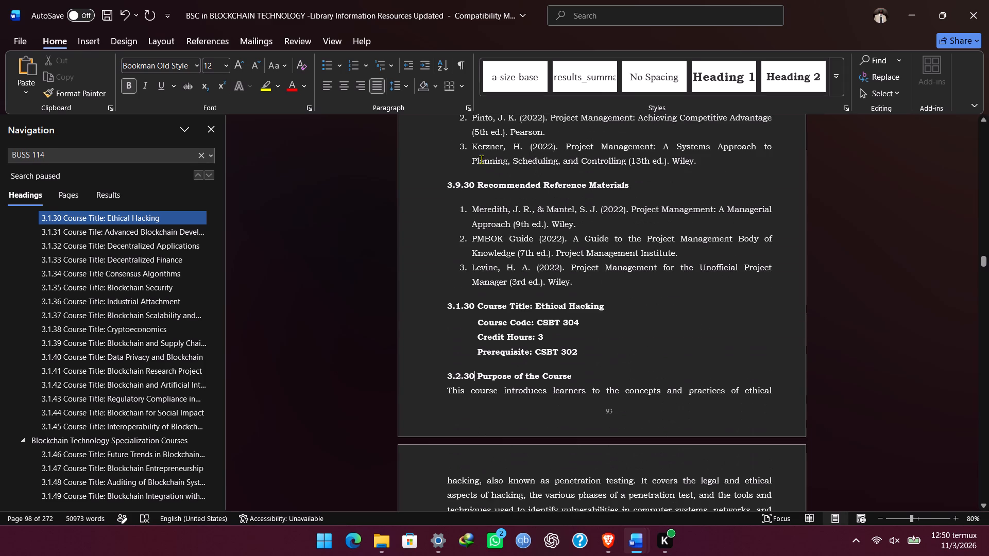
click(474, 183)
key(BackSpace)
key(BackSpace)
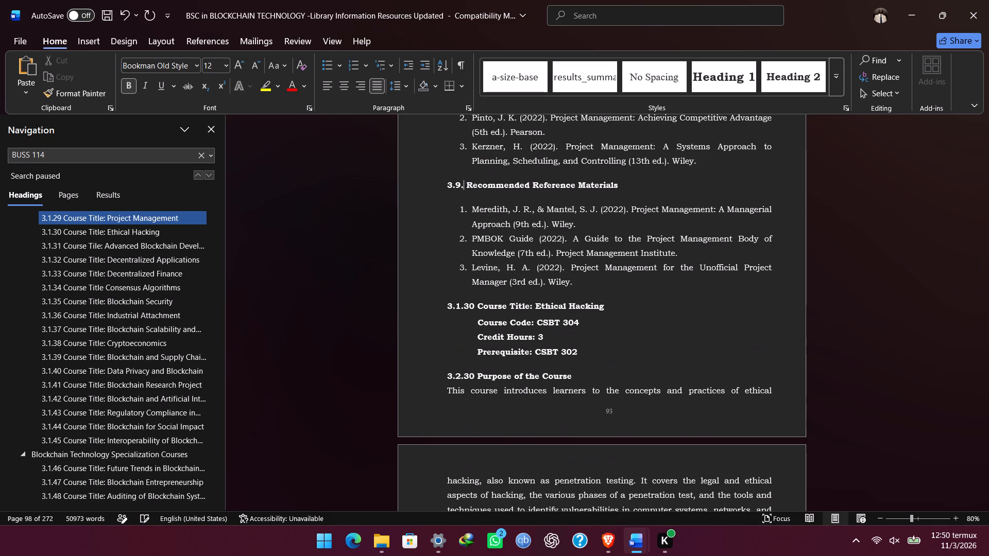
text(29)
scroll(486, 218, up, 2)
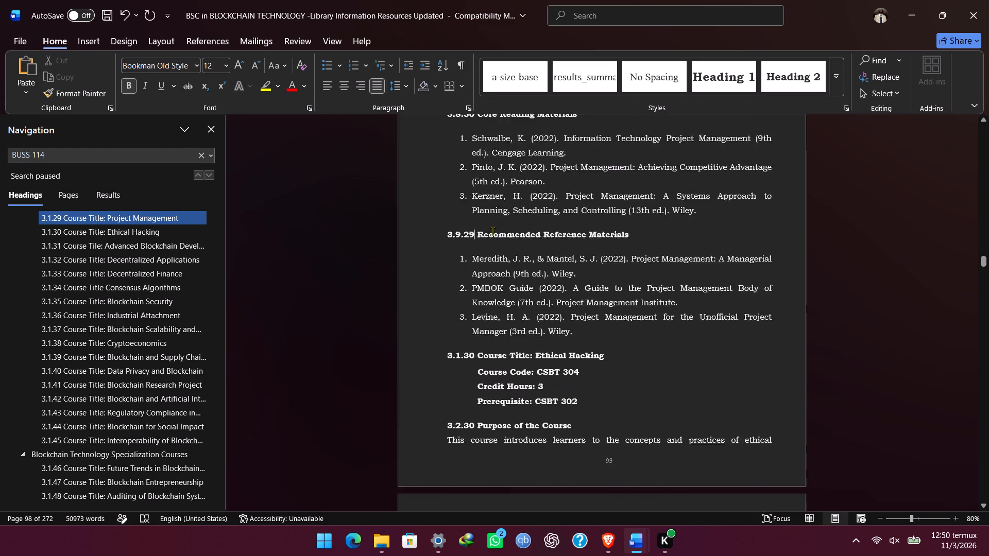
scroll(492, 231, up, 3)
click(474, 188)
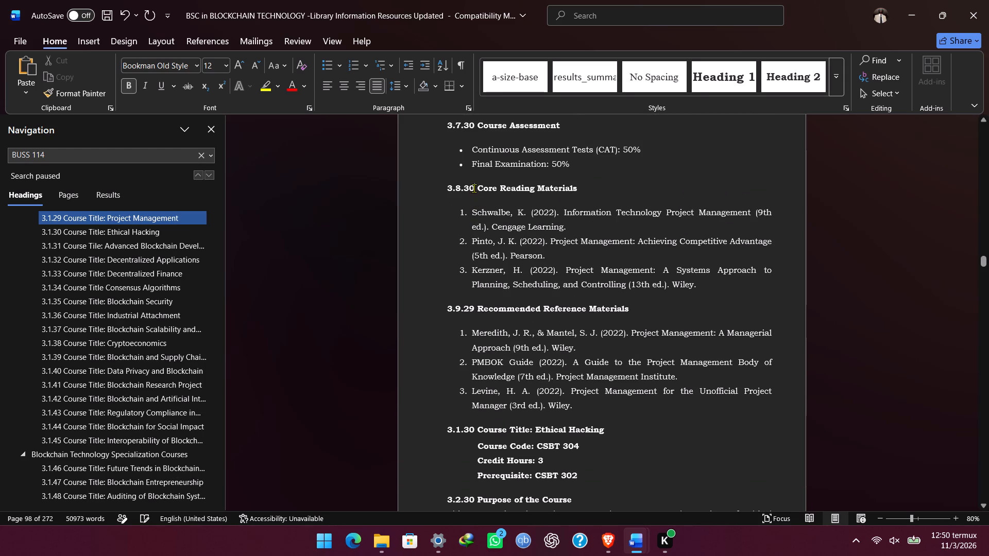
key(BackSpace)
key(BackSpace)
text(29)
Renumber the Course Assessment and Instructional Materials and/or Equipment subheadings of the Project Management course as 3.7.29 and 3.6.29.
scroll(544, 154, up, 3)
click(475, 198)
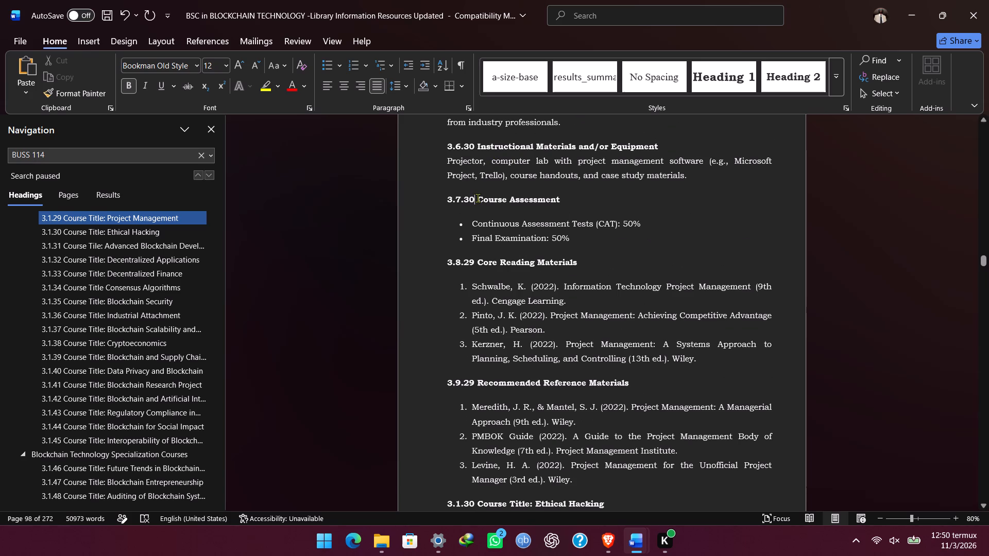
key(BackSpace)
key(BackSpace)
key(2)
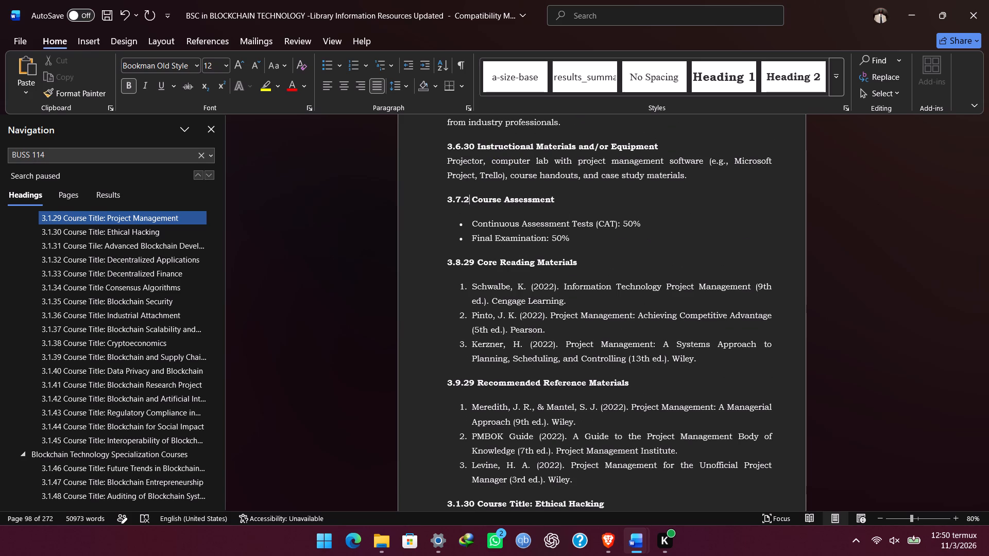
key(9)
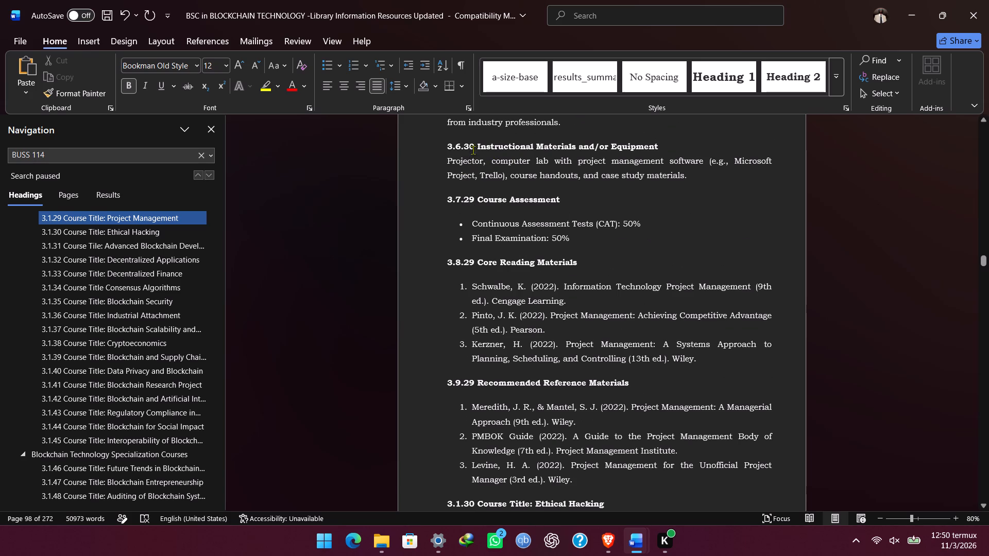
click(473, 147)
key(BackSpace)
key(BackSpace)
text(29)
Renumber the Instructional Methods and Course Content subheadings of the Project Management course as 3.5.29 and 3.4.29.
scroll(480, 207, up, 4)
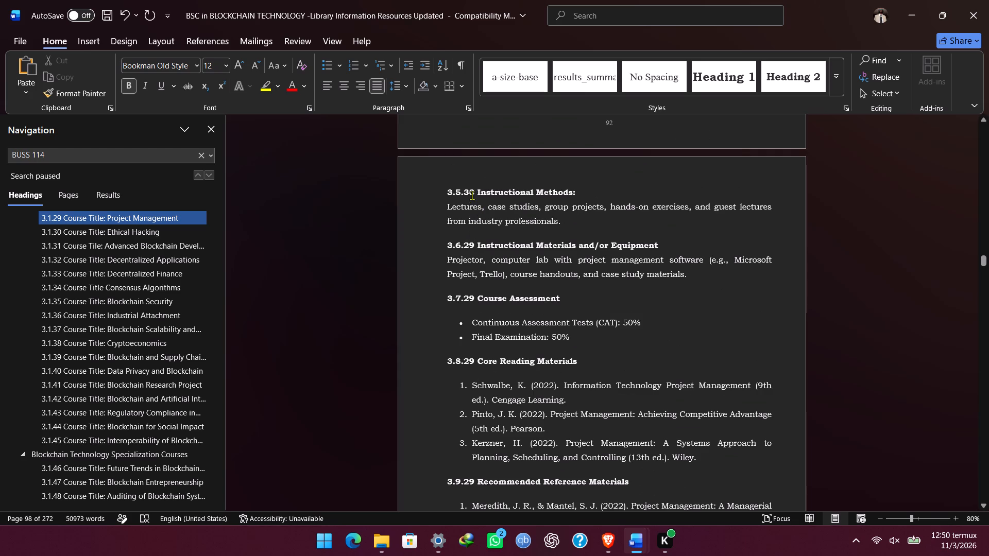
click(473, 191)
key(BackSpace)
key(BackSpace)
text(29)
scroll(488, 268, up, 7)
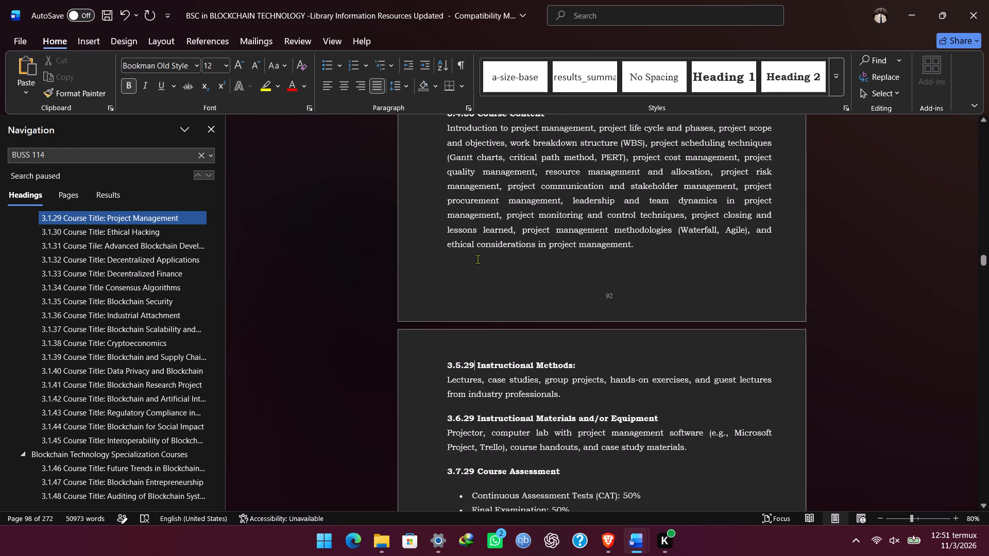
scroll(475, 257, up, 3)
click(473, 184)
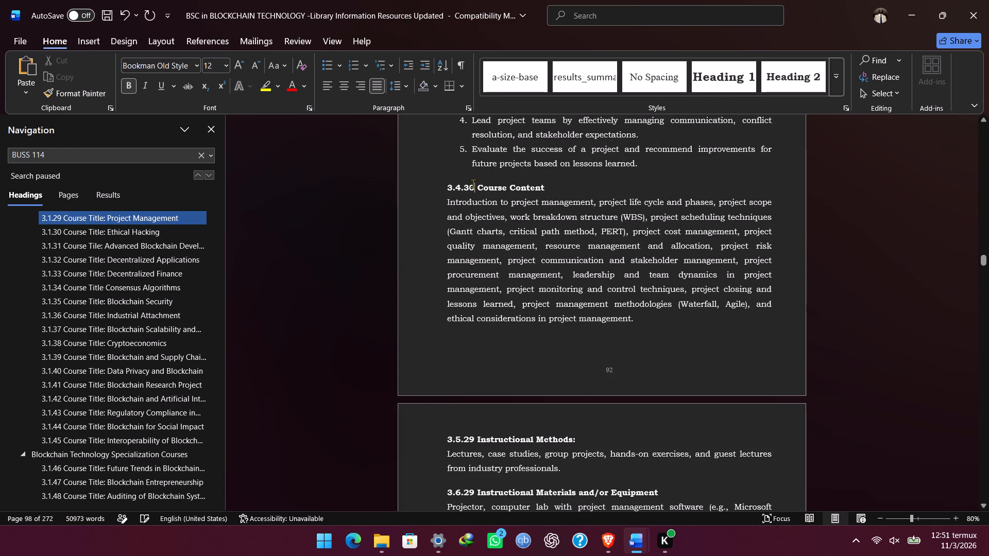
key(BackSpace)
key(BackSpace)
text(29)
Renumber the Expected Learning Outcomes and Purpose of the Course subheadings of the Project Management course as 3.3.29 and 3.2.29.
scroll(508, 285, up, 4)
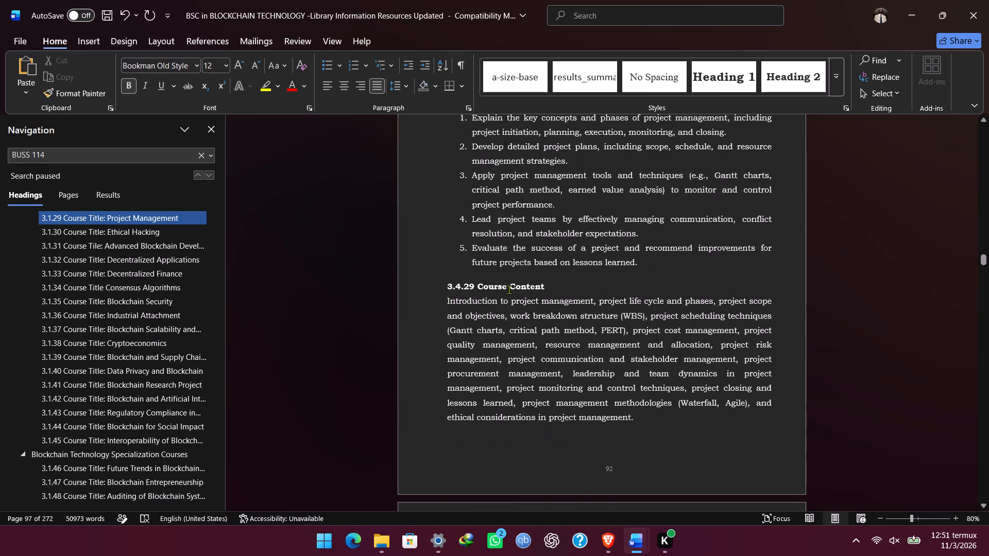
scroll(482, 277, up, 7)
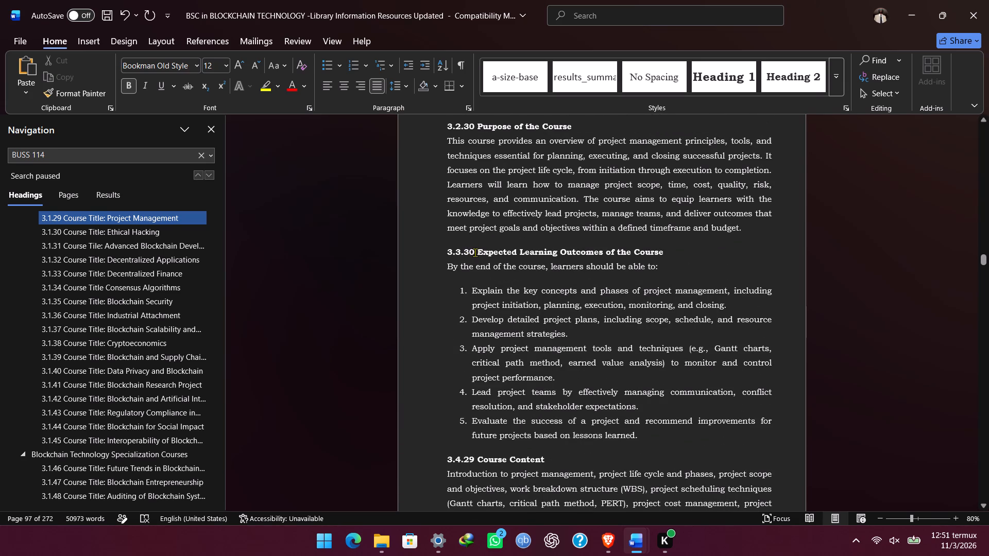
click(475, 252)
key(BackSpace)
key(BackSpace)
text(29)
scroll(417, 215, up, 4)
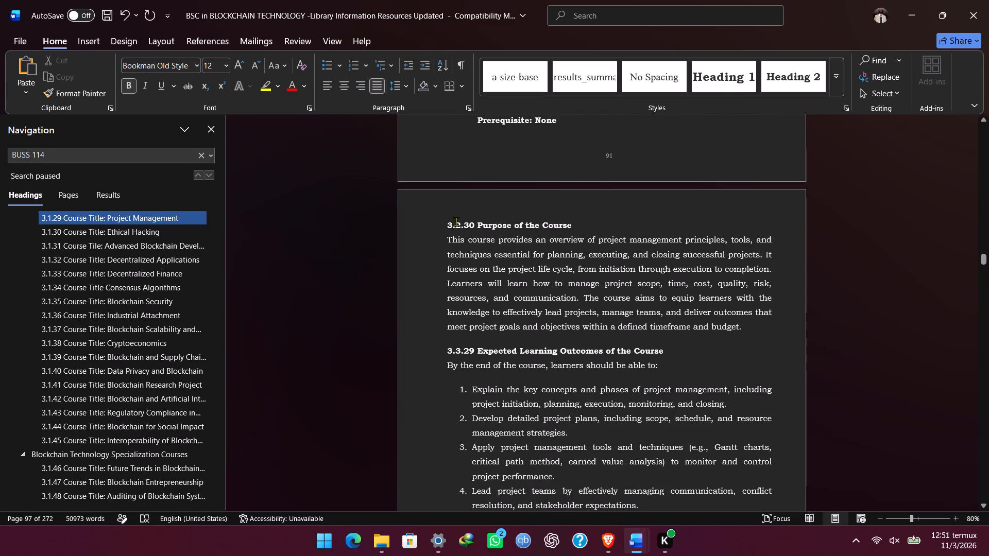
click(474, 224)
key(BackSpace)
key(BackSpace)
text(29)
Renumber the Recommended Reference Materials and Core Reading Materials subheadings of the Cybersecurity Principles course as 3.9.28 and 3.8.28.
scroll(472, 397, up, 5)
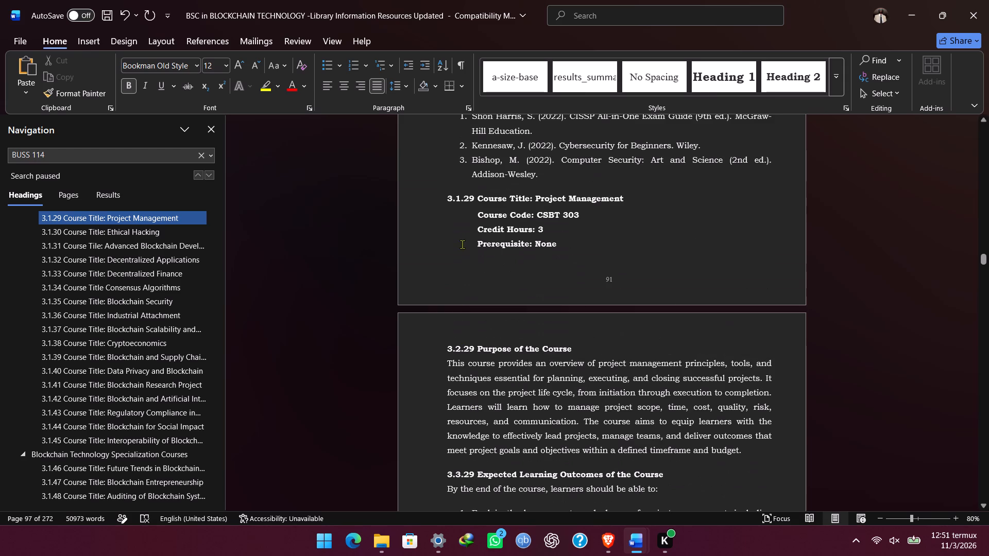
scroll(485, 184, up, 4)
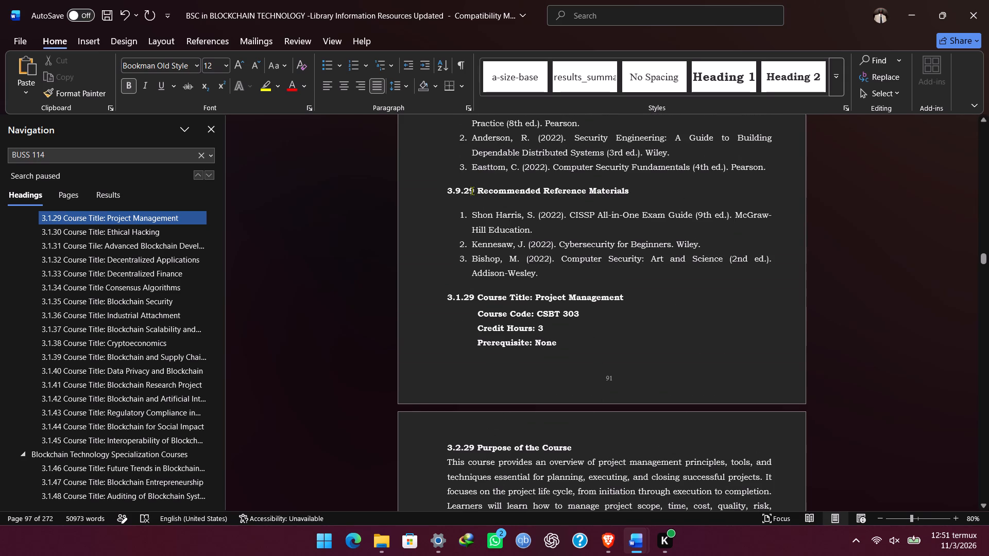
click(475, 190)
key(BackSpace)
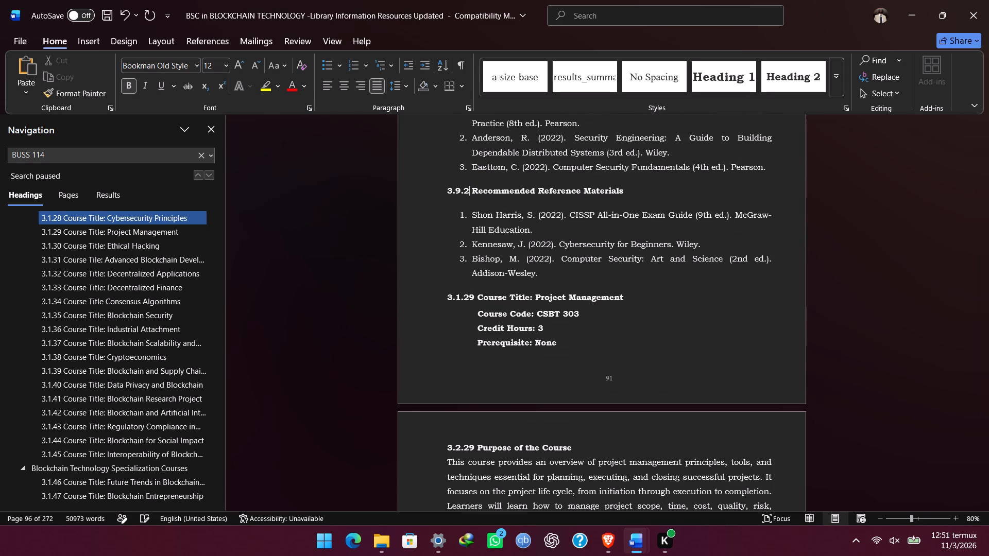
key(8)
scroll(475, 190, up, 4)
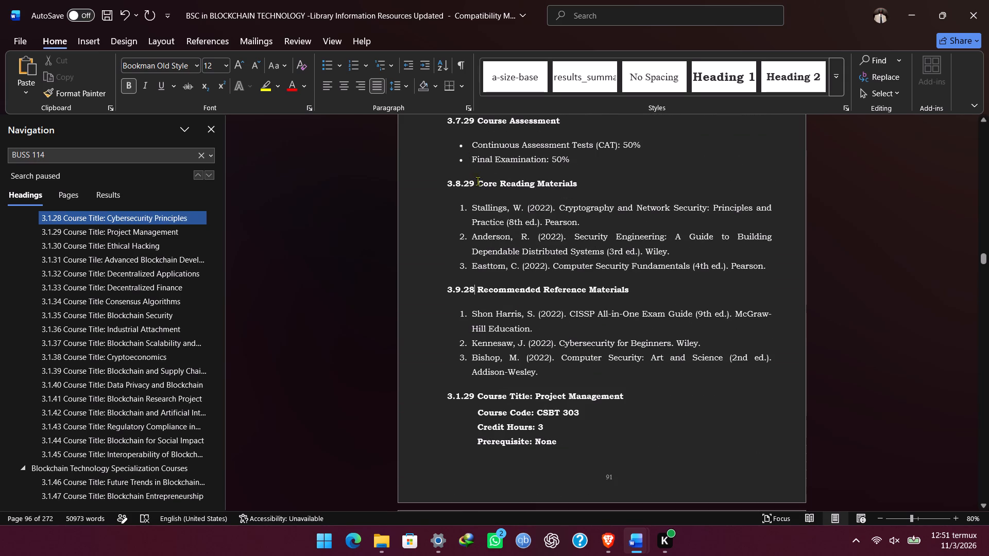
click(478, 183)
click(473, 183)
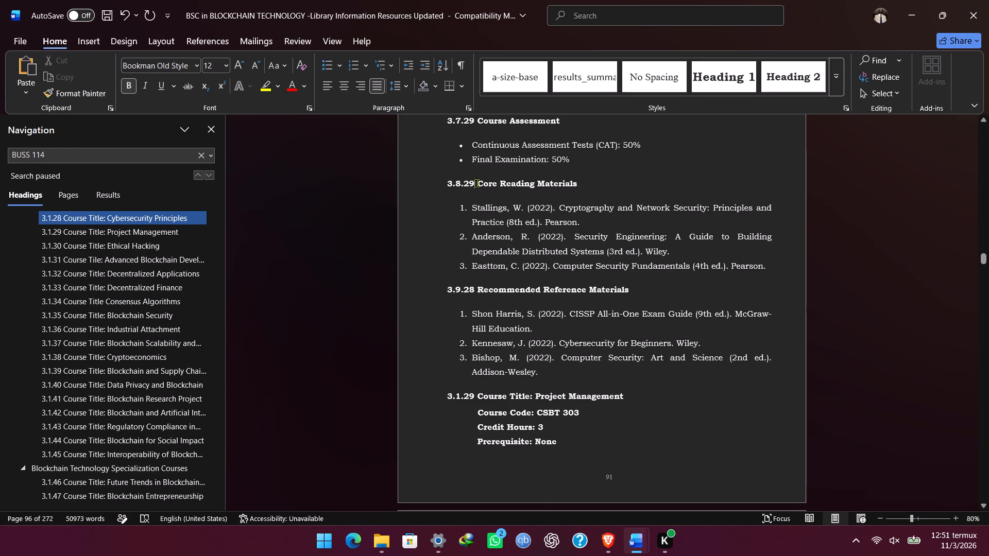
key(BackSpace)
key(8)
Renumber the Course Assessment and Instructional Materials and/or Equipment subheadings of the Cybersecurity Principles course as 3.7.28 and 3.6.28.
scroll(478, 183, up, 2)
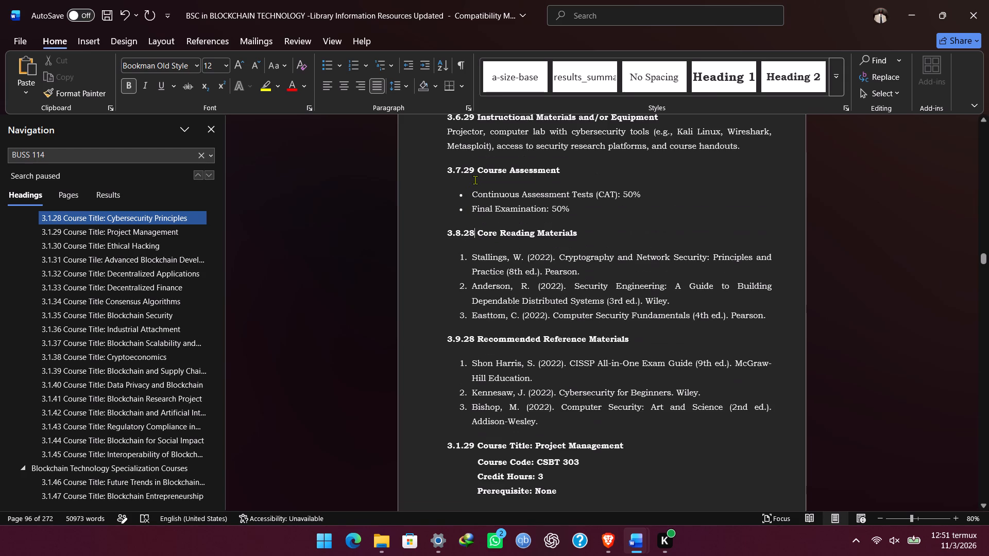
click(475, 169)
key(BackSpace)
key(8)
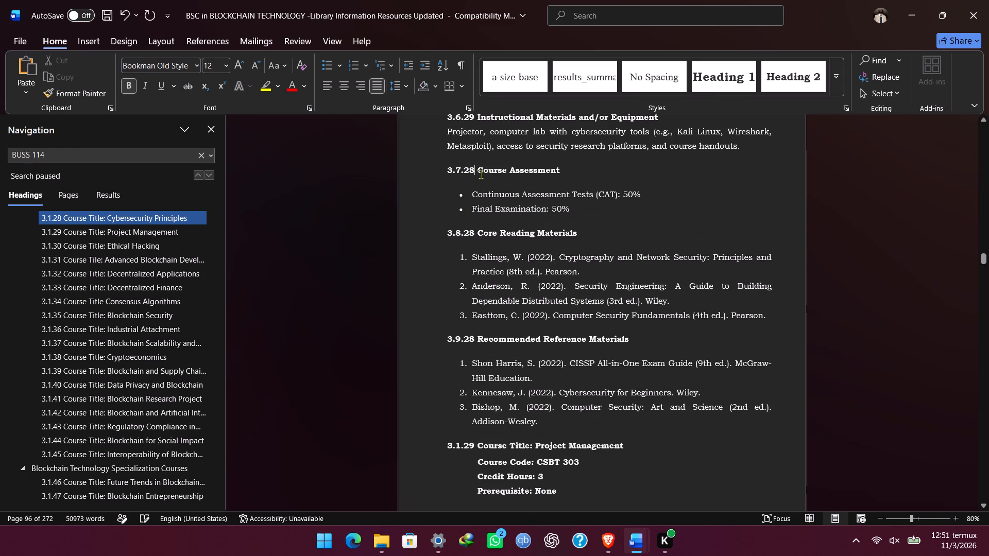
scroll(473, 167, up, 2)
click(475, 167)
key(BackSpace)
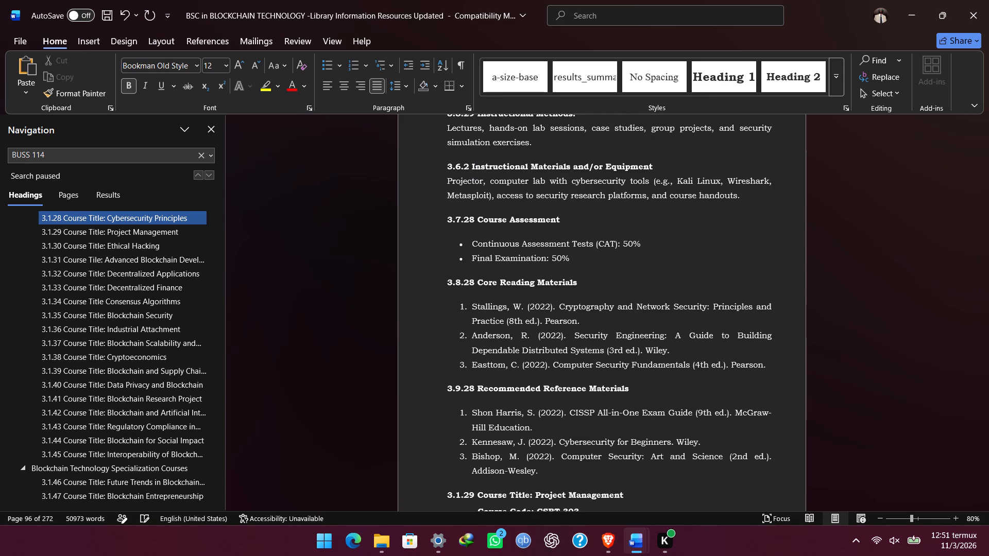
key(8)
Renumber the Instructional Methods and Course Content subheadings of the Cybersecurity Principles course as 3.5.28 and 3.4.28.
scroll(478, 167, up, 4)
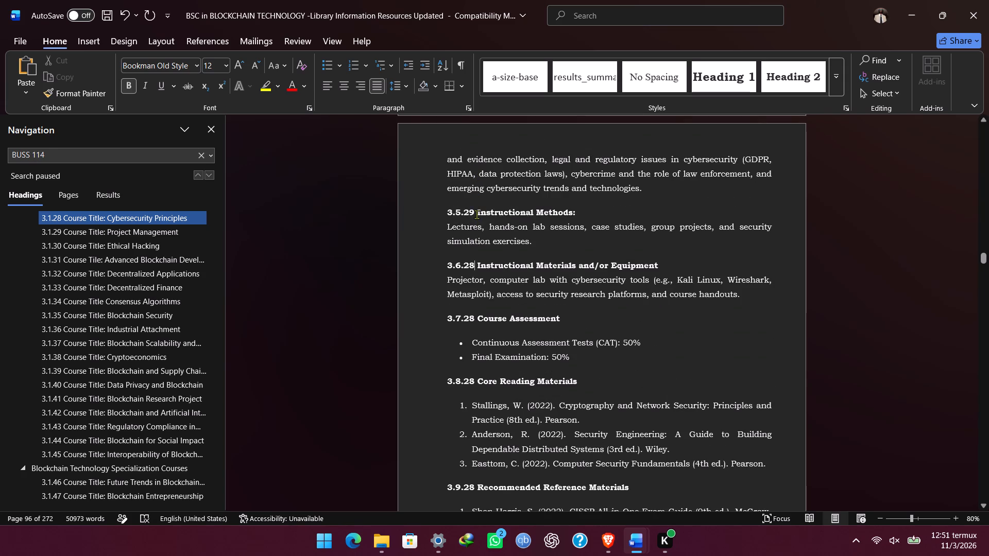
click(473, 211)
key(BackSpace)
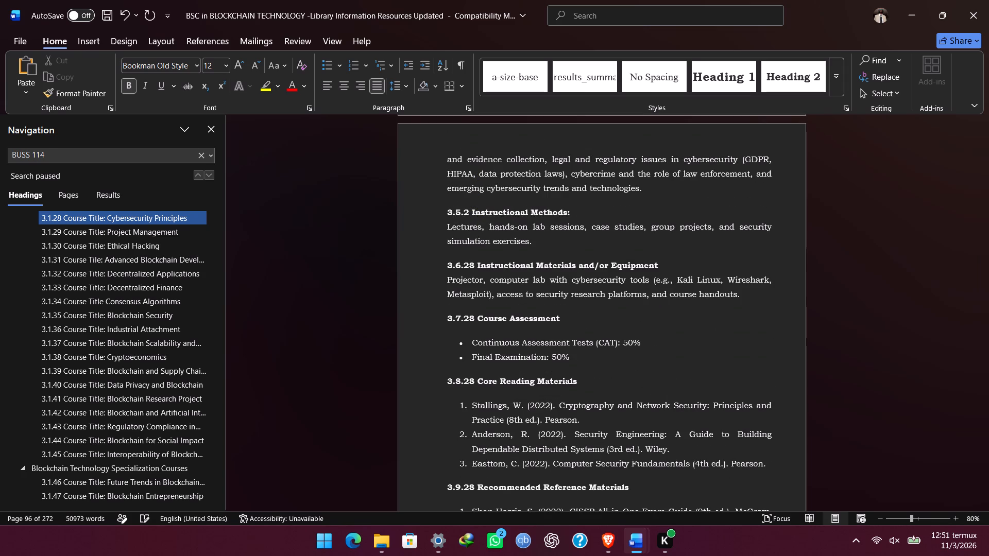
key(8)
scroll(483, 212, up, 11)
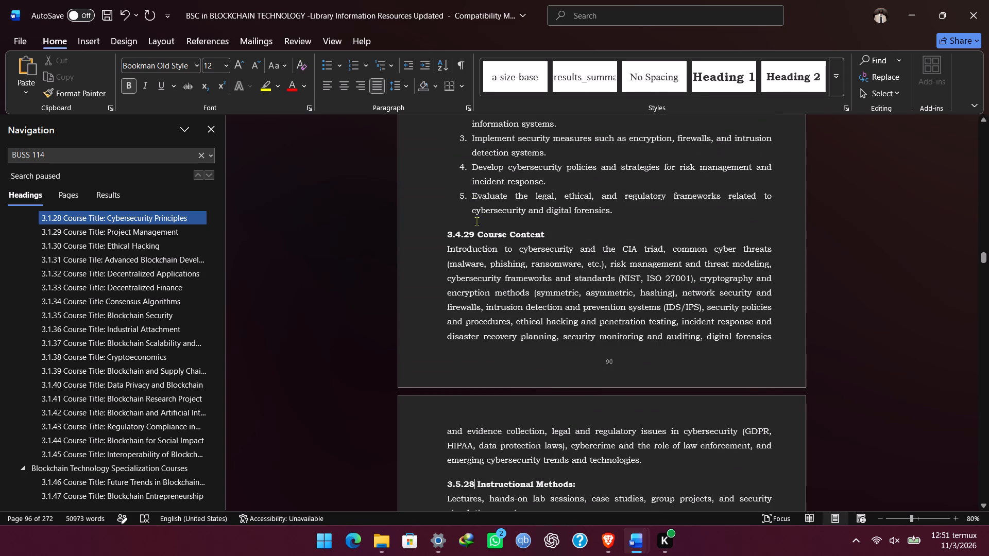
click(475, 236)
key(BackSpace)
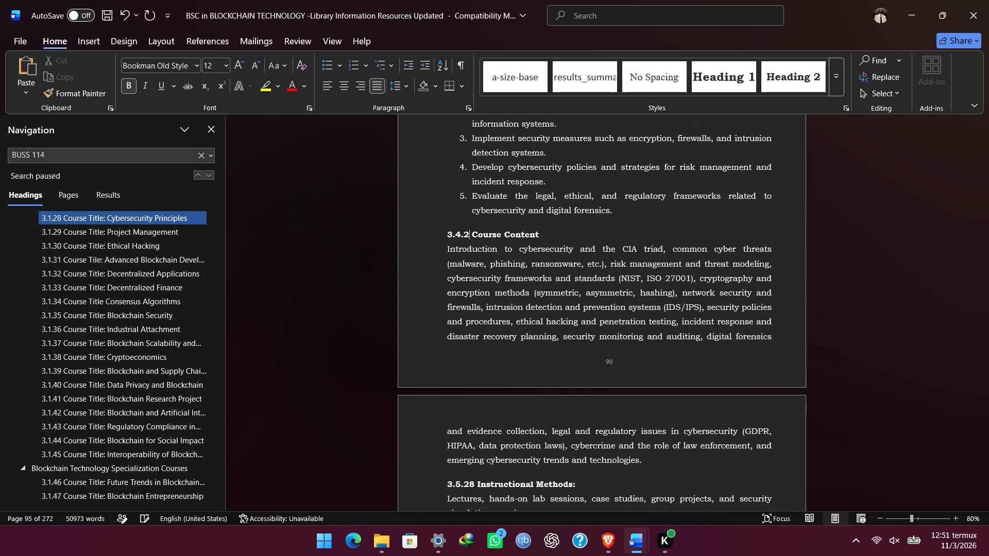
key(8)
Renumber the Expected Learning Outcomes of the Course subheading of the Cybersecurity Principles course as 3.3.28.
scroll(482, 230, up, 5)
click(473, 165)
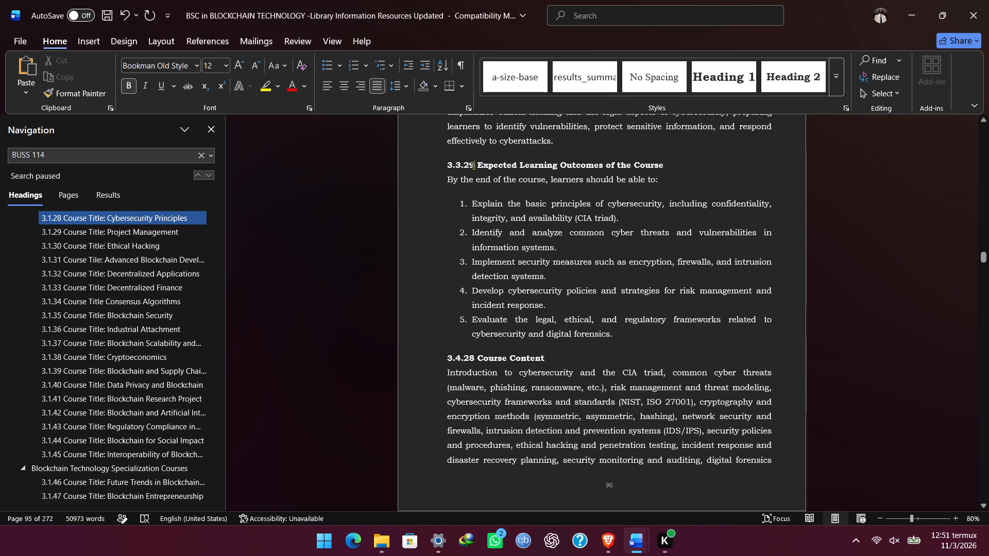
key(BackSpace)
key(8)
scroll(468, 181, up, 4)
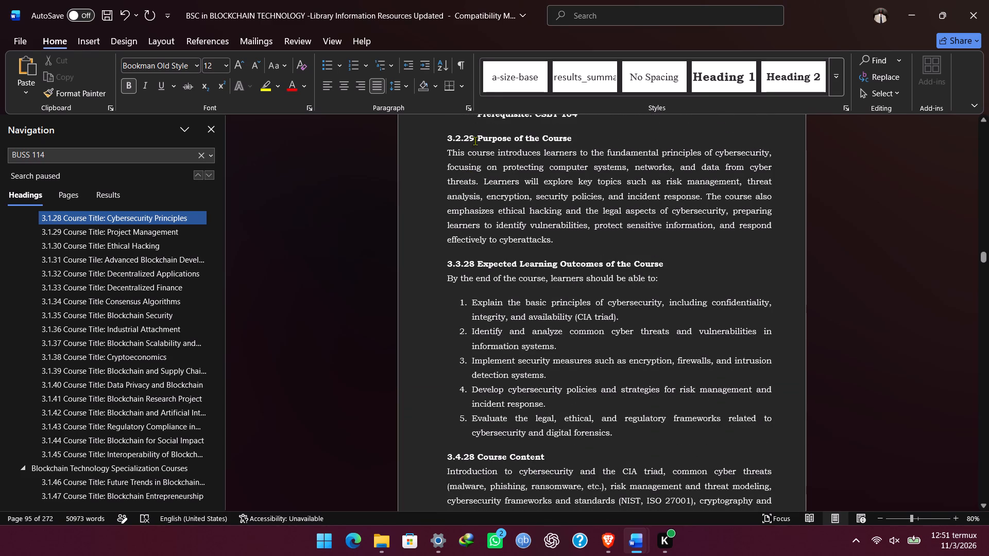
Renumber the Purpose of the Course subheading of the Cybersecurity Principles course as 3.2.28.
click(475, 140)
key(BackSpace)
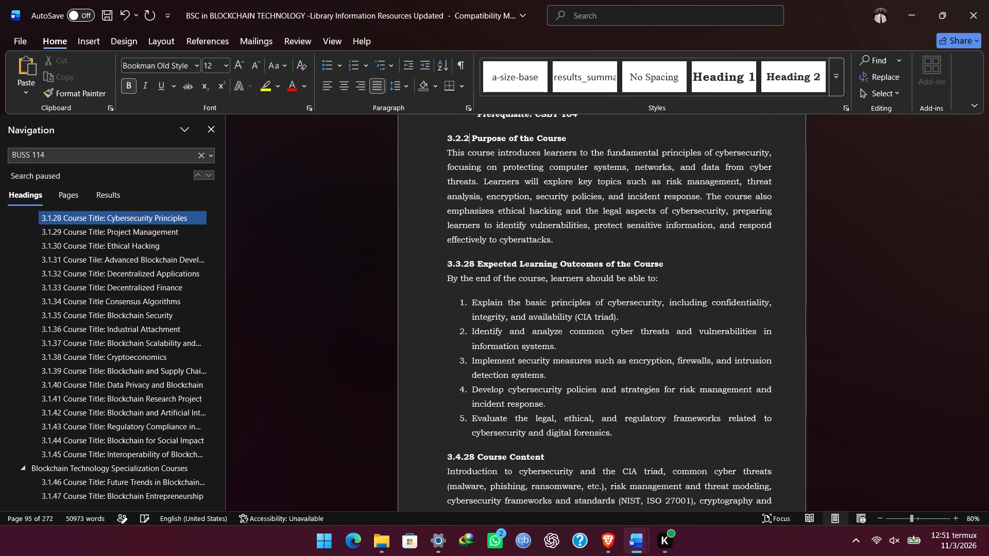
key(8)
Renumber the Recommended Reference Materials and Core Reading Materials subheadings of the Legal Aspects of Blockchain course as 3.9.27 and 3.8.27.
scroll(478, 158, up, 1)
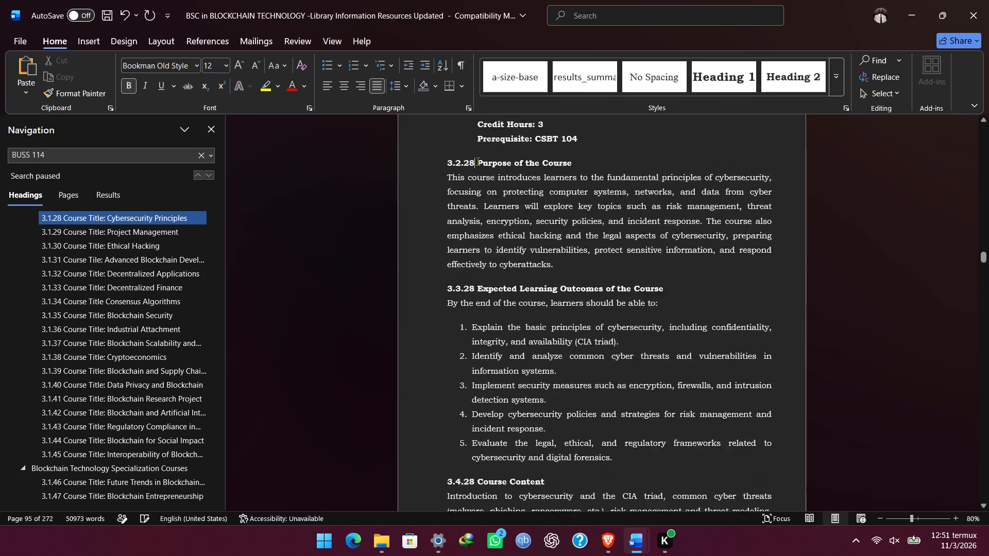
scroll(478, 161, up, 12)
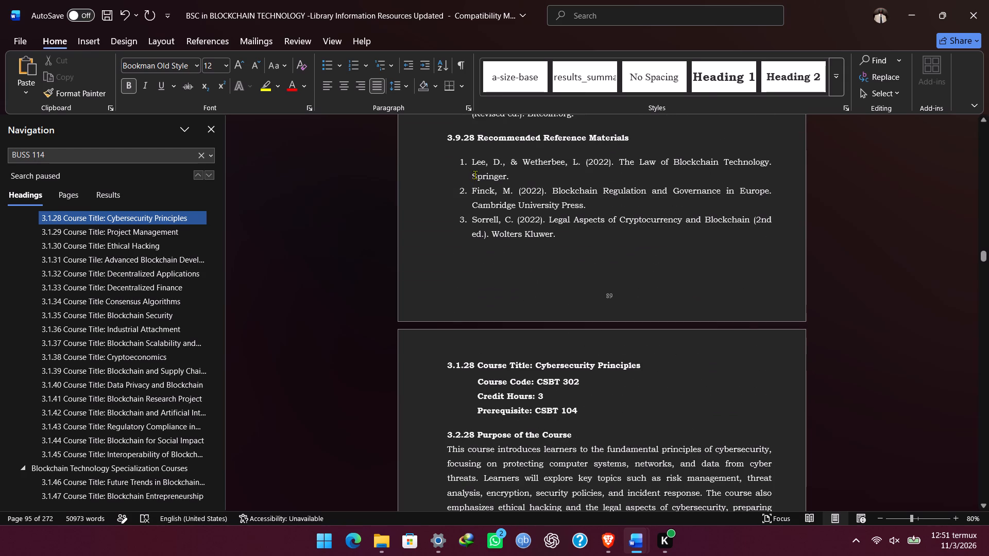
click(475, 163)
key(BackSpace)
key(7)
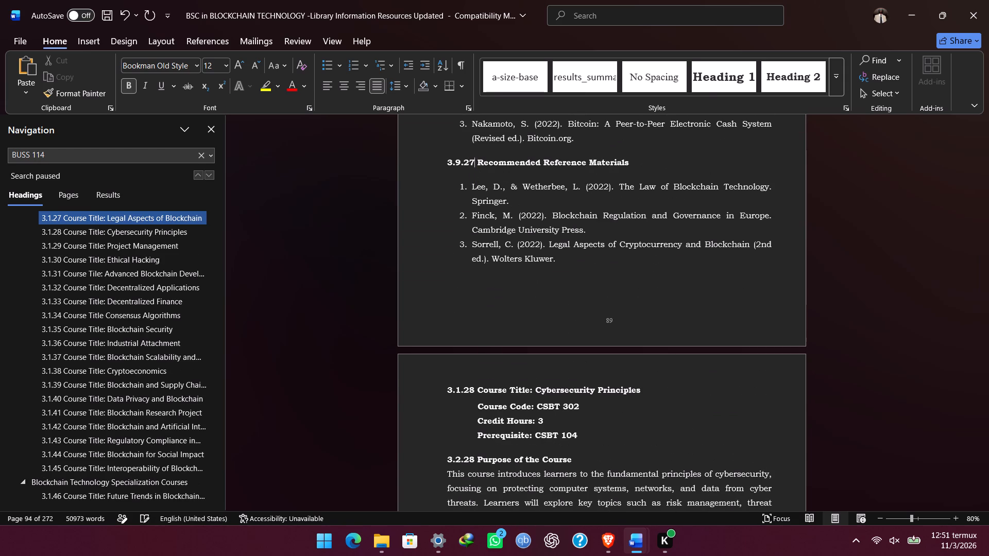
scroll(475, 163, up, 6)
click(474, 173)
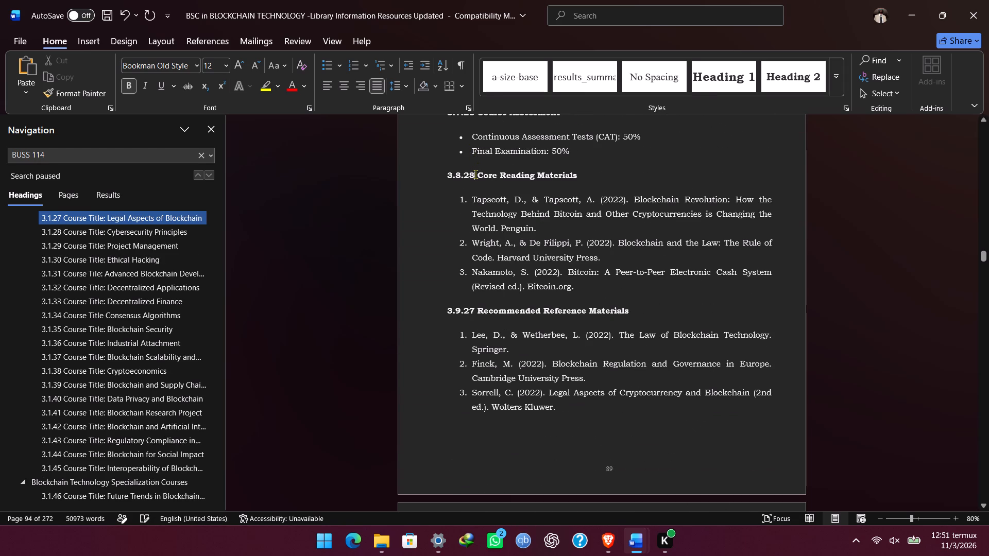
key(BackSpace)
key(7)
Renumber the Course Assessment and Instructional Materials and/or Equipment subheadings of the Legal Aspects of Blockchain course as 3.7.27 and 3.6.27.
scroll(476, 172, up, 3)
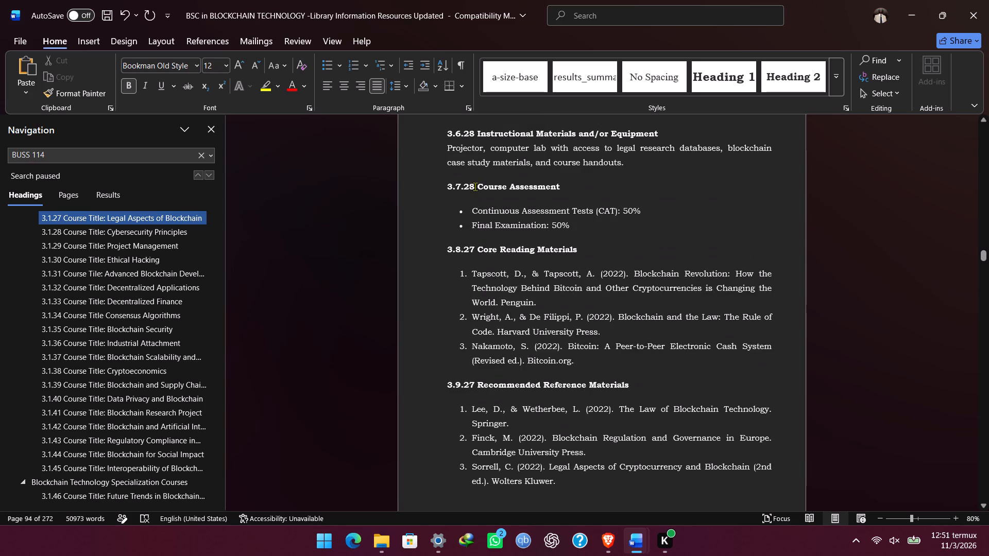
click(473, 186)
key(BackSpace)
key(7)
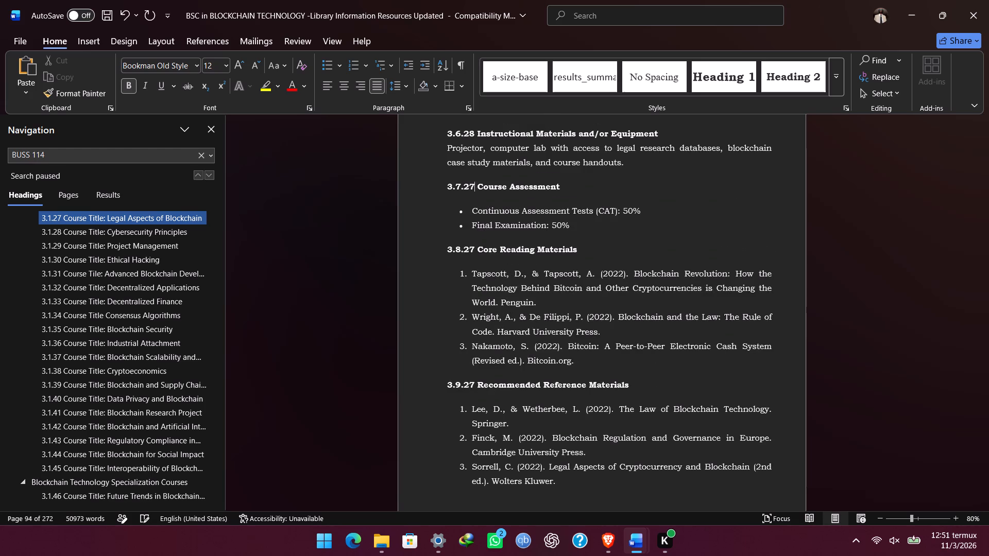
scroll(476, 182, up, 2)
click(476, 179)
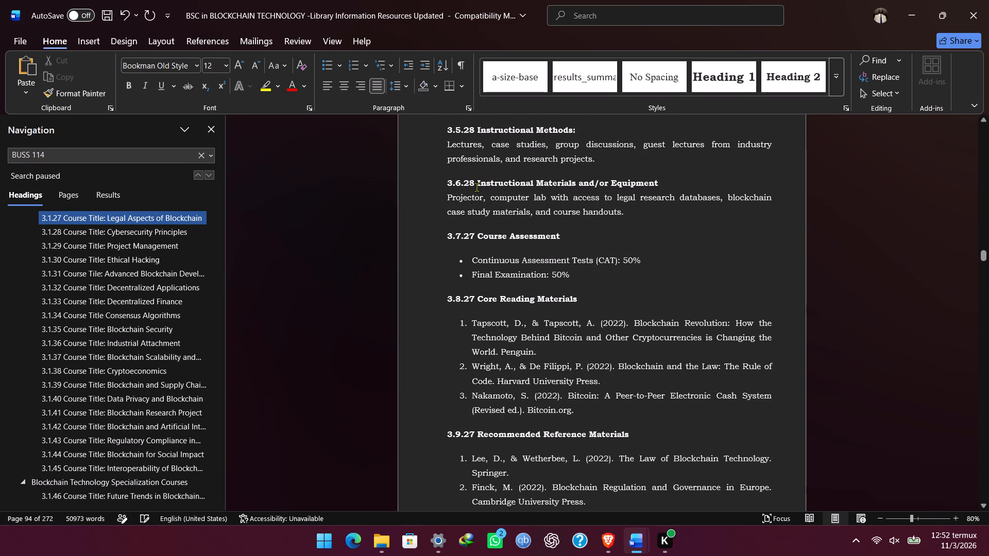
click(473, 184)
key(BackSpace)
key(7)
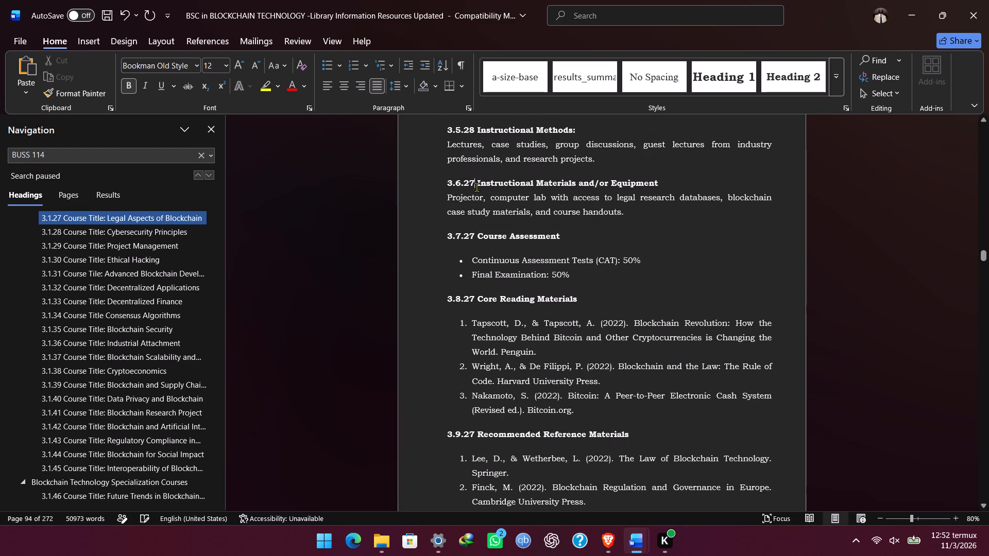
Renumber the Instructional Methods and Course Content subheadings of the Legal Aspects of Blockchain course as 3.5.27 and 3.4.27.
scroll(476, 187, up, 2)
click(473, 181)
key(BackSpace)
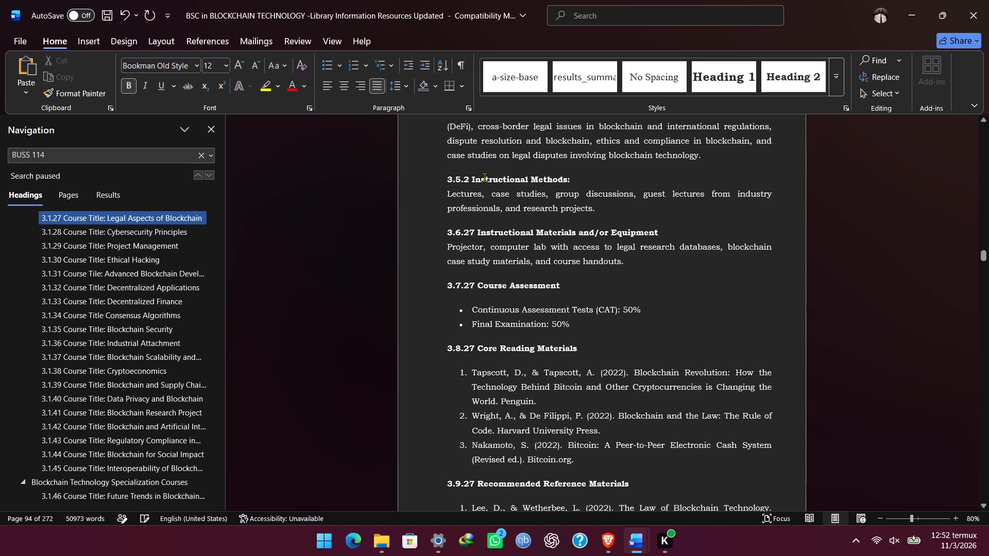
key(7)
scroll(483, 177, up, 8)
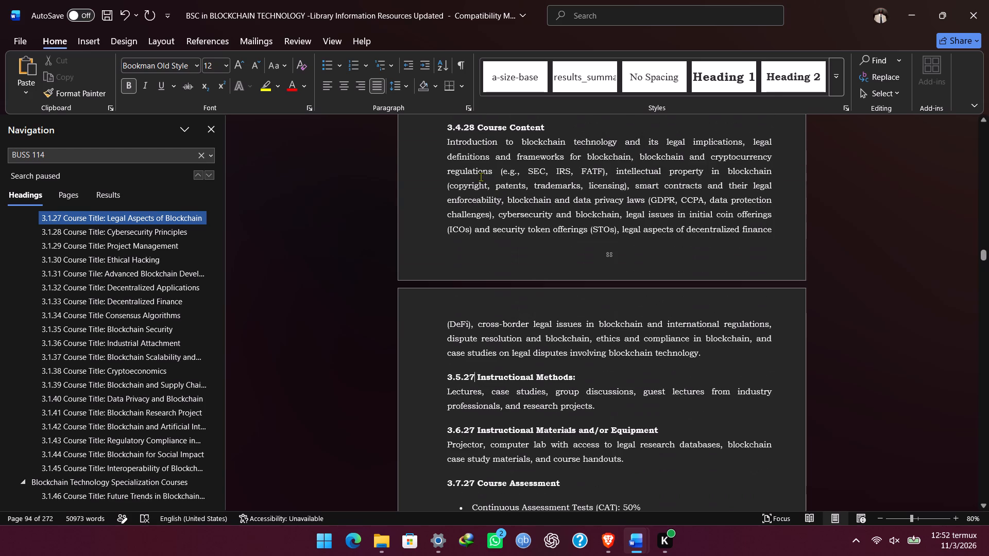
click(472, 126)
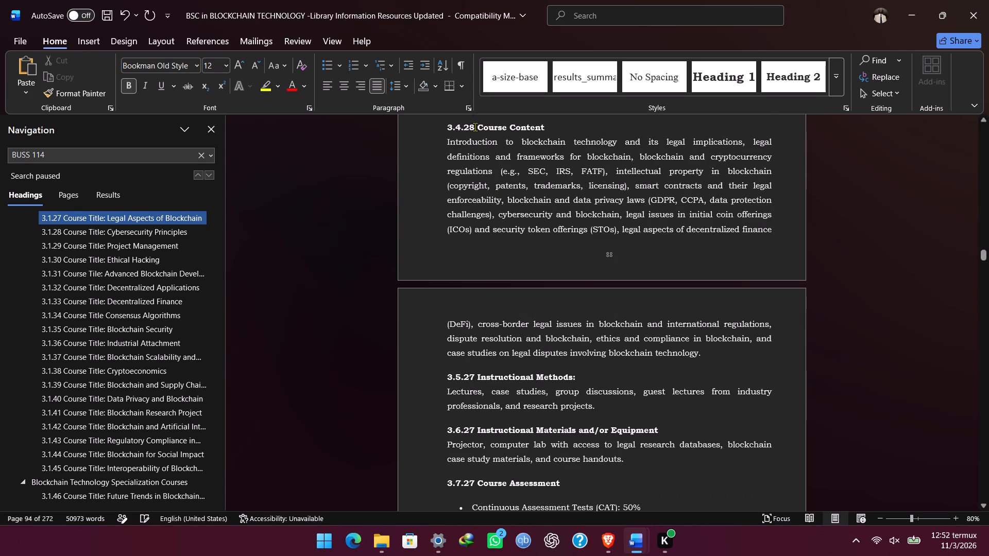
key(BackSpace)
key(7)
Renumber the Expected Learning Outcomes and Purpose of the Course subheadings of the Legal Aspects of Blockchain course as 3.3.27 and 3.2.27.
scroll(475, 138, up, 5)
scroll(472, 221, up, 2)
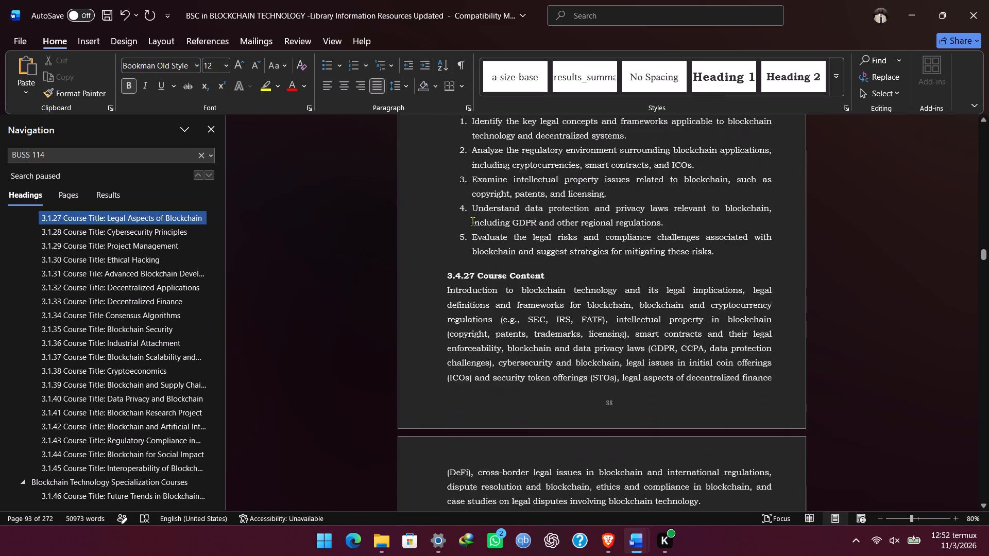
scroll(472, 221, up, 3)
click(473, 181)
key(BackSpace)
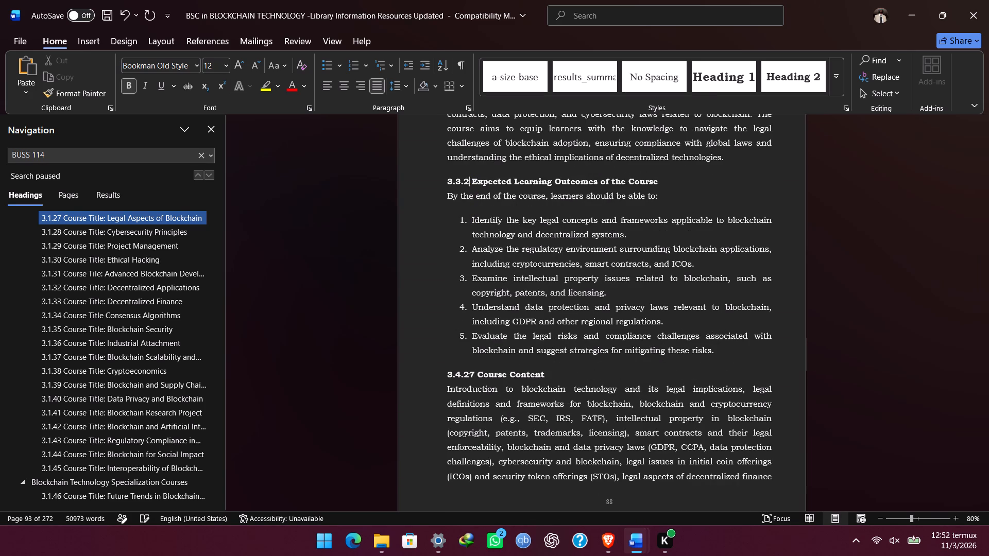
key(7)
scroll(472, 180, up, 6)
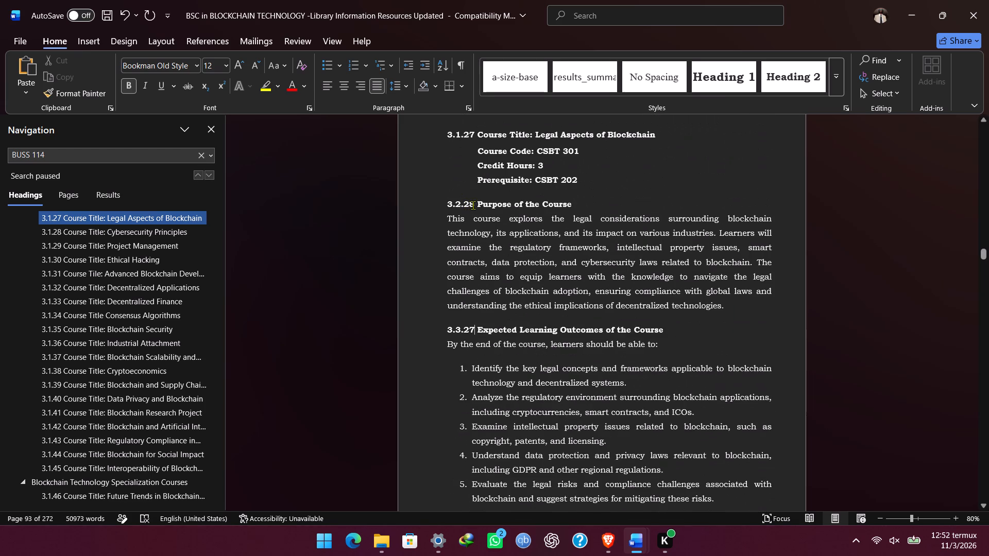
click(474, 205)
key(BackSpace)
key(7)
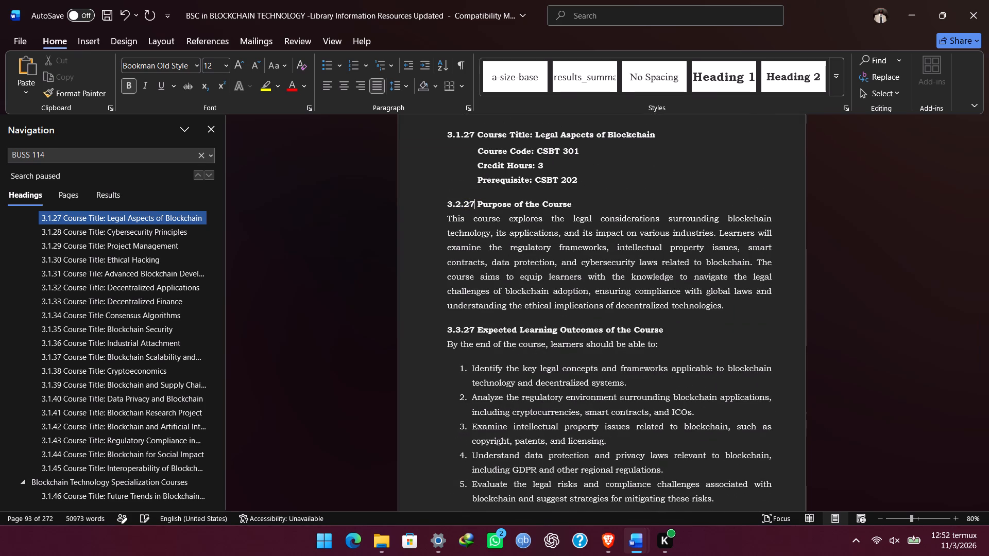
Renumber the Recommended Reference Materials and Core Reading Materials subheadings of the Corporate Finance course as 3.9.26 and 3.8.26.
scroll(475, 201, up, 10)
scroll(466, 141, up, 5)
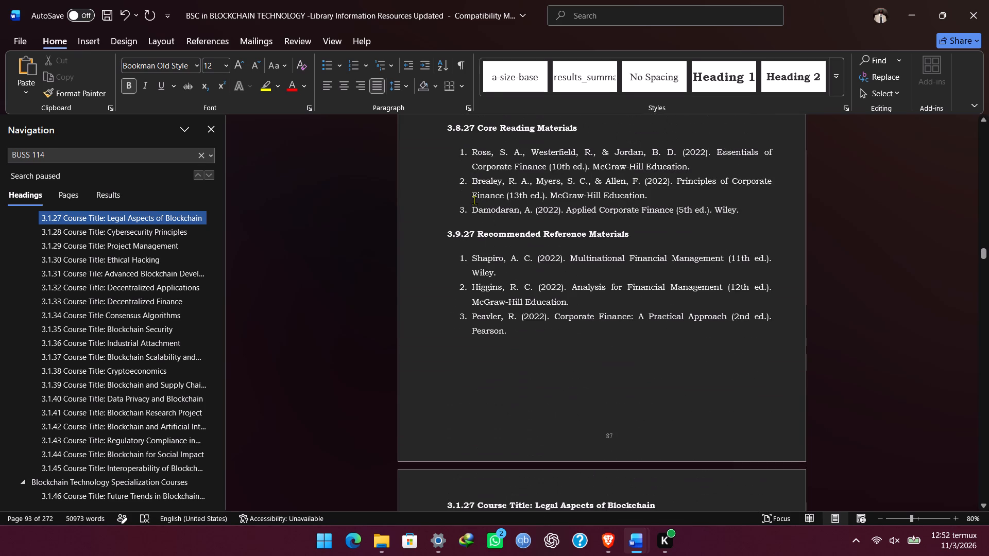
click(474, 232)
key(BackSpace)
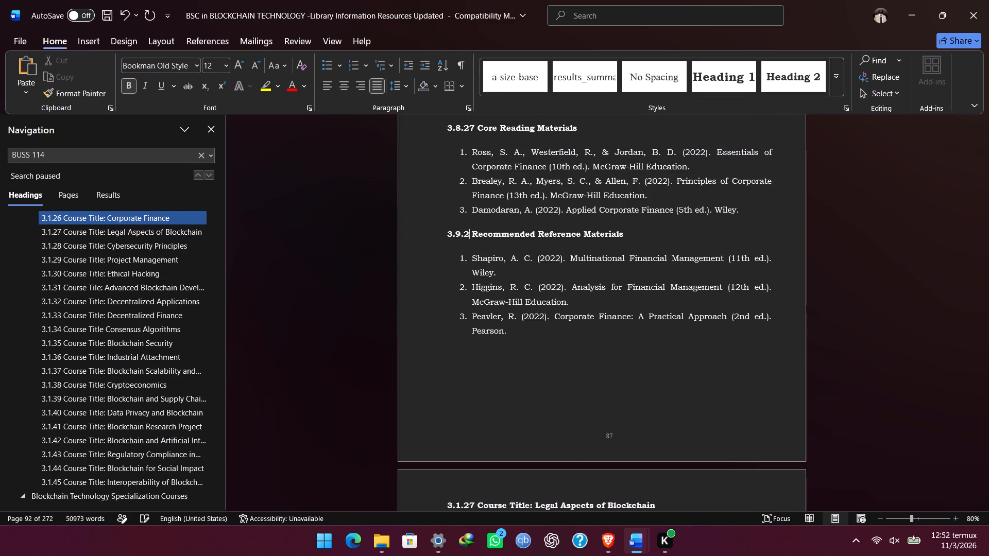
key(6)
scroll(473, 216, up, 3)
click(473, 205)
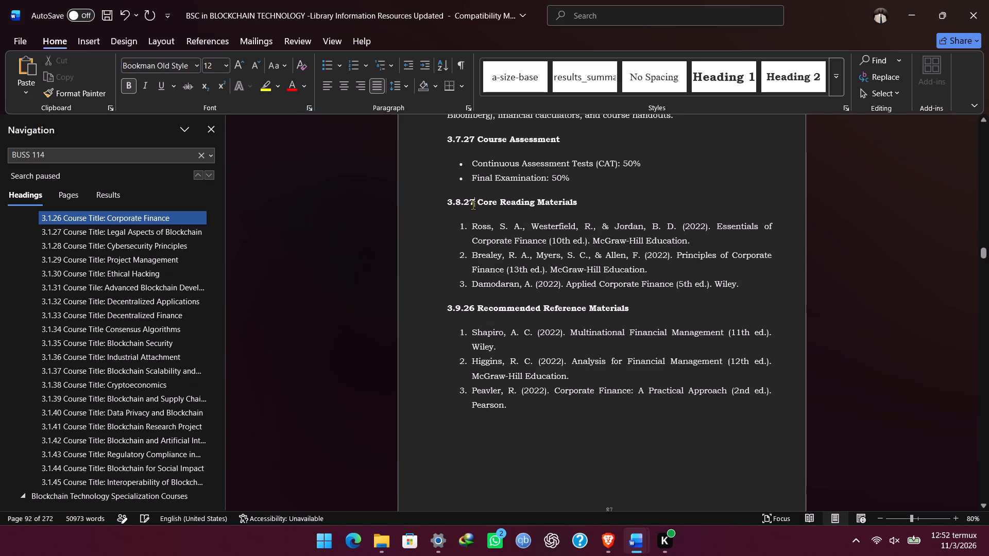
key(BackSpace)
key(6)
Renumber the Course Assessment and Instructional Materials and/or Equipment subheadings of the Corporate Finance course as 3.7.26 and 3.6.26.
scroll(472, 205, up, 3)
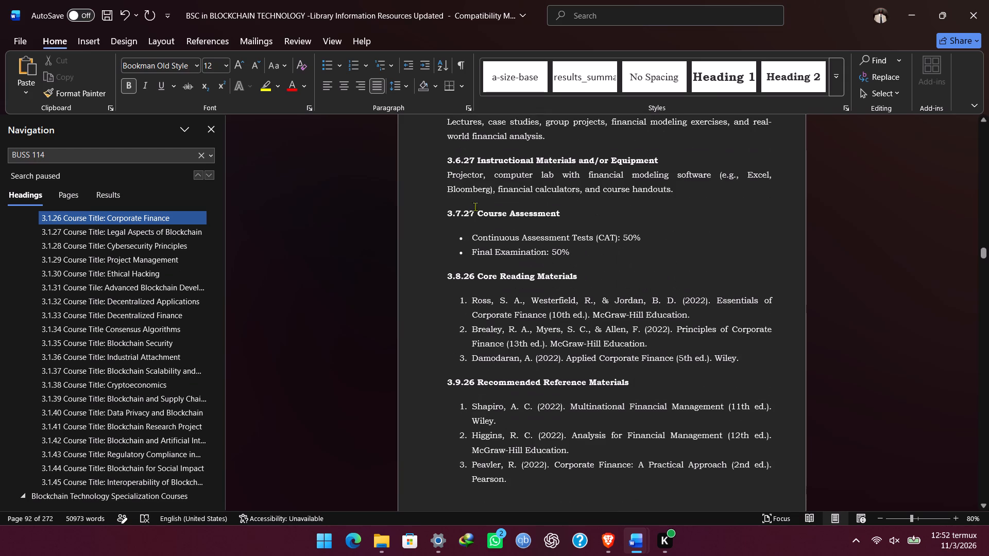
click(474, 214)
key(BackSpace)
key(6)
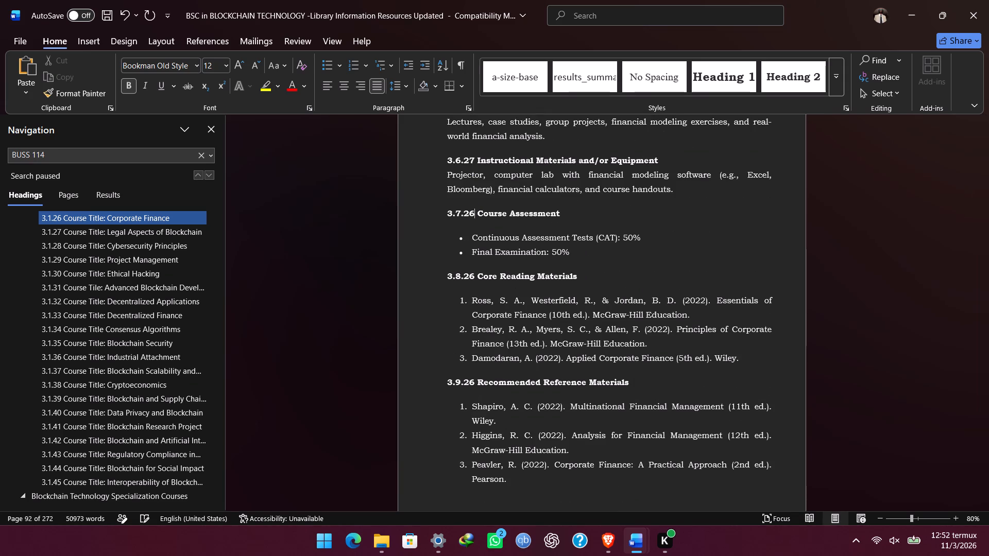
scroll(473, 216, up, 2)
click(472, 209)
key(BackSpace)
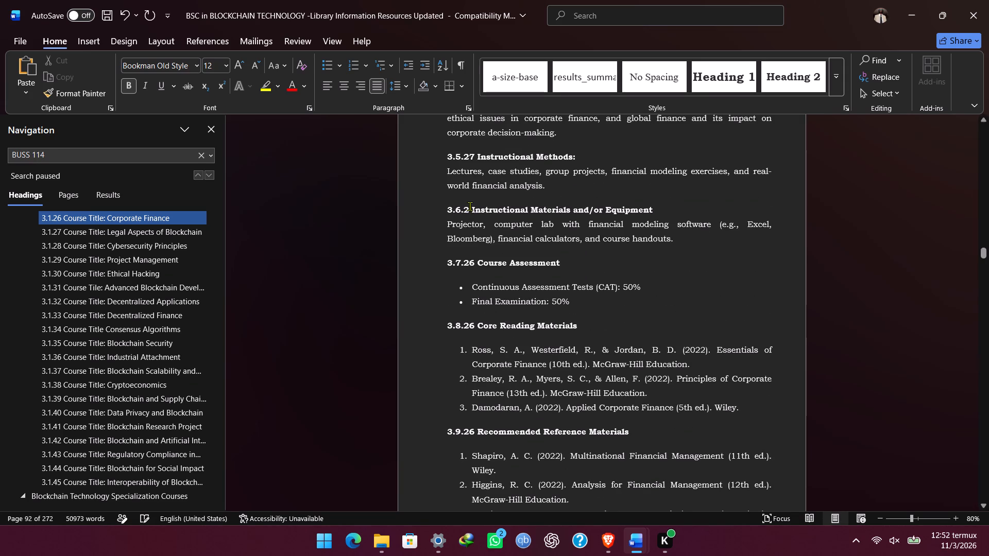
key(6)
Renumber the Instructional Methods and Course Content subheadings of the Corporate Finance course as 3.5.26 and 3.4.26.
scroll(471, 206, up, 2)
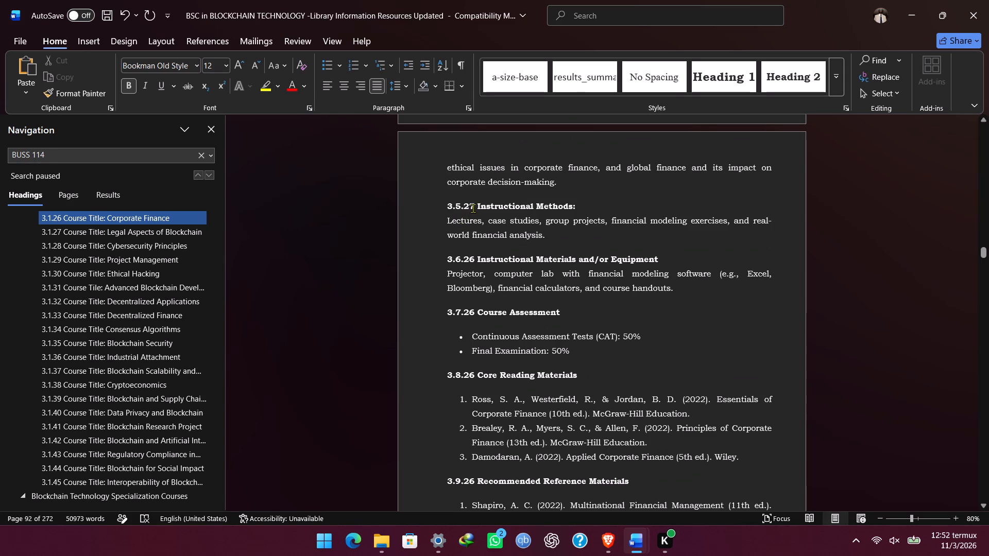
click(474, 206)
key(BackSpace)
key(6)
scroll(474, 204, up, 1)
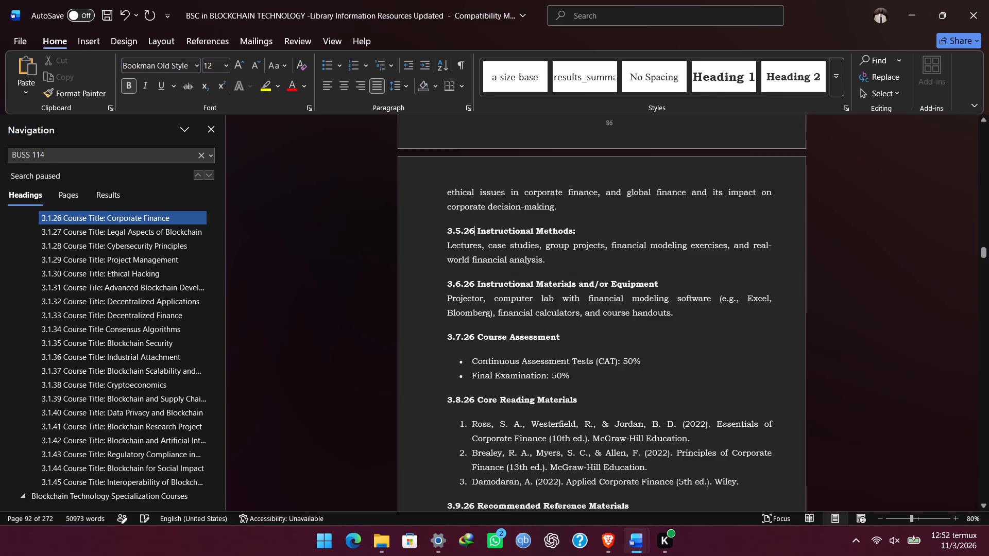
scroll(474, 204, up, 7)
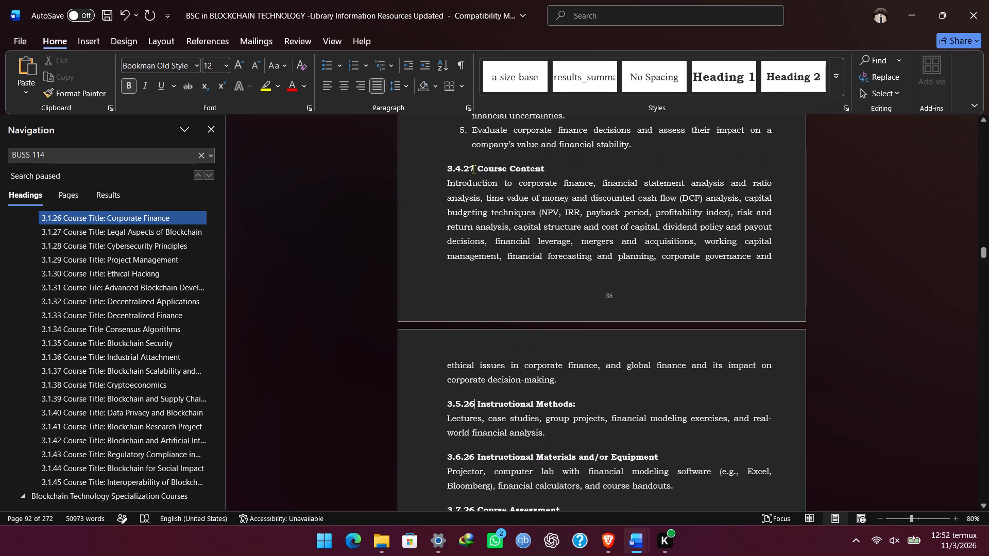
click(473, 175)
key(BackSpace)
key(6)
Renumber the Expected Learning Outcomes and Purpose of the Course subheadings of the Corporate Finance course as 3.3.26 and 3.2.26.
scroll(473, 173, up, 3)
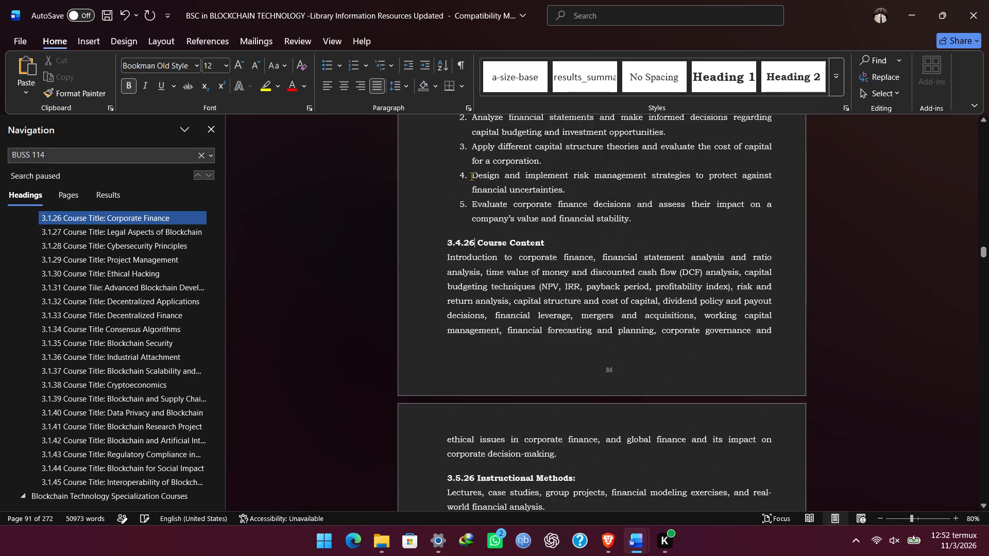
scroll(471, 176, up, 7)
click(473, 219)
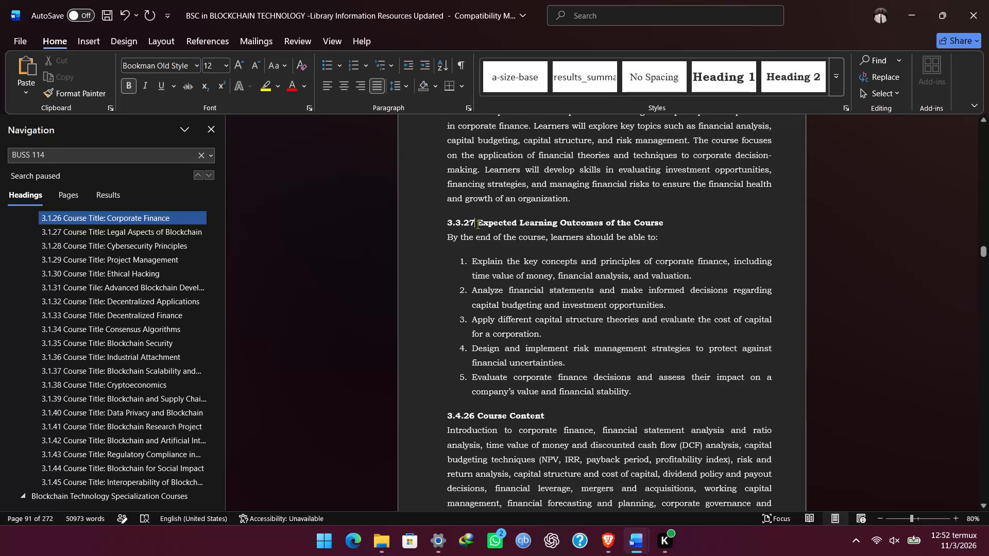
key(BackSpace)
key(6)
scroll(478, 218, up, 5)
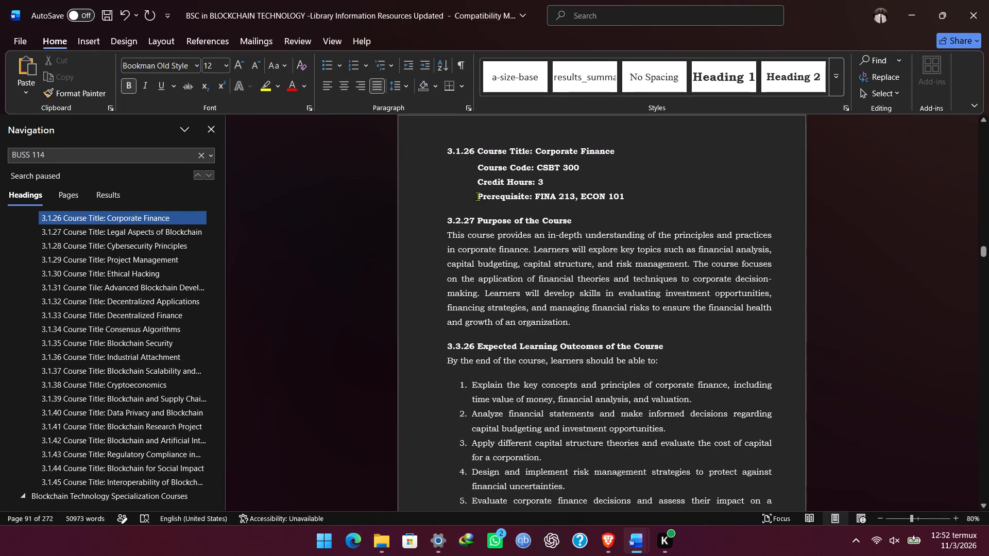
click(475, 222)
key(BackSpace)
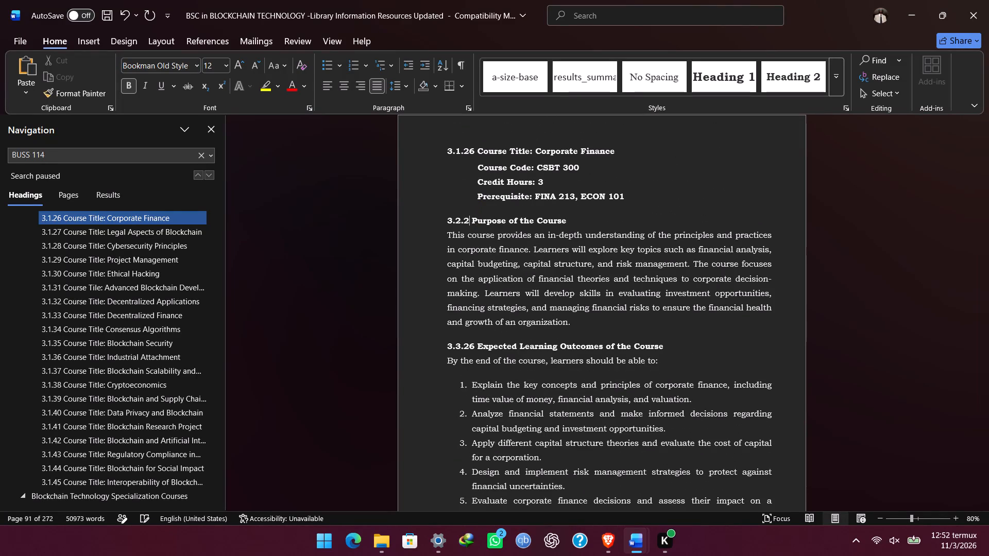
key(6)
Renumber the Recommended Reference Materials and Core Reading Materials subheadings of the Introduction to Smart Contracts course as 3.9.25 and 3.8.25.
scroll(480, 222, up, 9)
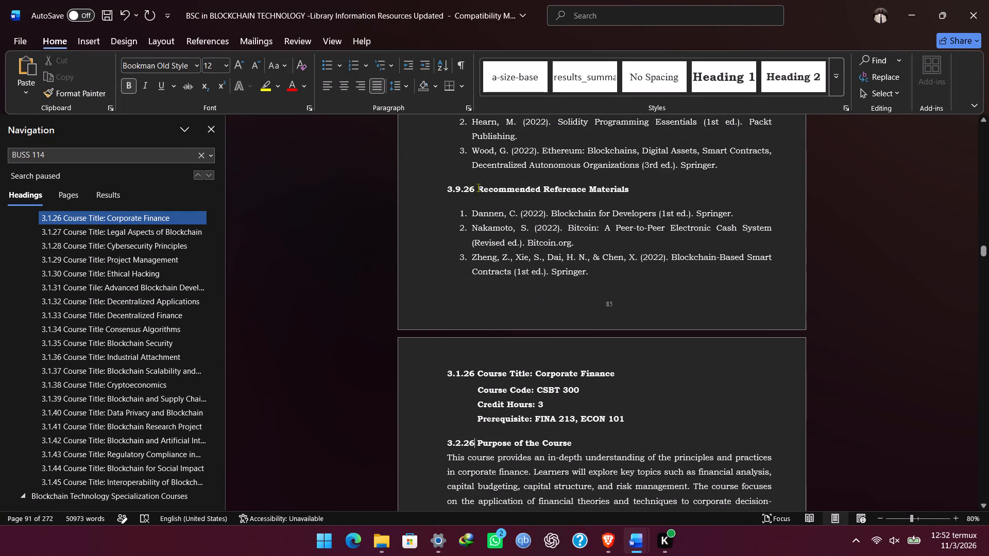
click(473, 188)
key(BackSpace)
key(5)
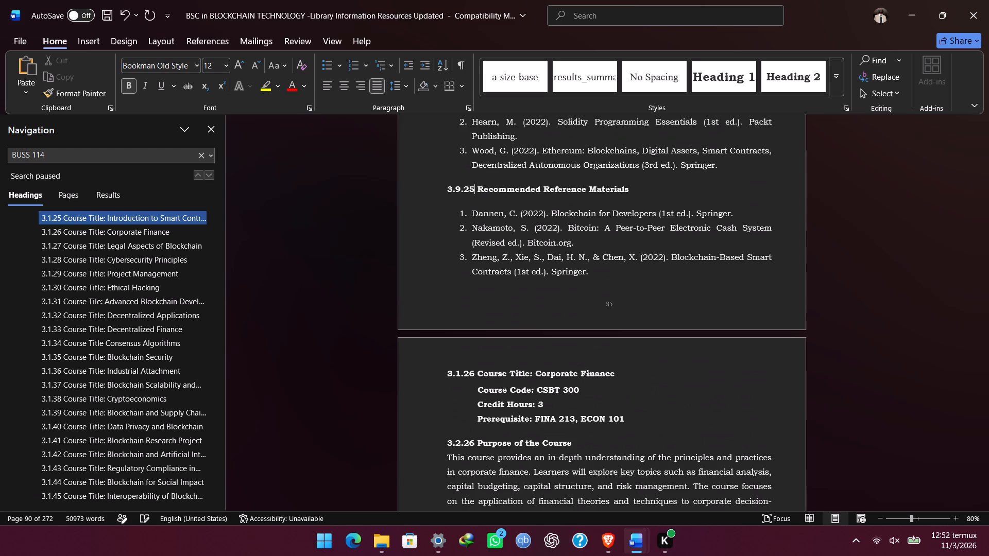
scroll(478, 189, up, 5)
click(477, 191)
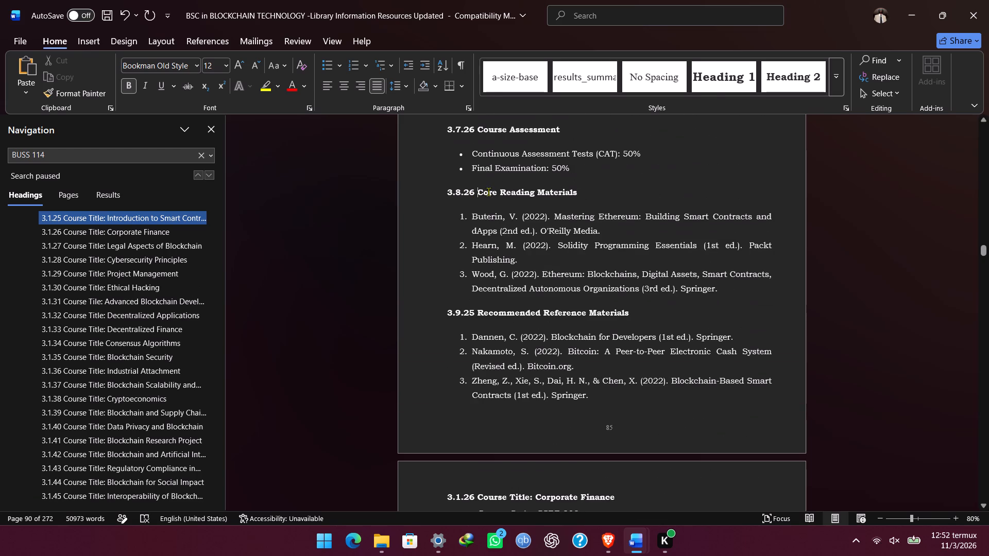
click(473, 195)
key(BackSpace)
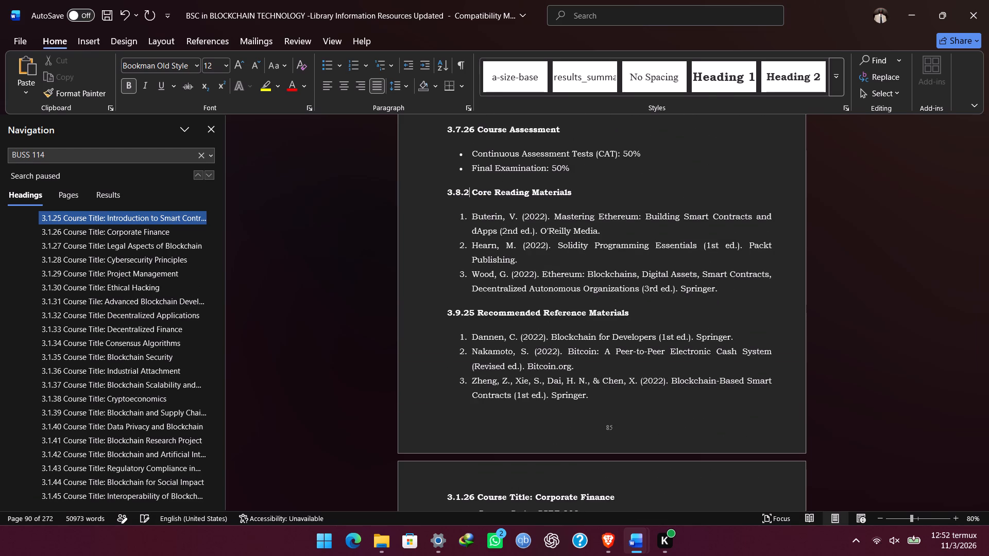
key(5)
Renumber the Course Assessment subheading of the Introduction to Smart Contracts course as 3.7.25.
scroll(476, 195, up, 3)
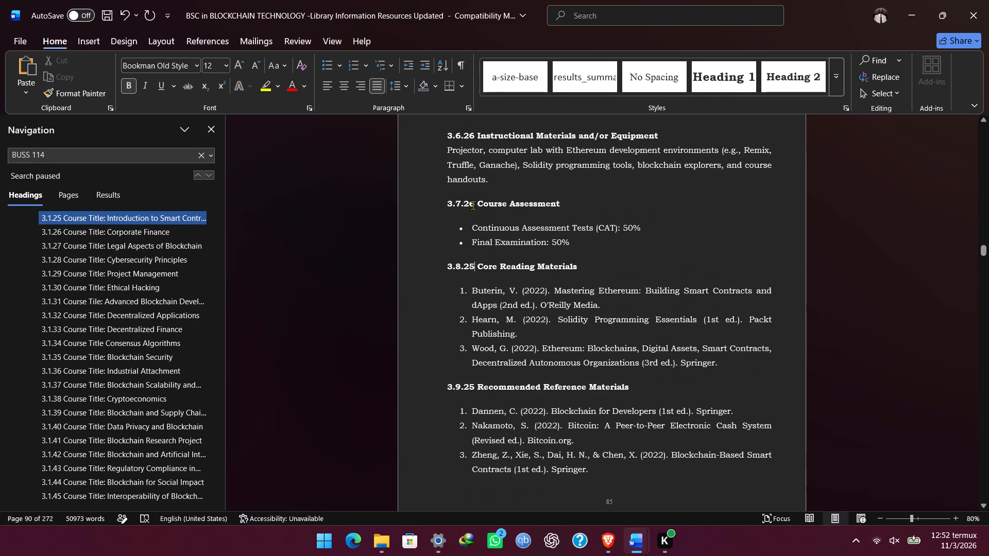
click(473, 205)
key(BackSpace)
key(5)
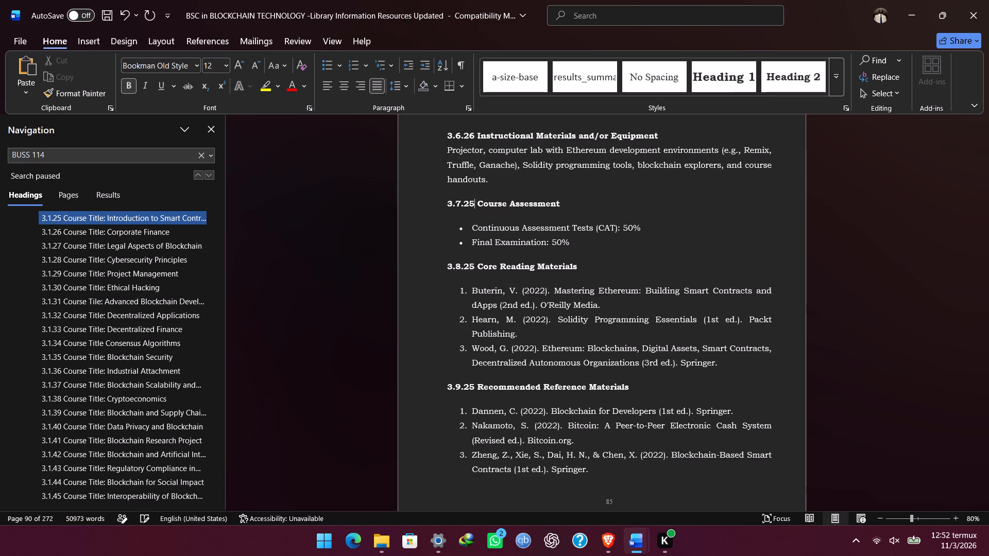
Renumber the Instructional Materials and/or Equipment and Instructional Methods subheadings of the Introduction to Smart Contracts course as 3.6.25 and 3.5.25.
scroll(474, 205, up, 3)
click(474, 206)
key(BackSpace)
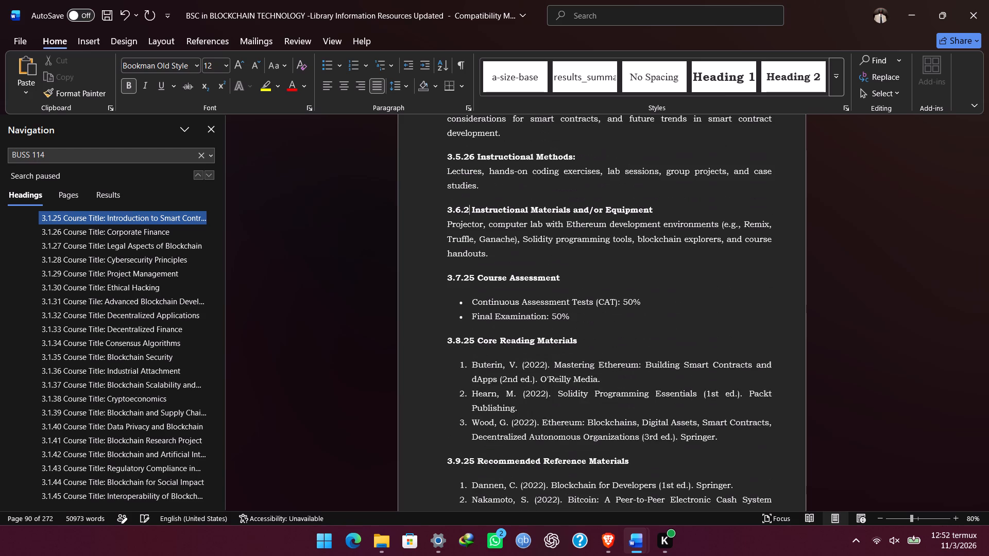
key(5)
scroll(471, 206, up, 2)
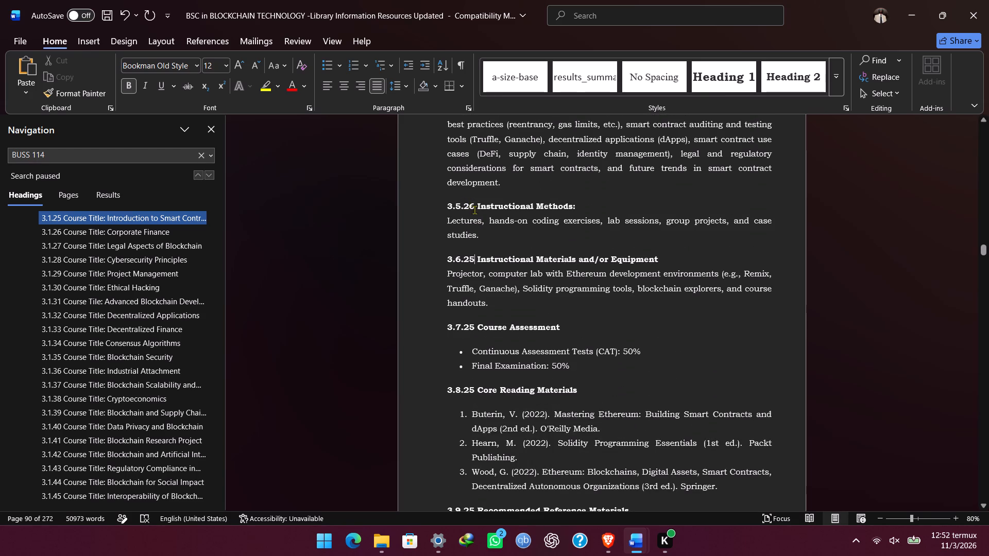
click(474, 206)
key(BackSpace)
key(5)
Renumber the Course Content and Expected Learning Outcomes subheadings of the Introduction to Smart Contracts course as 3.4.25 and 3.3.25.
scroll(479, 200, up, 9)
click(475, 162)
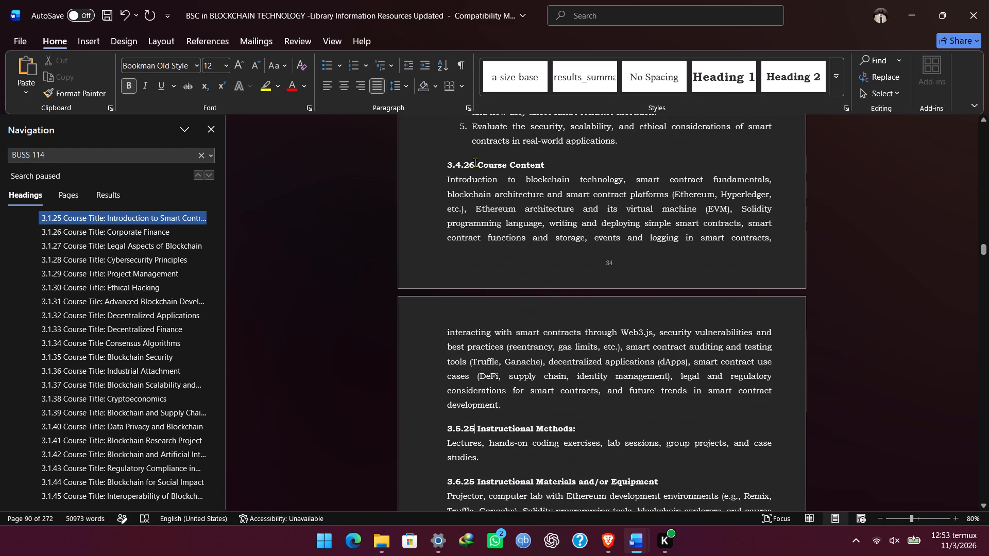
key(BackSpace)
key(5)
scroll(473, 178, up, 7)
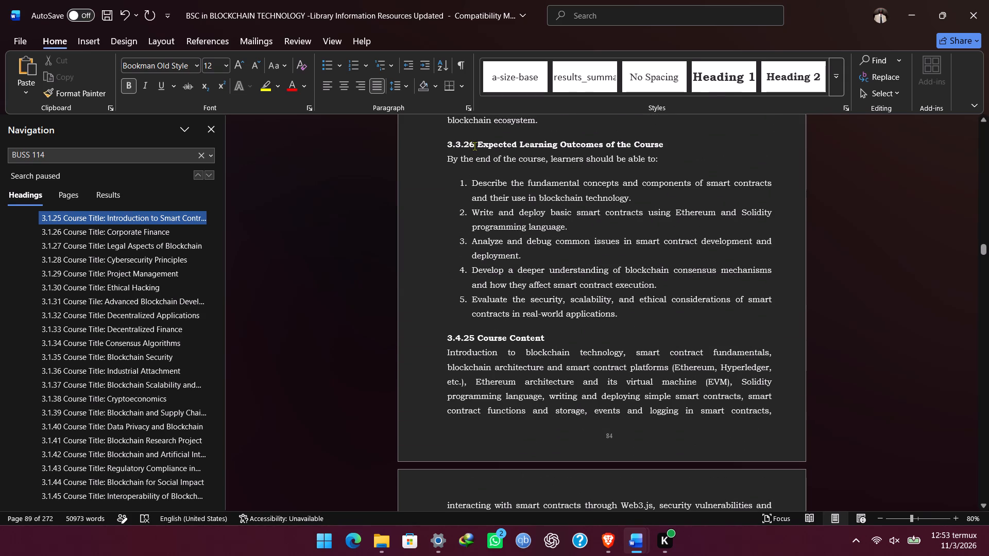
click(475, 145)
key(BackSpace)
key(5)
Renumber the Purpose of the Course subheading of the Introduction to Smart Contracts course as 3.2.25.
scroll(471, 168, up, 9)
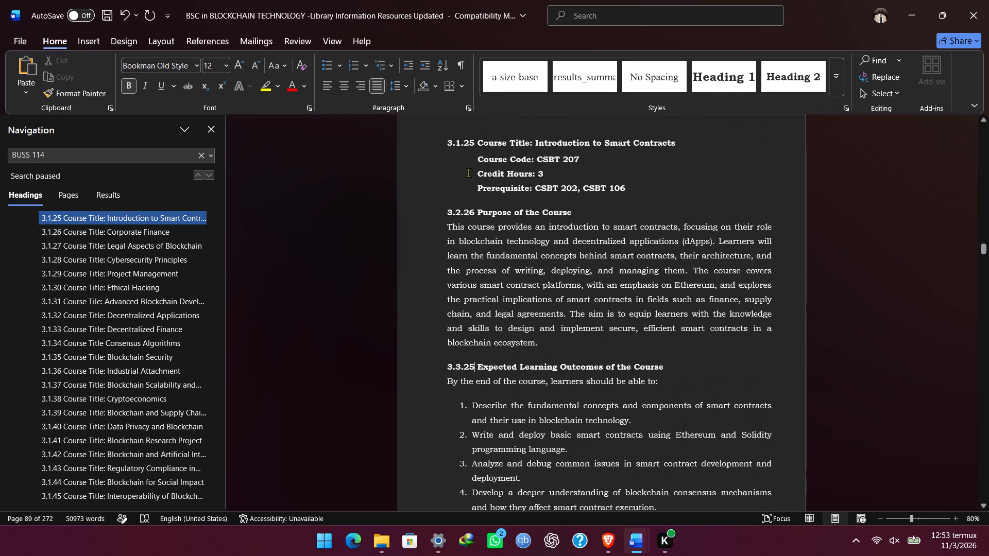
click(474, 214)
key(BackSpace)
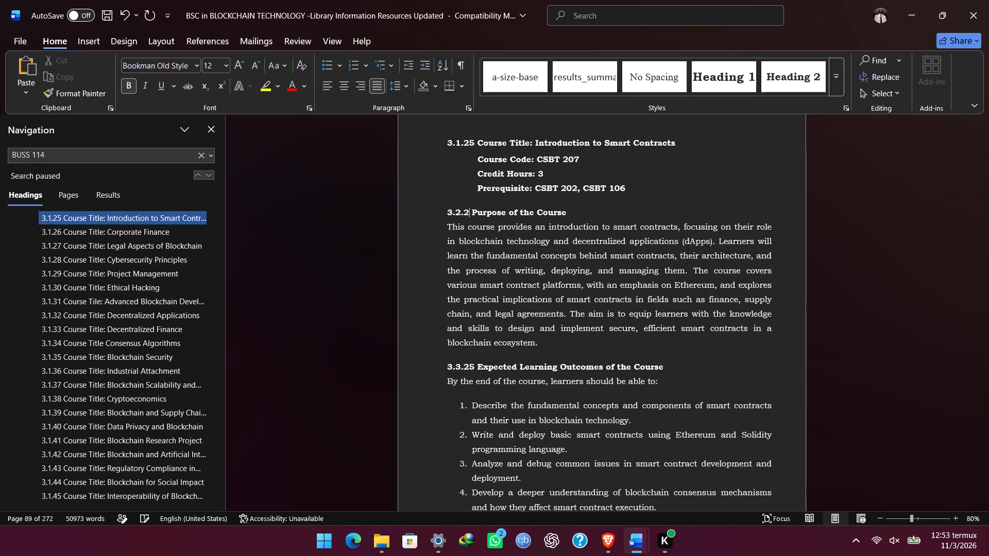
key(5)
Renumber the Recommended Reference Materials and Core Reading Materials subheadings of the Software Engineering course as 3.9.24 and 3.8.24.
scroll(465, 205, up, 9)
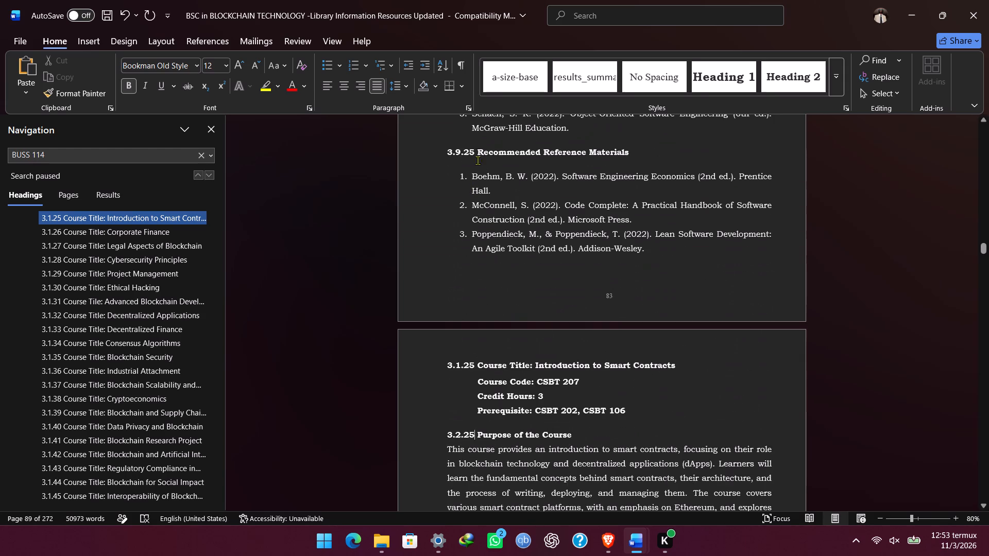
click(472, 150)
key(BackSpace)
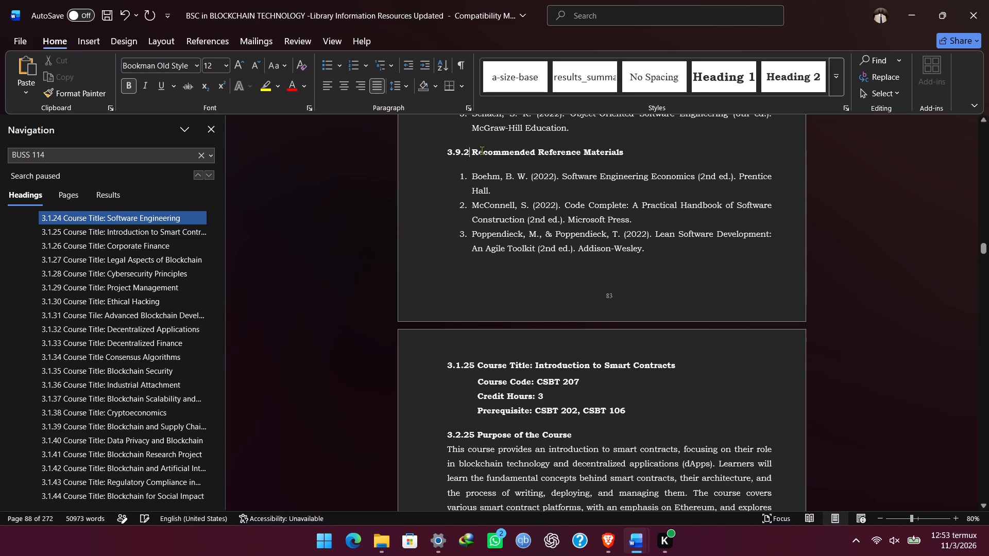
key(4)
scroll(482, 149, up, 4)
click(476, 145)
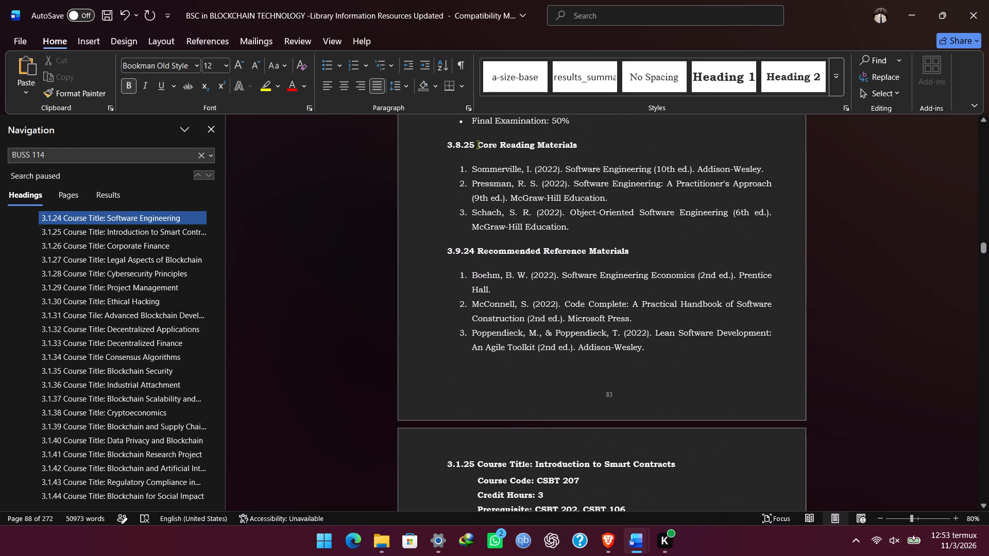
click(473, 144)
key(BackSpace)
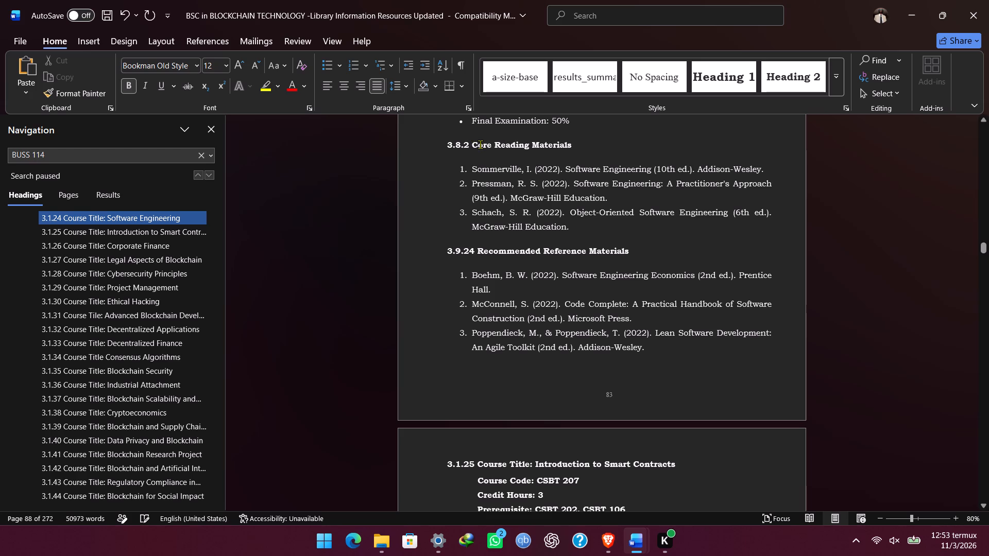
key(4)
Renumber the Course Assessment and Instructional Materials and/or Equipment subheadings of the Software Engineering course as 3.7.24 and 3.6.24.
scroll(475, 161, up, 4)
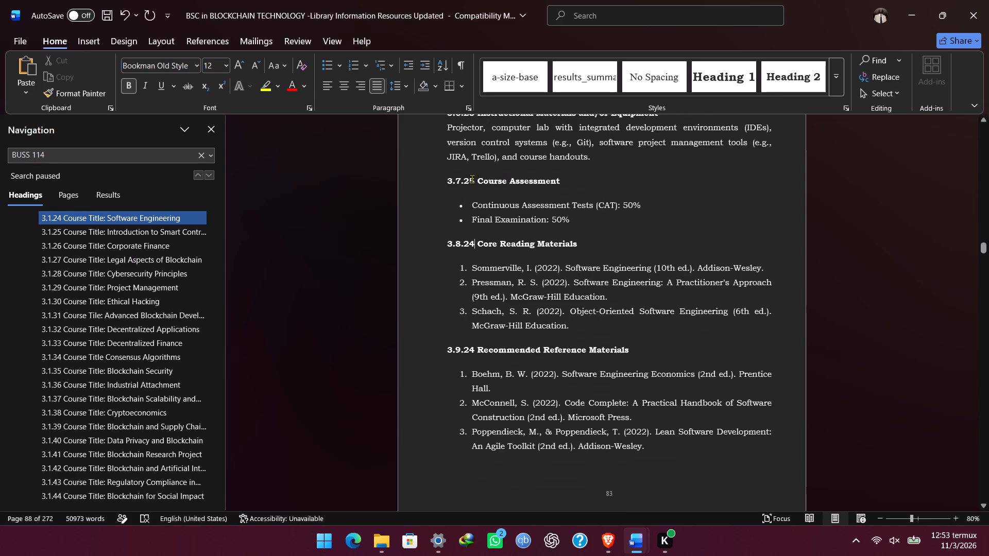
click(472, 179)
key(BackSpace)
key(4)
scroll(473, 180, up, 5)
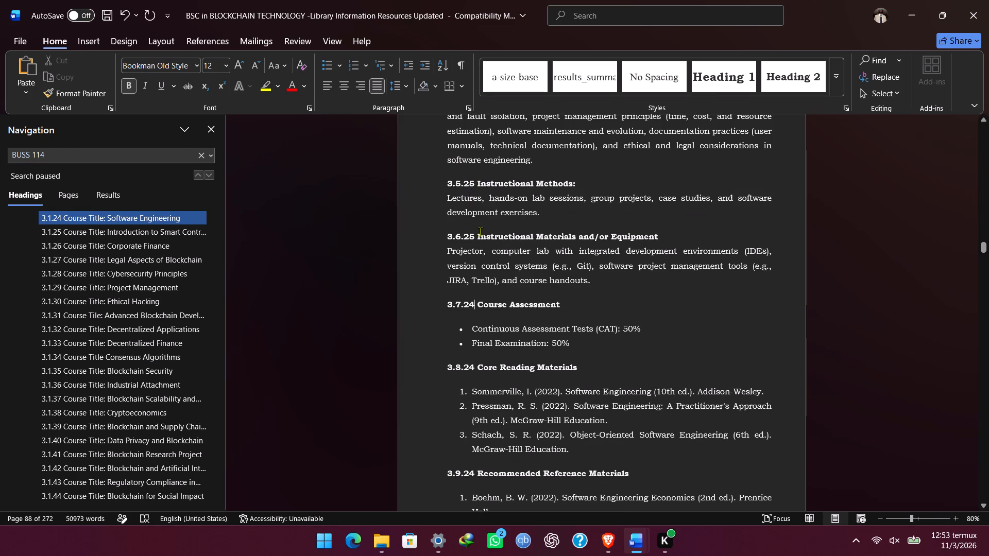
click(475, 235)
key(BackSpace)
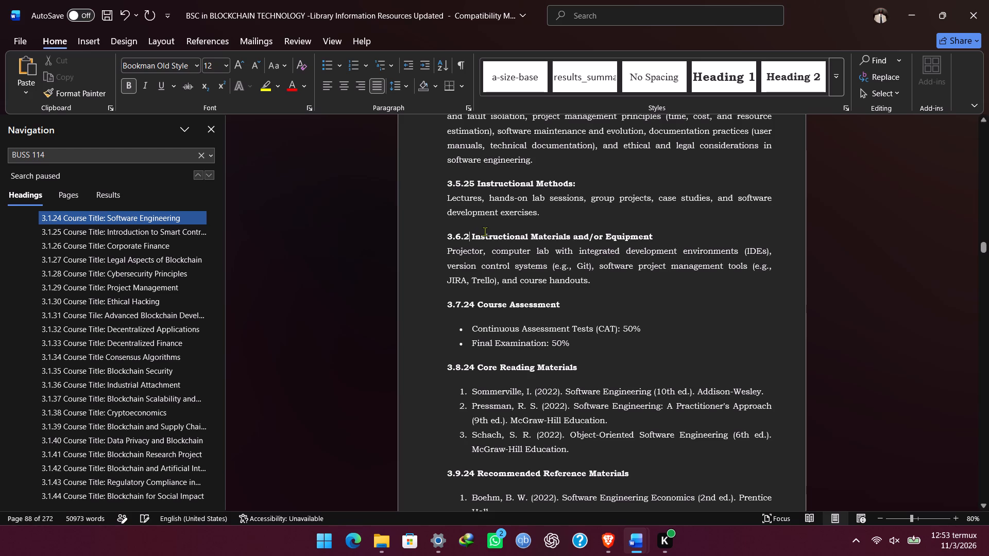
key(4)
Renumber the Instructional Methods and Course Content subheadings of the Software Engineering course as 3.5.24 and 3.4.24.
click(475, 181)
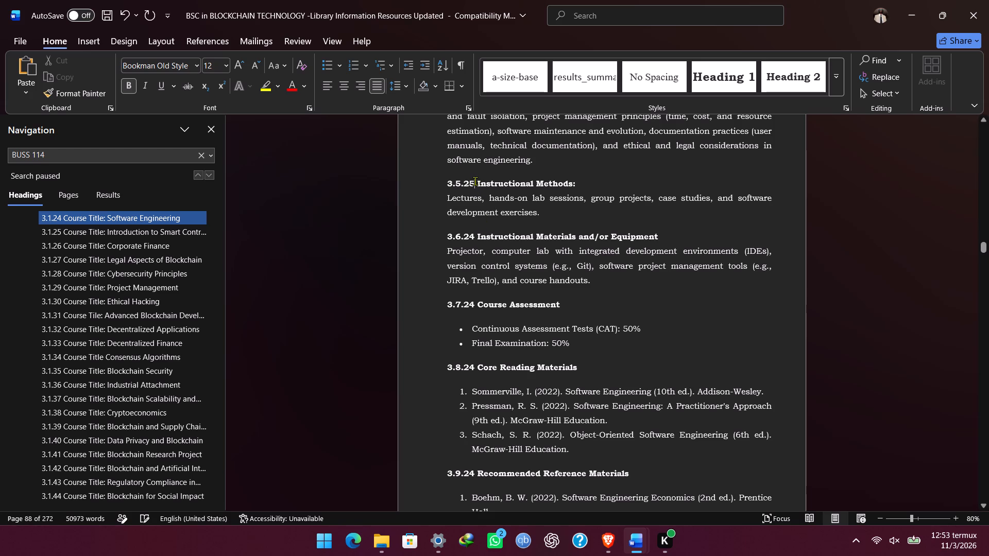
key(BackSpace)
key(4)
scroll(478, 186, up, 5)
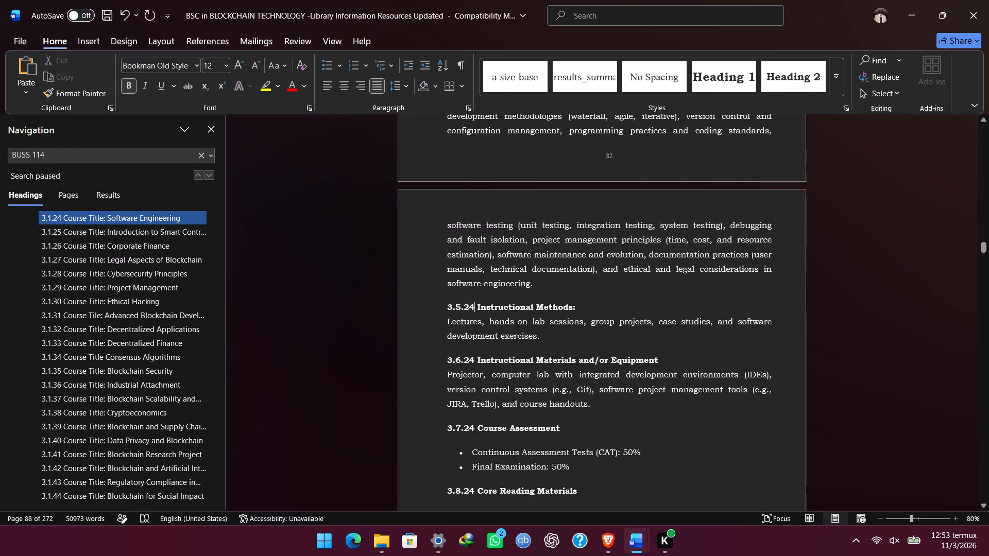
scroll(478, 186, up, 4)
click(474, 152)
key(BackSpace)
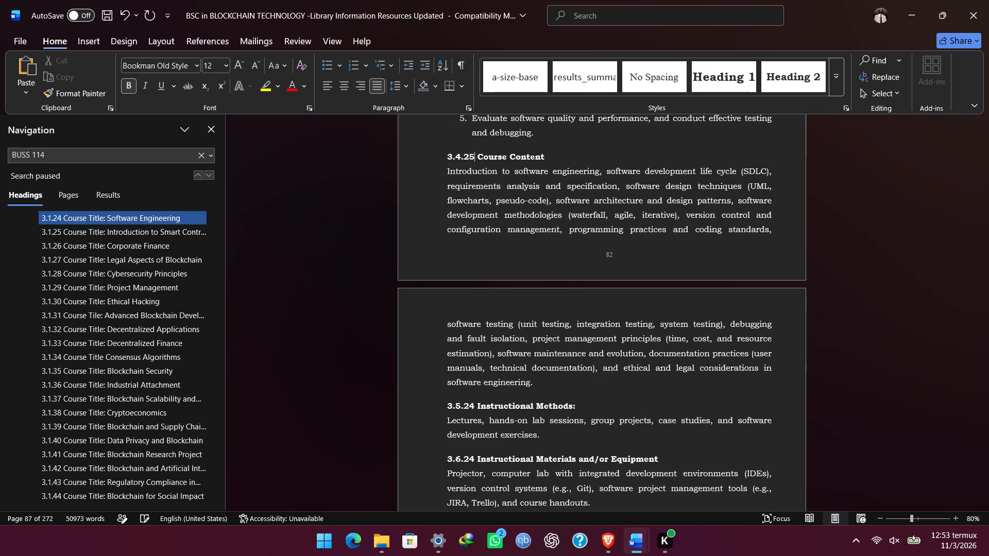
key(4)
Renumber the Expected Learning Outcomes and Purpose of the Course subheadings of the Software Engineering course as 3.3.24 and 3.2.24.
scroll(484, 173, up, 4)
scroll(476, 216, up, 4)
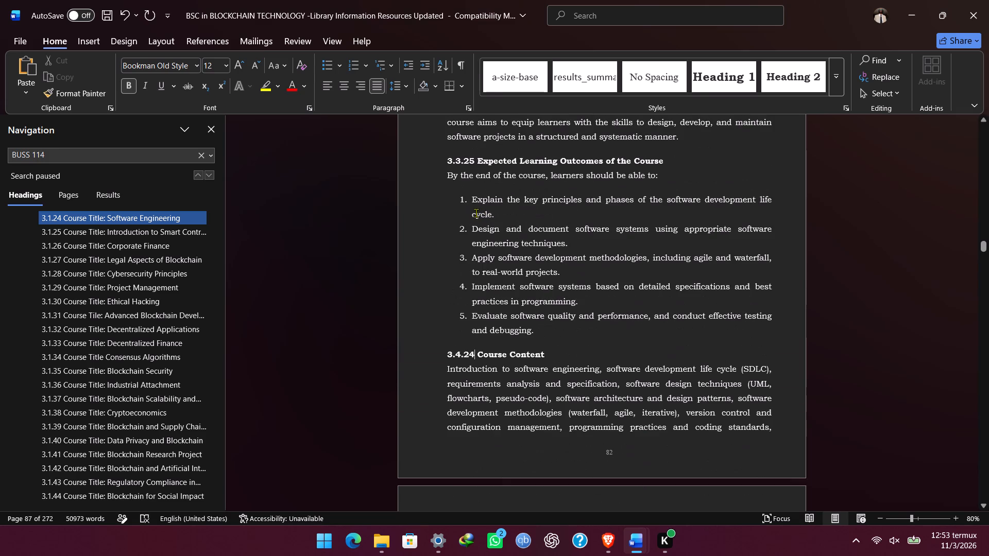
click(474, 159)
key(BackSpace)
key(4)
scroll(481, 173, up, 5)
scroll(483, 226, up, 3)
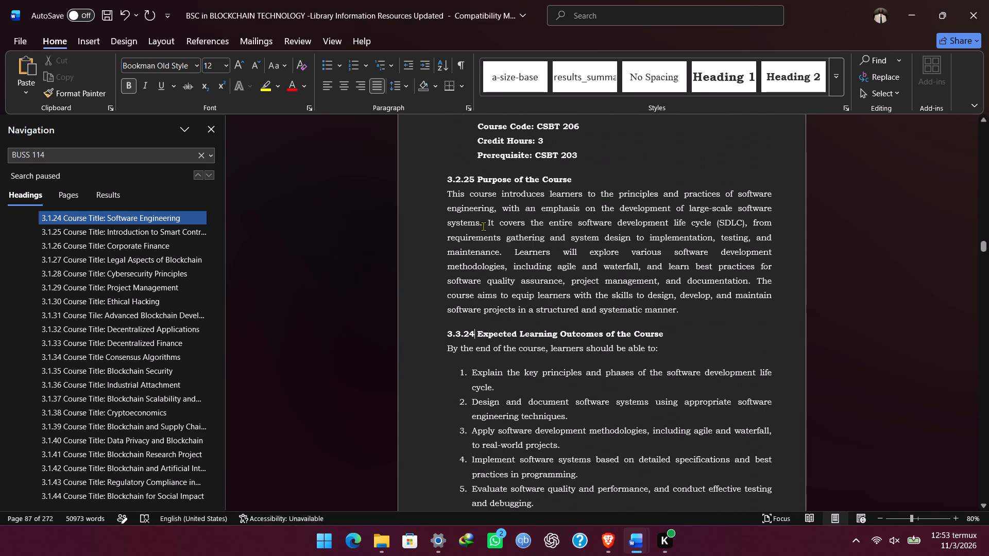
click(475, 204)
key(BackSpace)
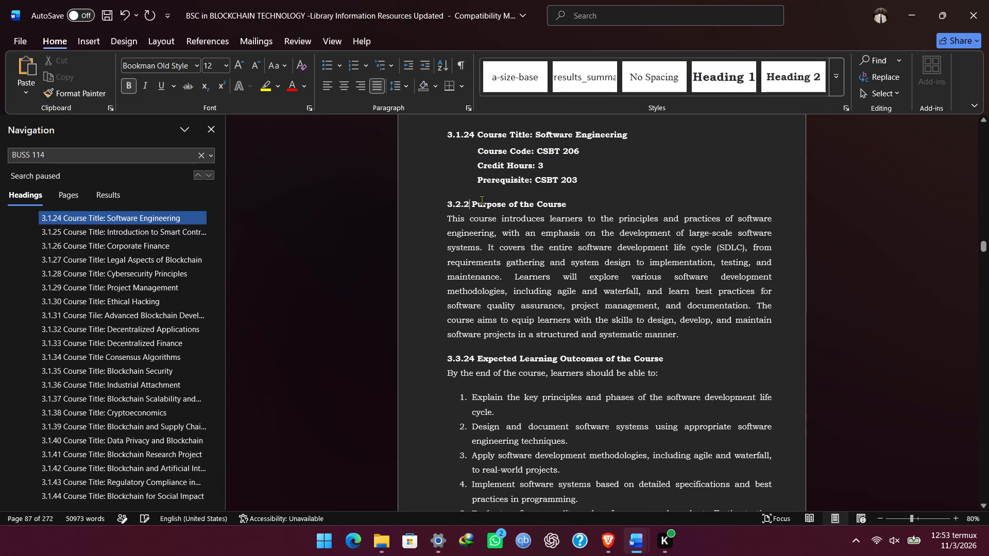
key(4)
Renumber the Recommended Reference Materials and Core Reading Materials subheadings of the Operating Systems course as 3.9.23 and 3.8.23.
scroll(482, 200, up, 12)
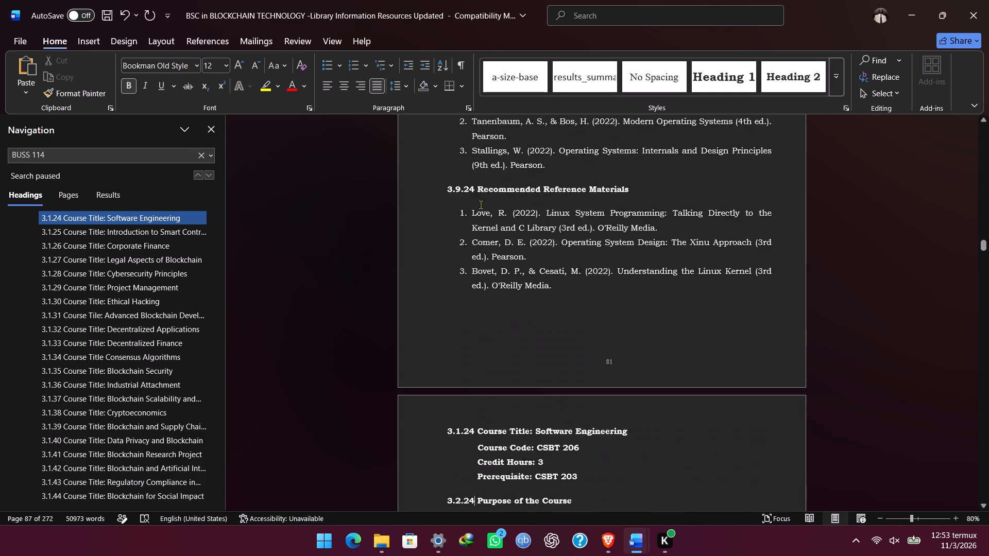
scroll(481, 204, up, 1)
click(473, 213)
key(BackSpace)
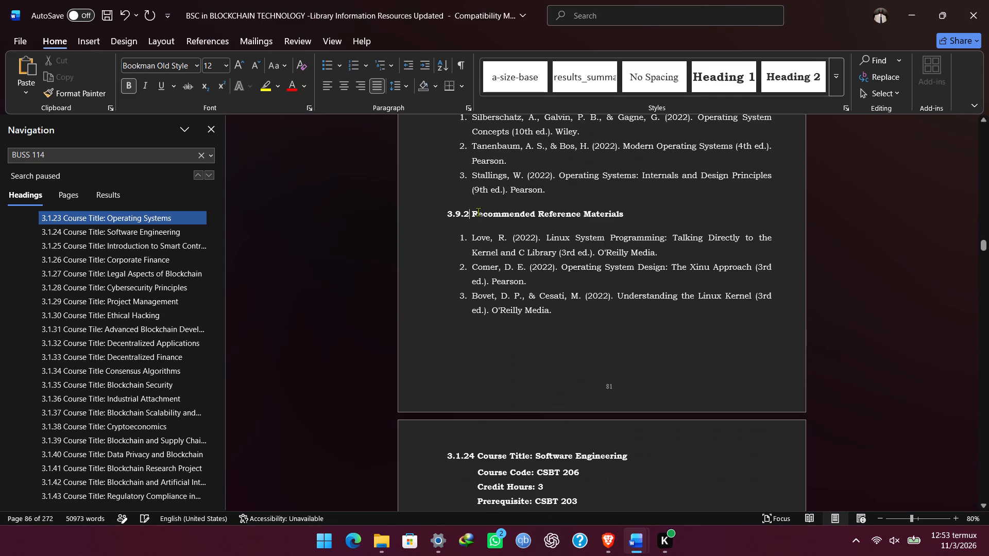
key(3)
scroll(473, 211, up, 4)
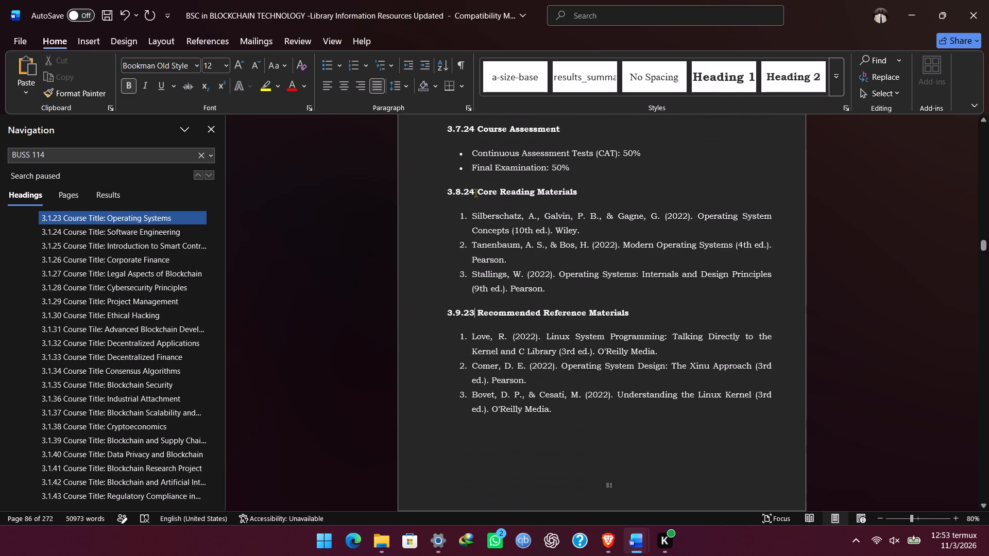
click(475, 193)
key(BackSpace)
key(3)
Renumber the Course Assessment and Instructional Materials and/or Equipment subheadings of the Operating Systems course as 3.7.23 and 3.6.23.
scroll(479, 197, up, 2)
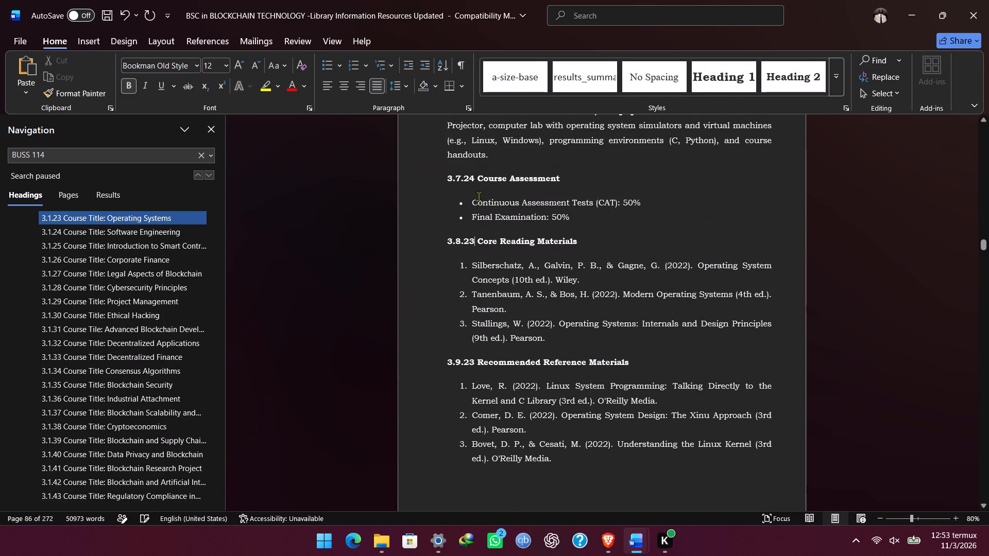
click(475, 178)
key(BackSpace)
key(3)
scroll(481, 176, up, 4)
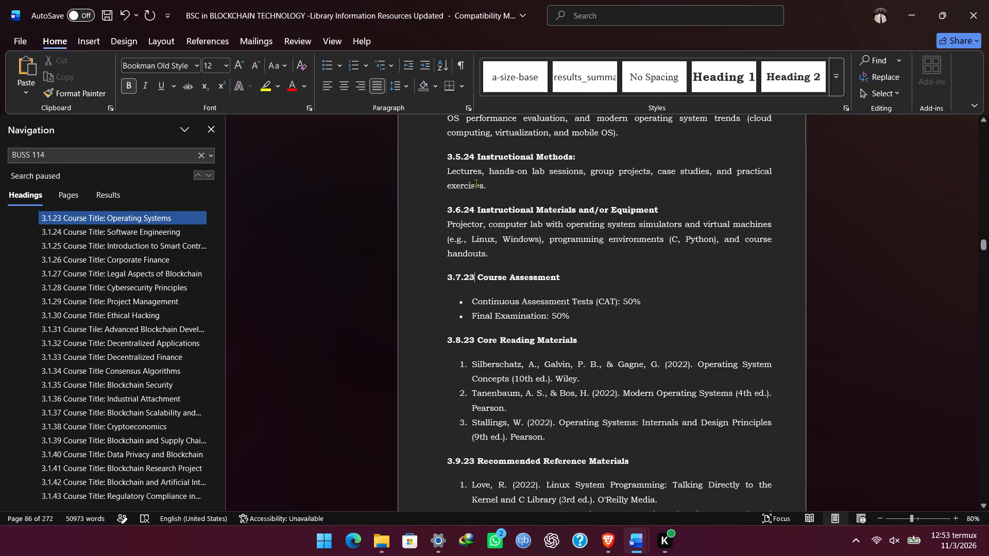
click(473, 207)
key(BackSpace)
key(3)
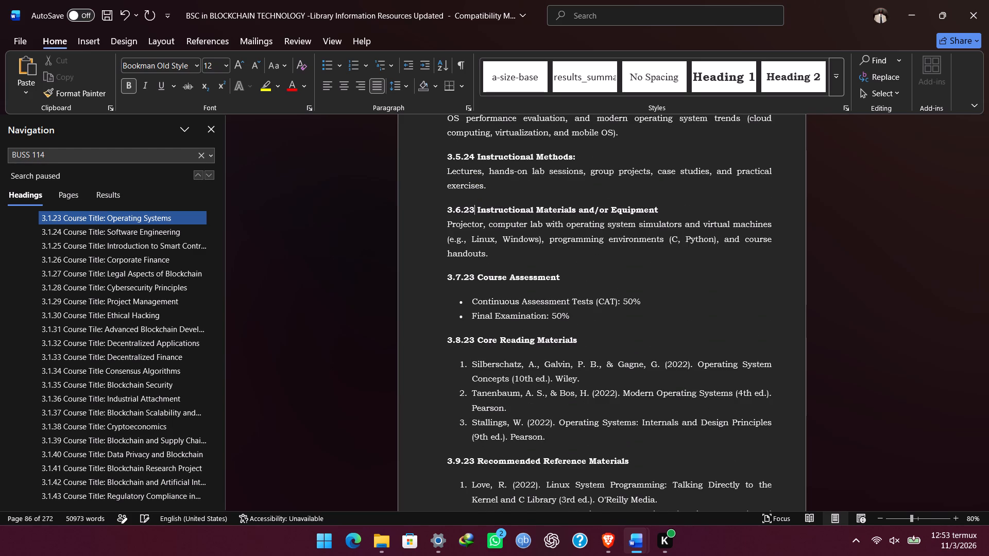
Renumber the Instructional Methods subheading of the Operating Systems course as 3.5.23.
scroll(476, 201, up, 1)
click(475, 181)
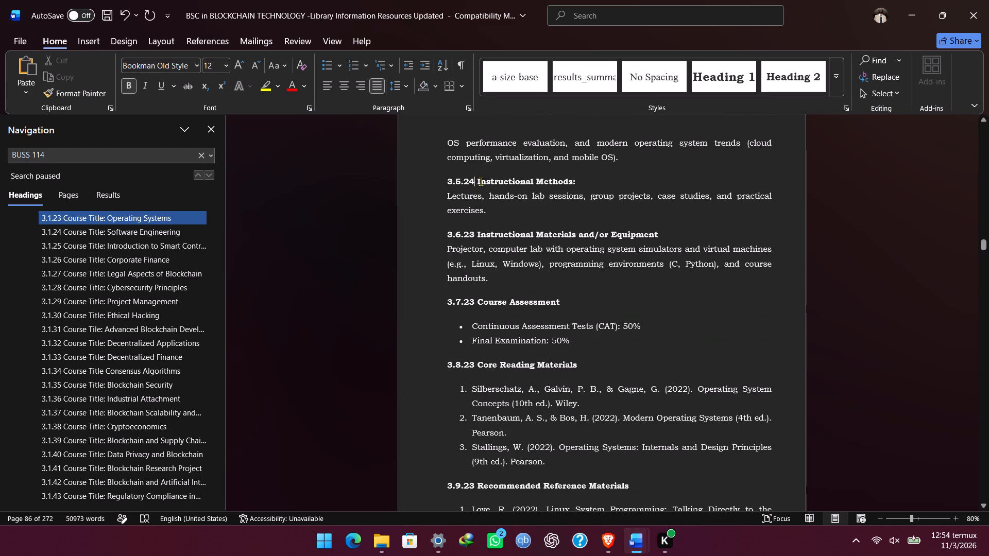
key(BackSpace)
key(3)
Renumber the Course Content and Expected Learning Outcomes subheadings of the Operating Systems course as 3.4.23 and 3.3.23.
scroll(479, 183, up, 4)
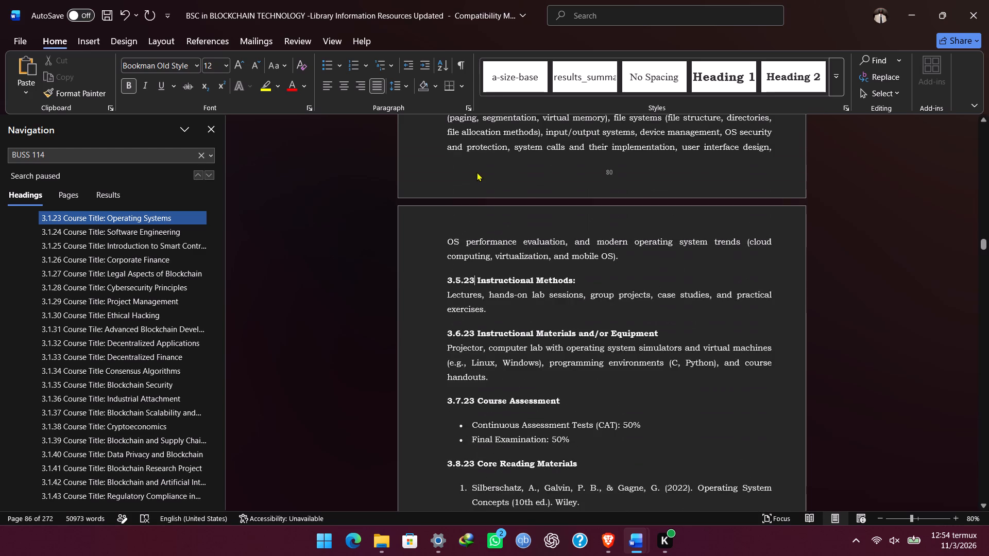
scroll(476, 172, up, 5)
click(474, 152)
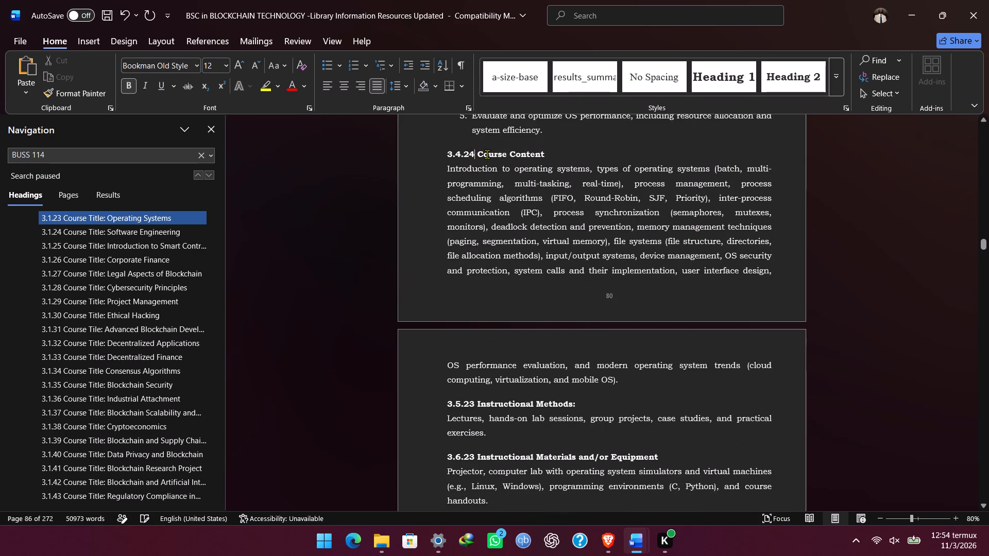
key(BackSpace)
key(3)
scroll(470, 183, up, 2)
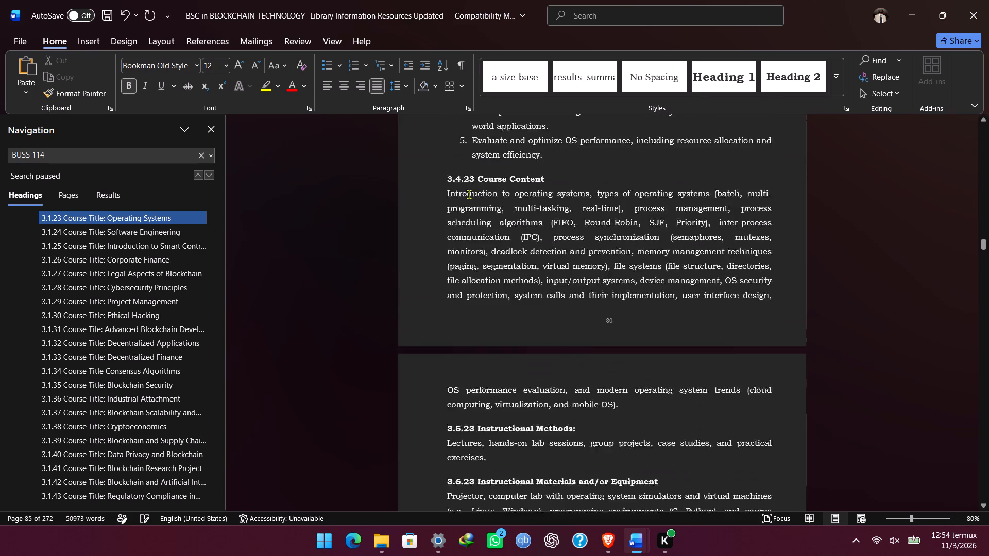
scroll(469, 194, up, 6)
click(474, 172)
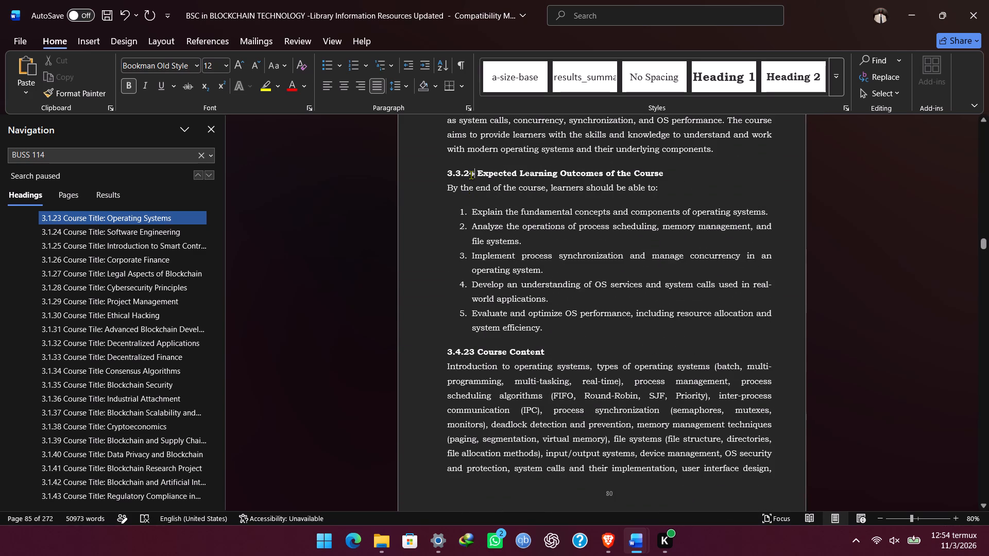
key(BackSpace)
key(3)
Renumber the Purpose of the Course subheading of the Operating Systems course as 3.2.23.
scroll(471, 175, up, 5)
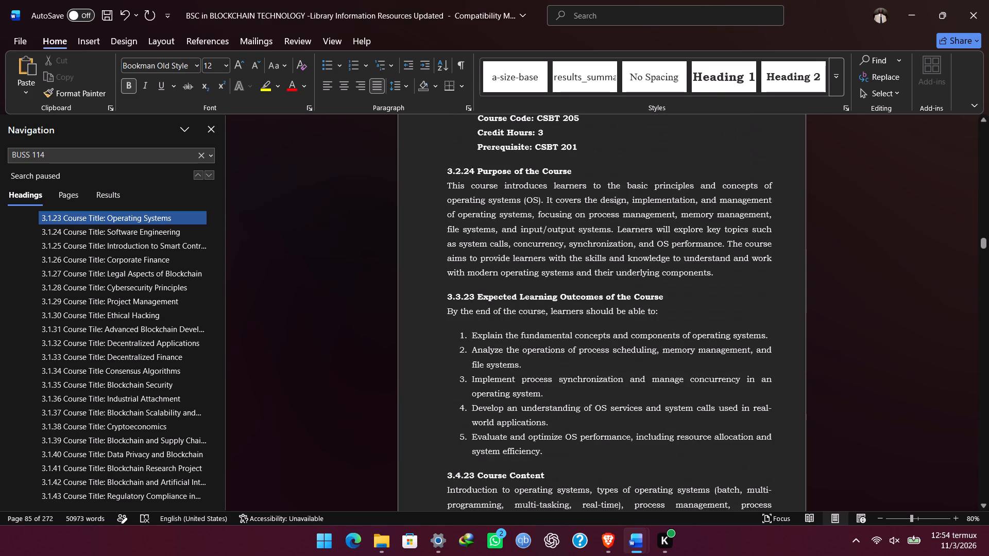
click(477, 171)
click(473, 170)
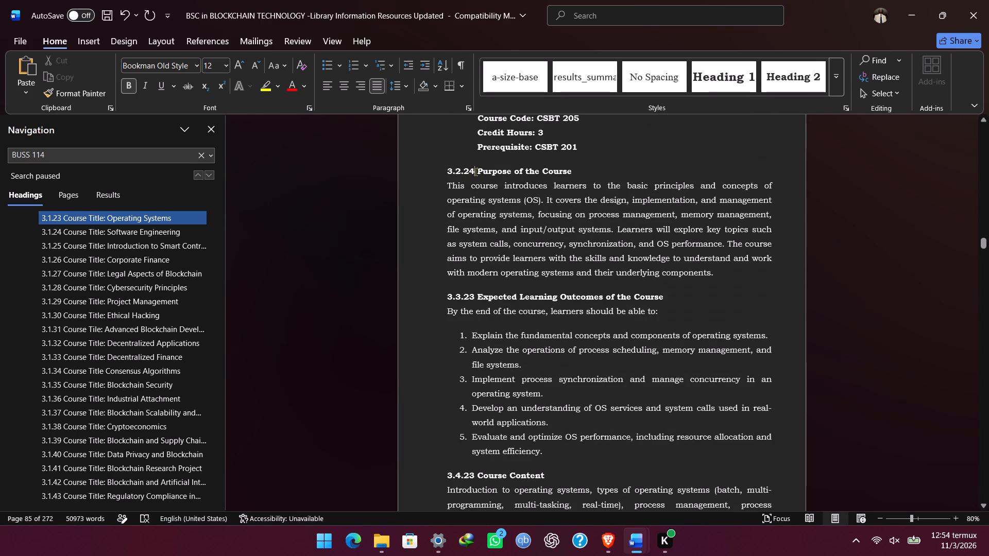
key(BackSpace)
key(3)
Renumber the Recommended Reference Materials and Core Reading Materials subheadings of the Database Systems course as 3.9.22 and 3.8.22.
scroll(482, 197, up, 3)
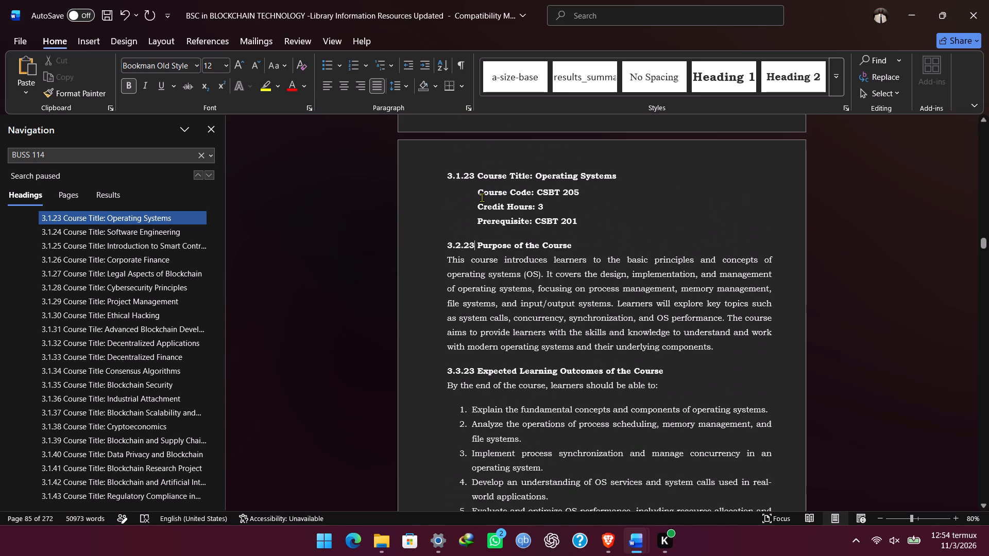
scroll(482, 197, up, 7)
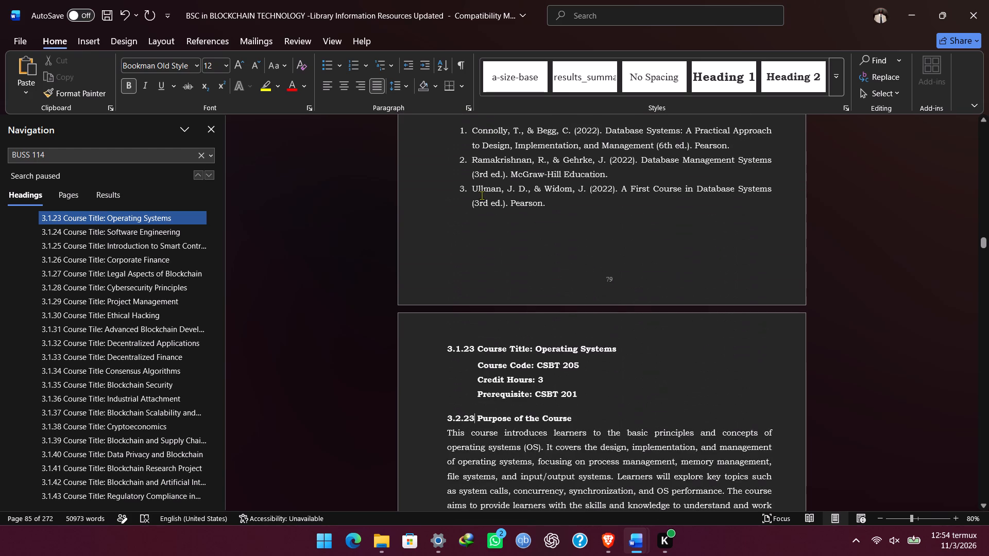
scroll(482, 195, up, 4)
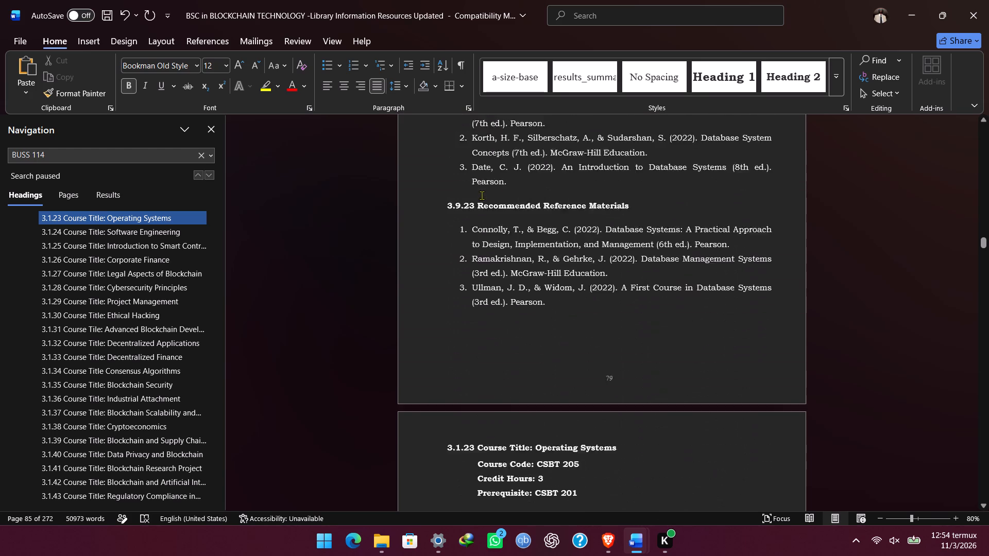
scroll(482, 195, up, 1)
click(473, 230)
key(BackSpace)
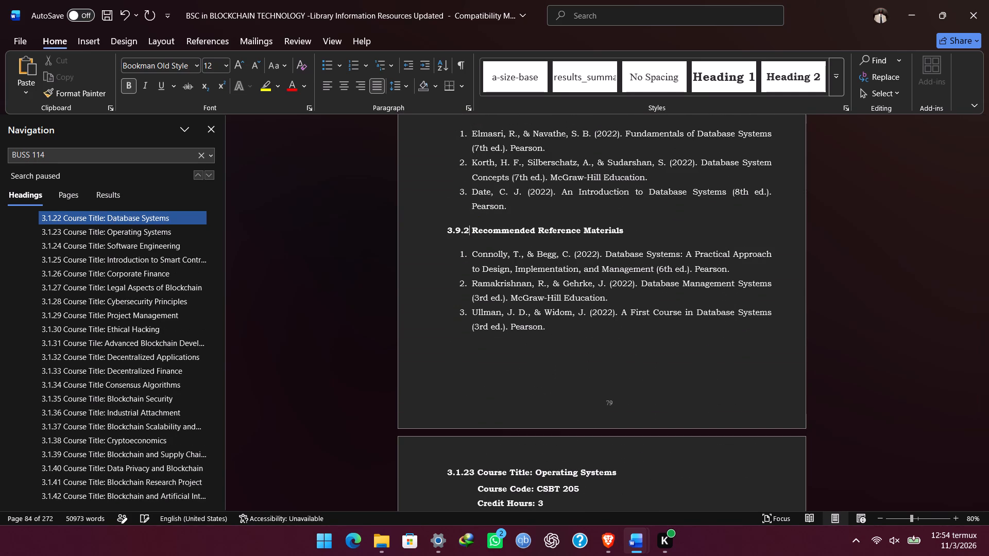
key(2)
scroll(471, 220, up, 3)
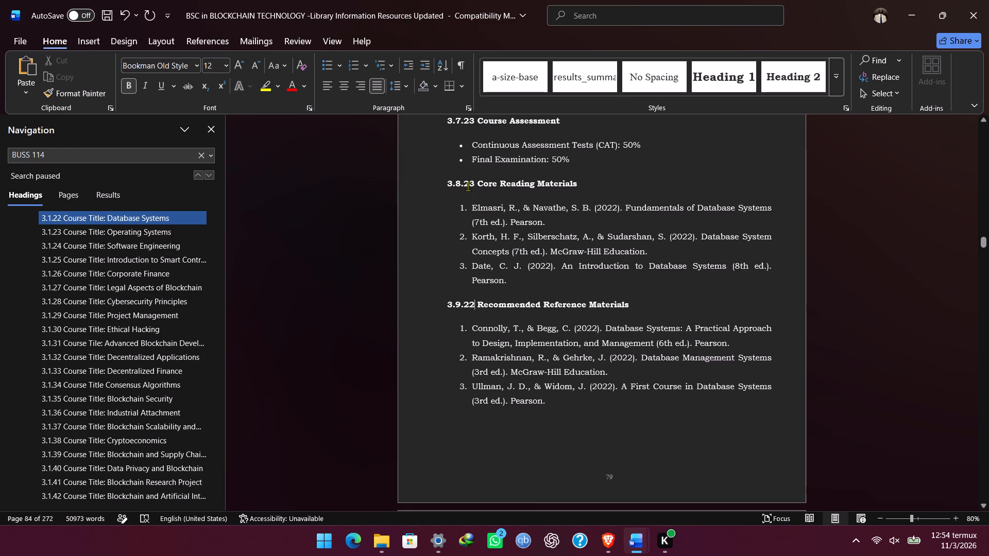
click(474, 183)
key(BackSpace)
key(2)
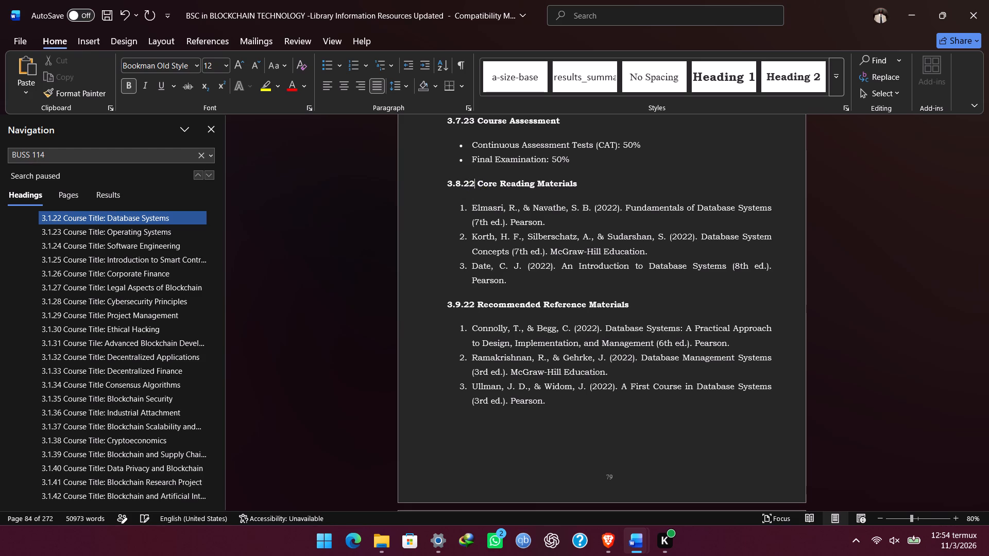
Renumber the Course Assessment and Instructional Materials and/or Equipment subheadings of the Database Systems course as 3.7.22 and 3.6.22.
scroll(475, 184, up, 3)
click(471, 192)
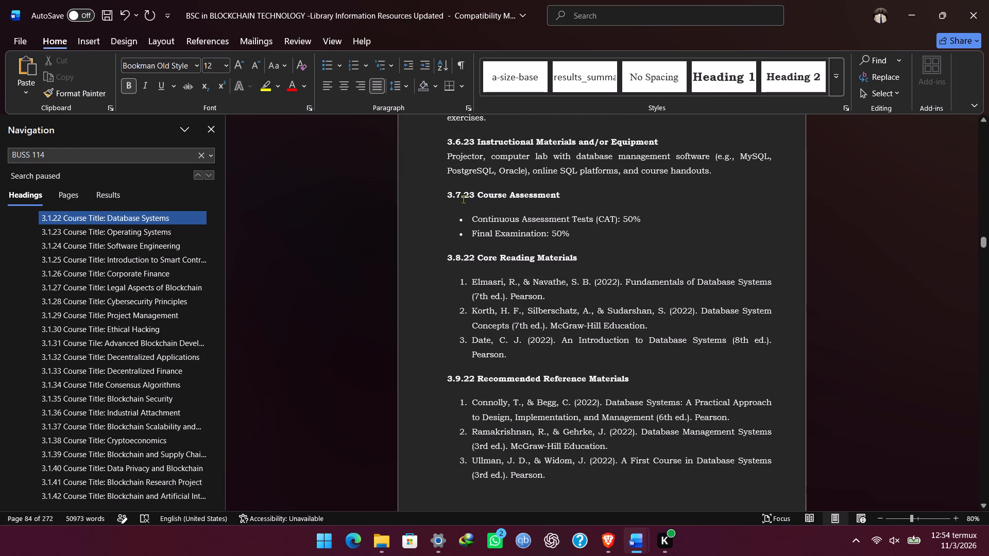
click(475, 195)
key(BackSpace)
key(2)
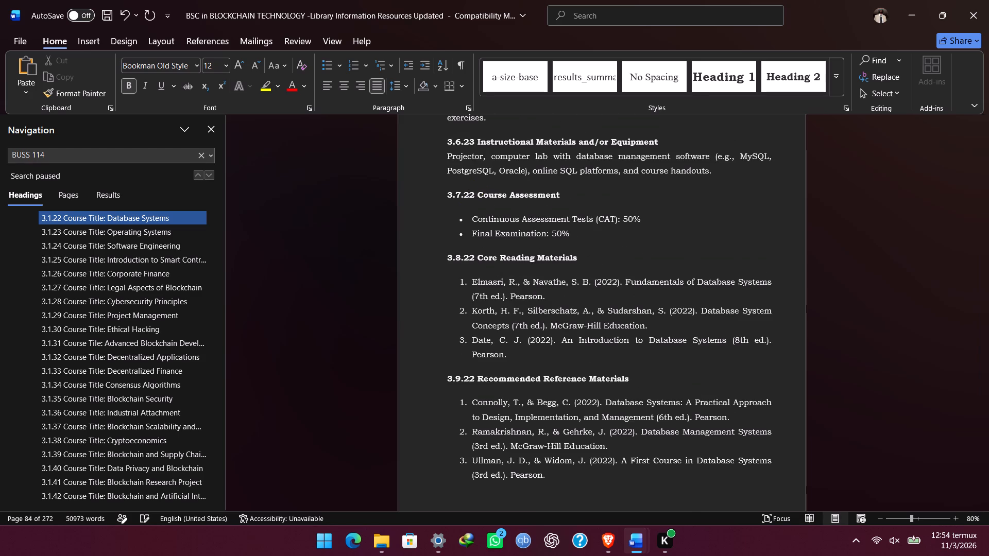
scroll(478, 191, up, 2)
click(473, 192)
key(BackSpace)
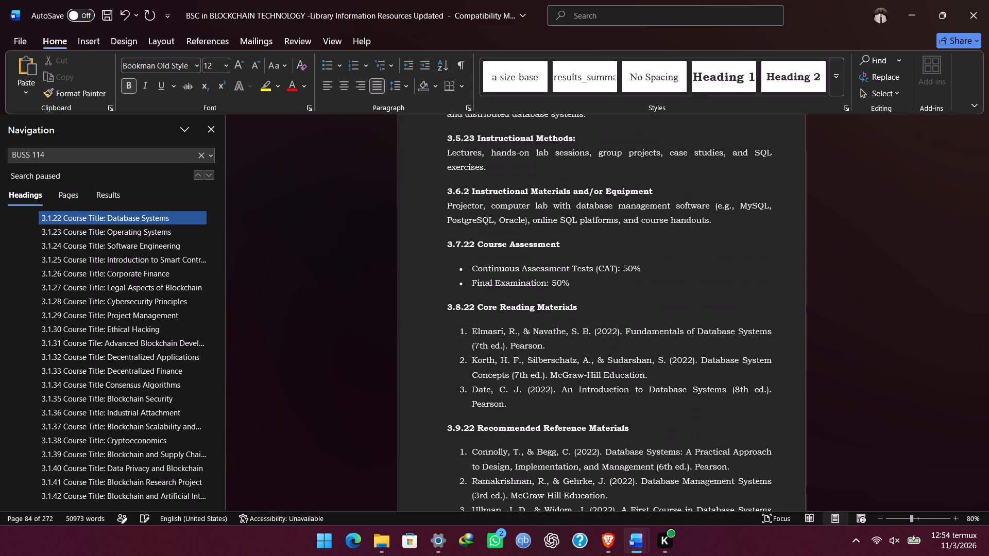
key(2)
Renumber the Instructional Methods subheading of the Database Systems course as 3.5.22.
scroll(469, 183, up, 1)
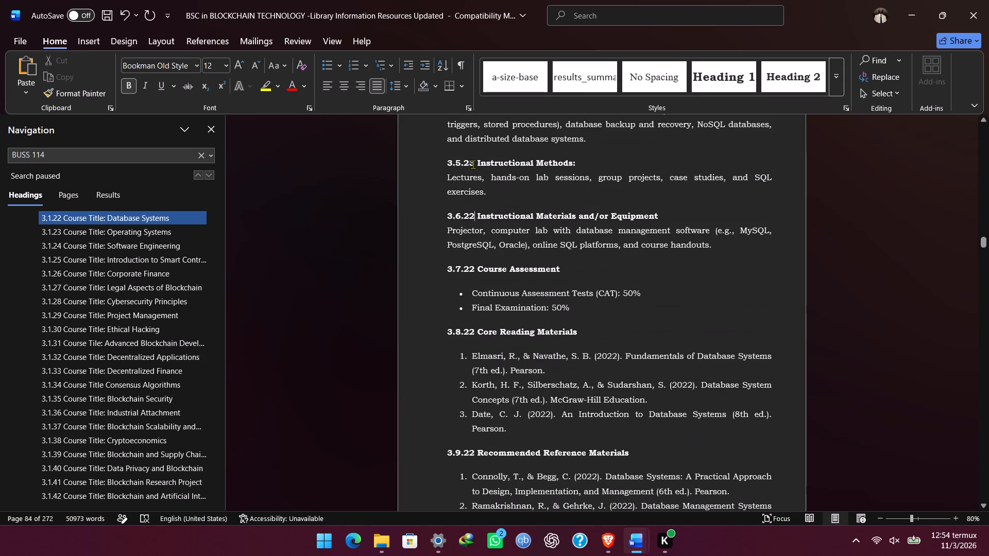
click(474, 164)
key(BackSpace)
key(2)
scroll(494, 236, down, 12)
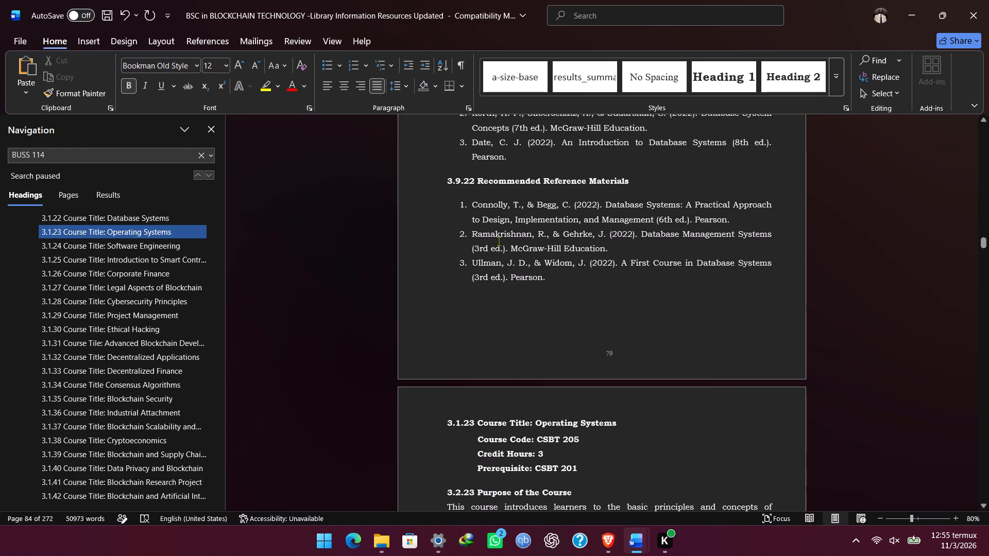